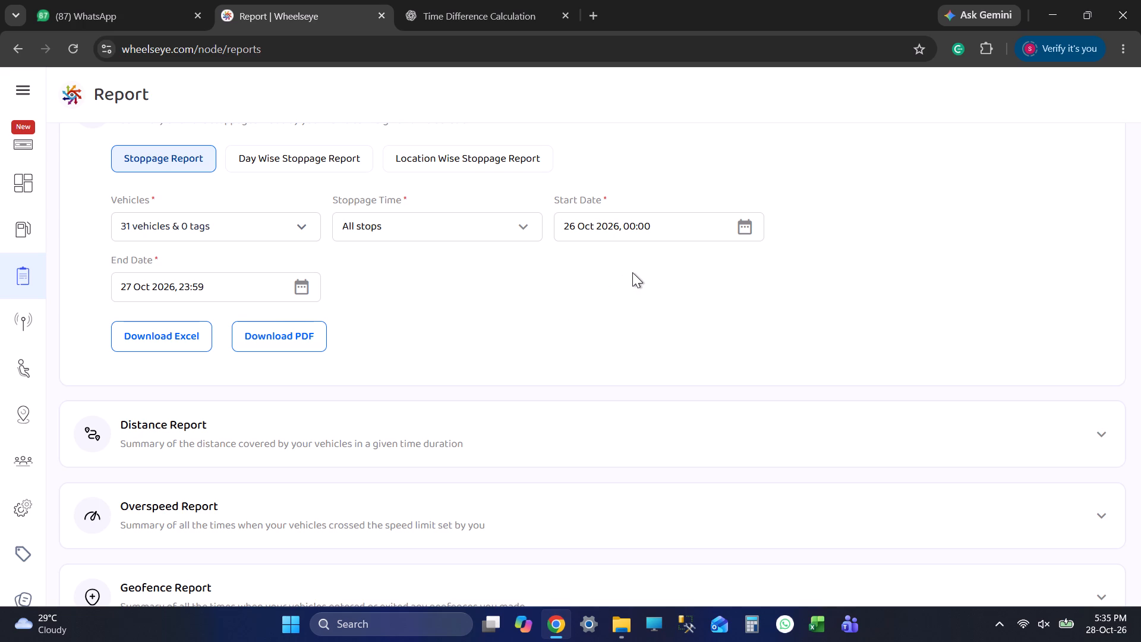
click(172, 330)
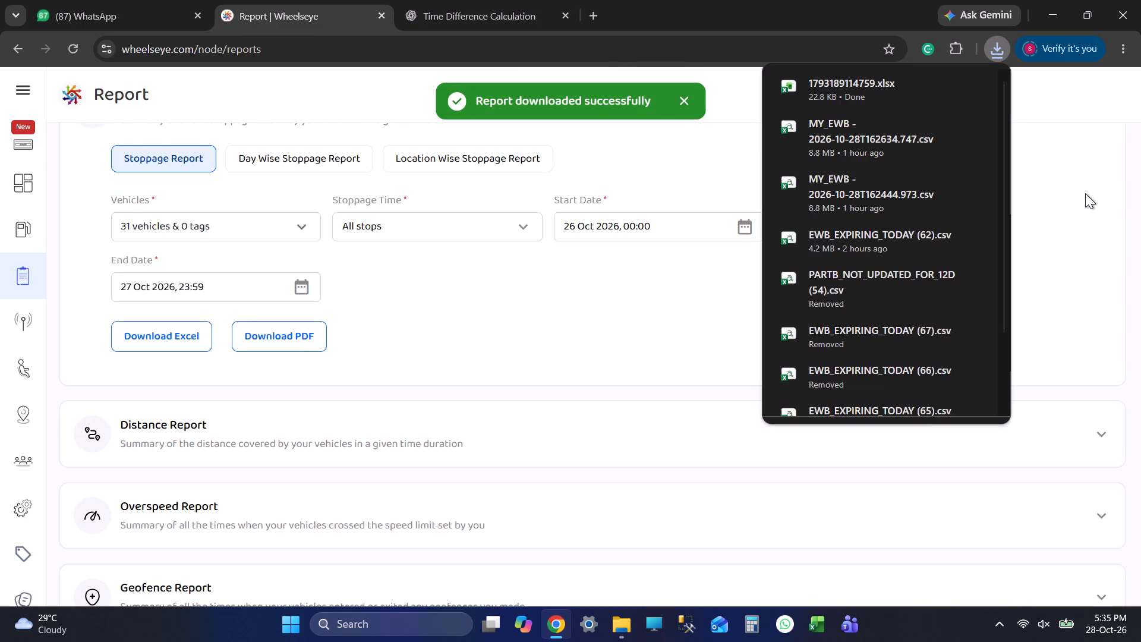
Open the downloaded stoppage report in Excel and enable editing.
click(855, 73)
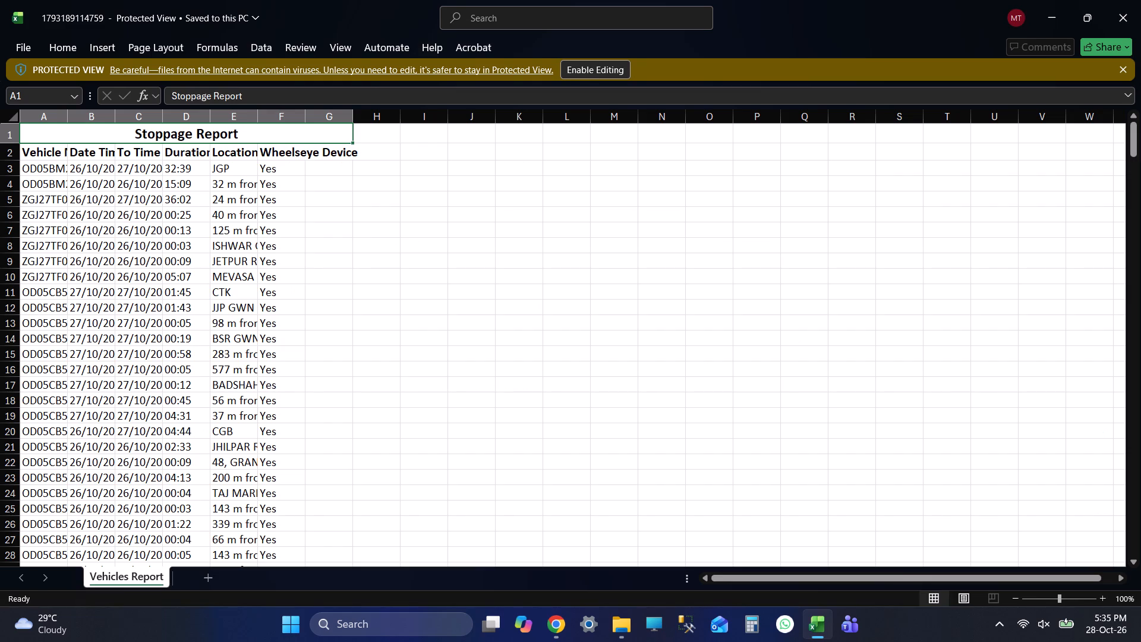
click(584, 67)
click(580, 72)
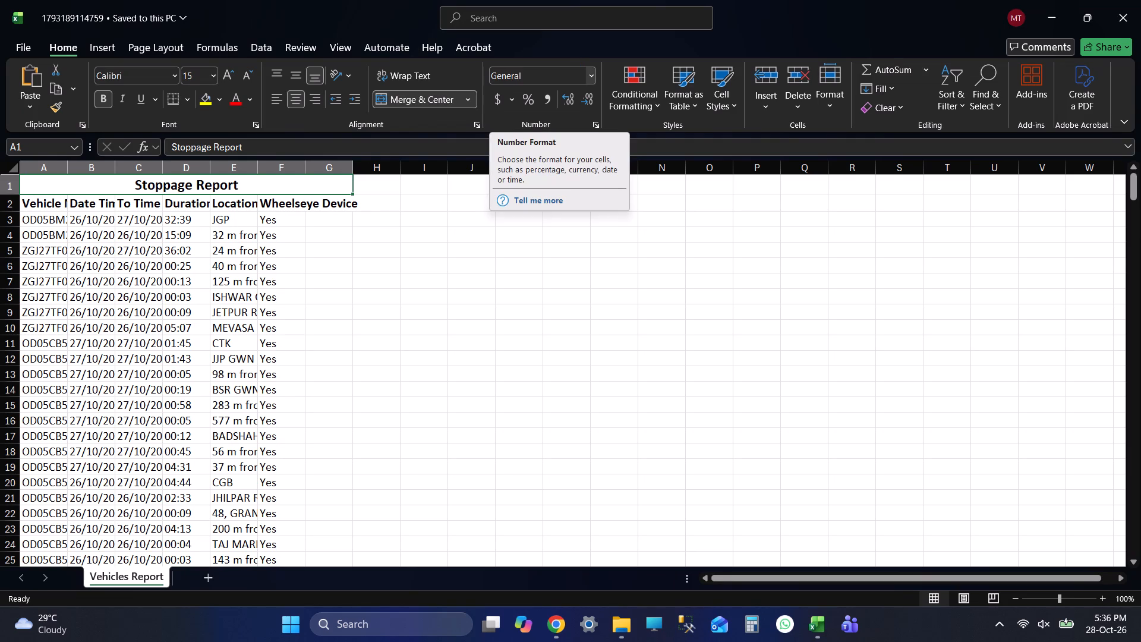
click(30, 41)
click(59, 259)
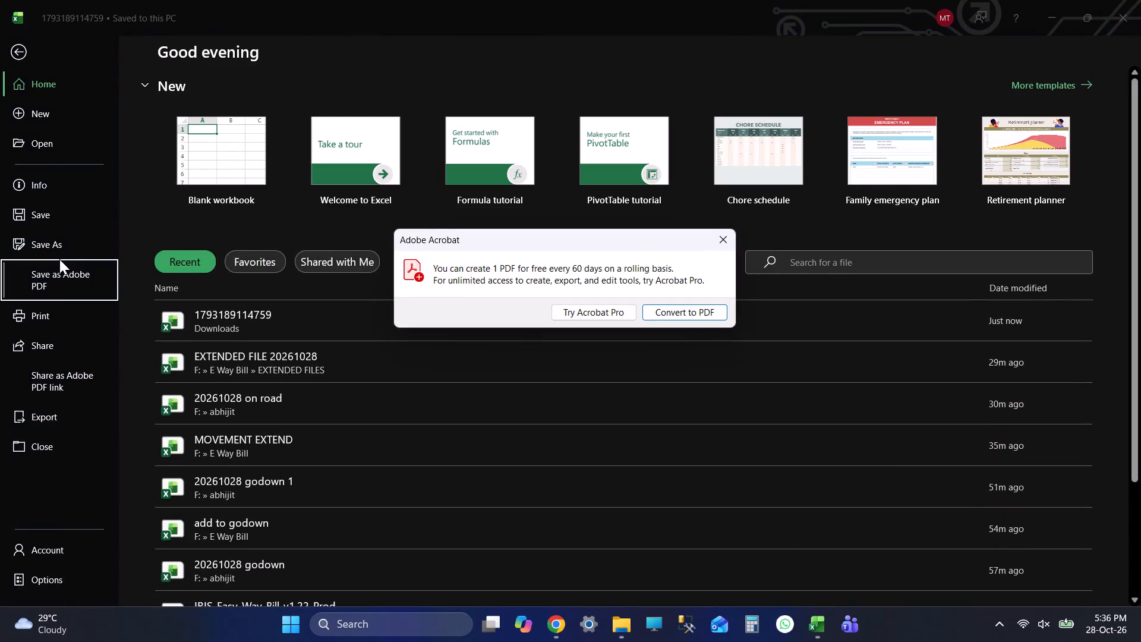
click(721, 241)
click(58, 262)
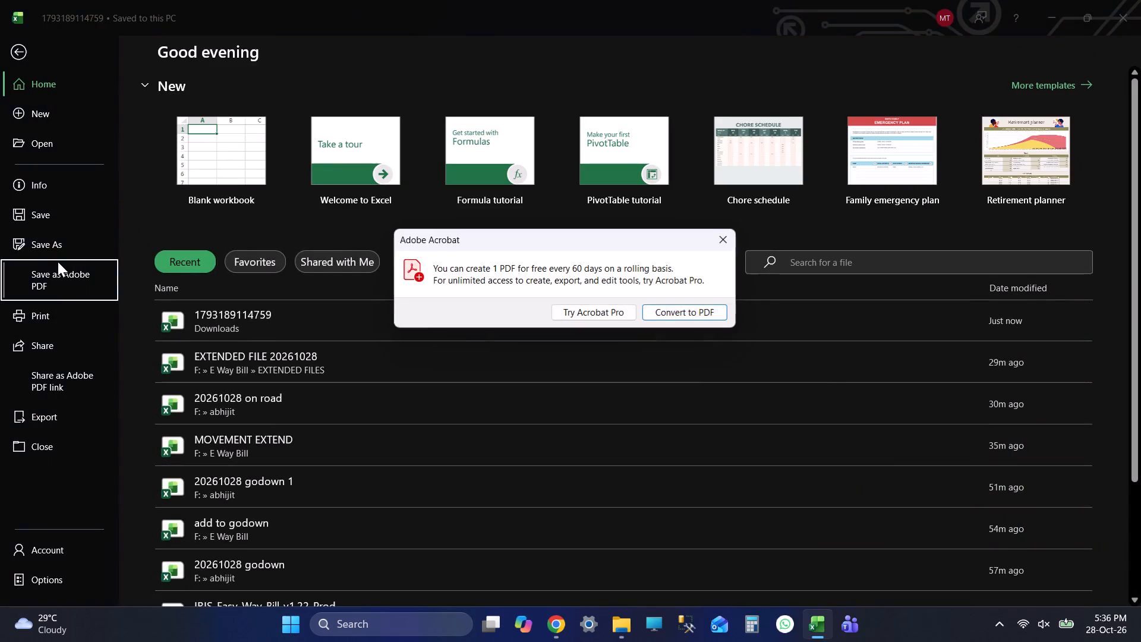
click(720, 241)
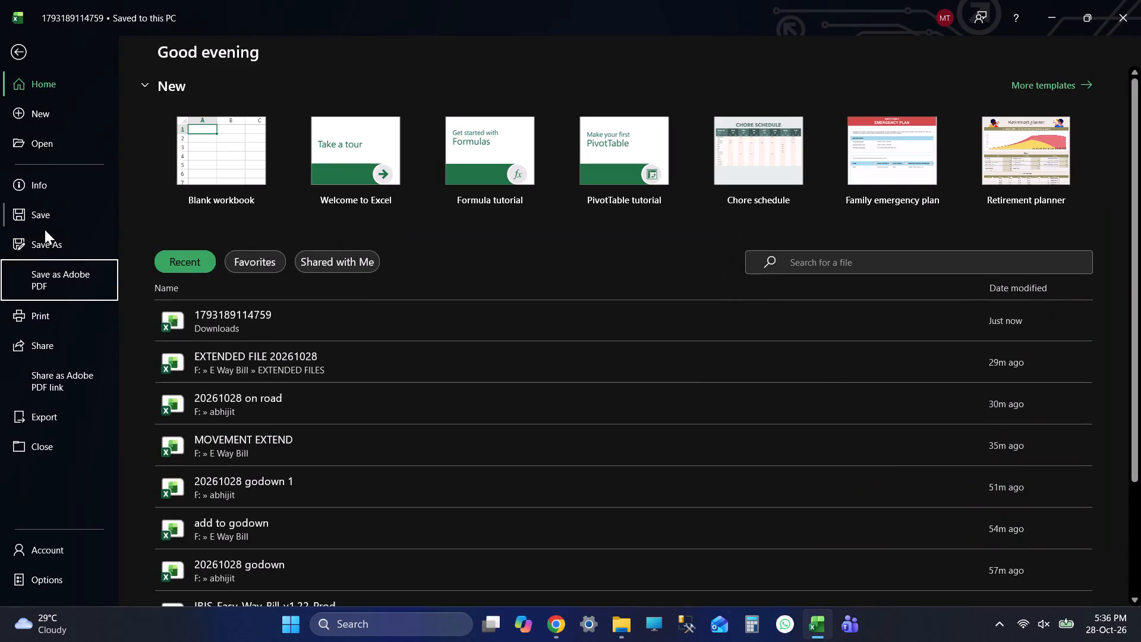
Start saving a copy of the report workbook to a folder on This PC.
click(43, 246)
double_click(259, 285)
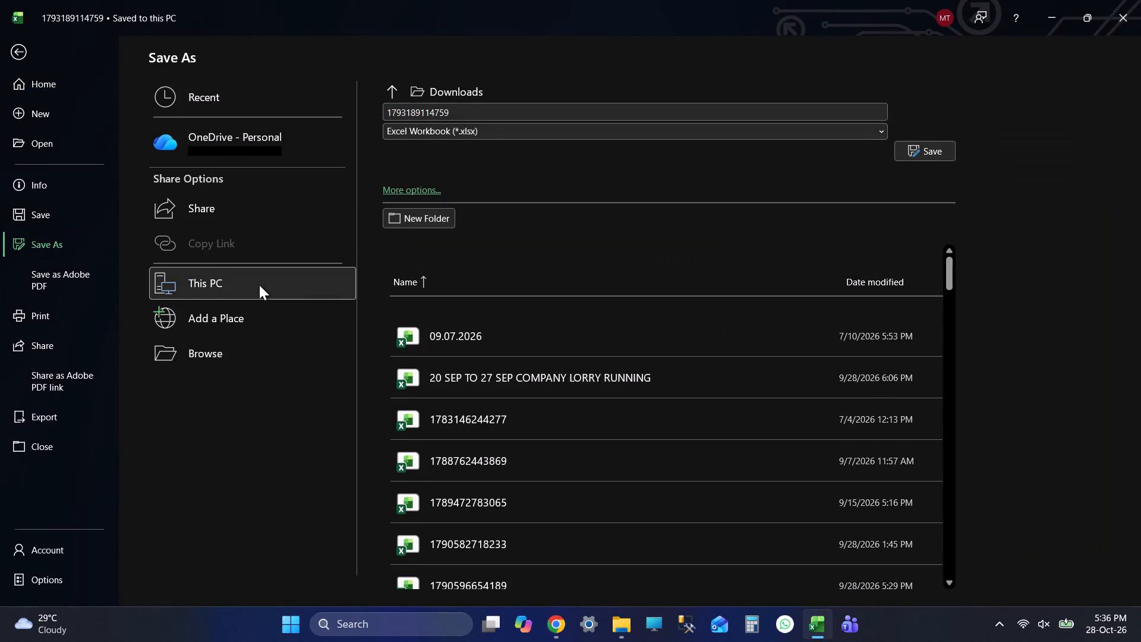
click(59, 135)
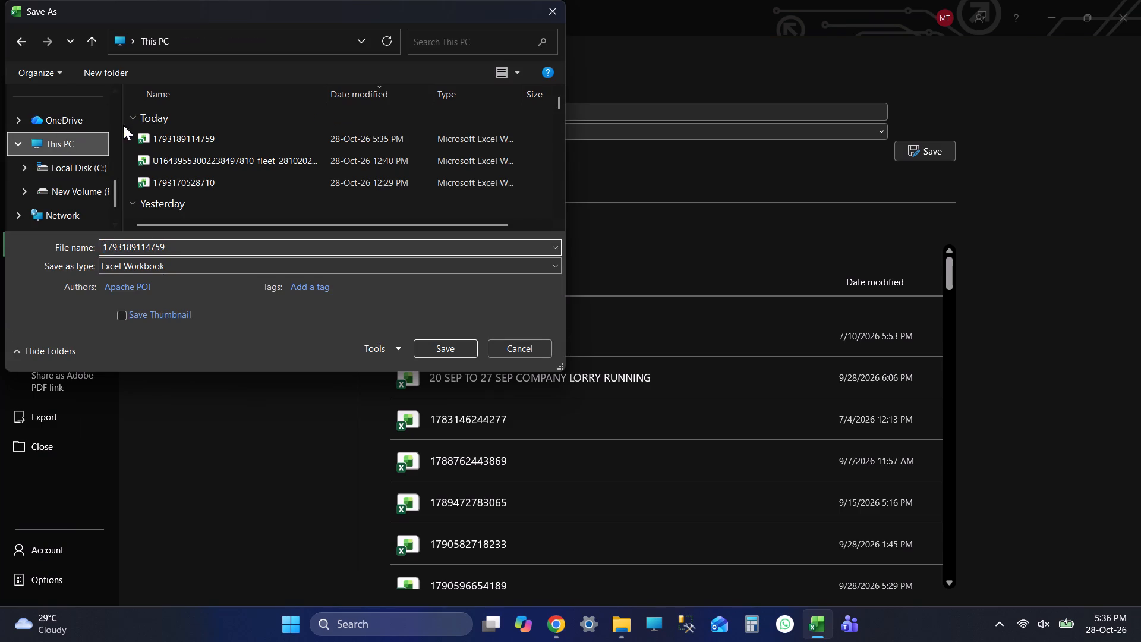
scroll(39, 123, up, 6)
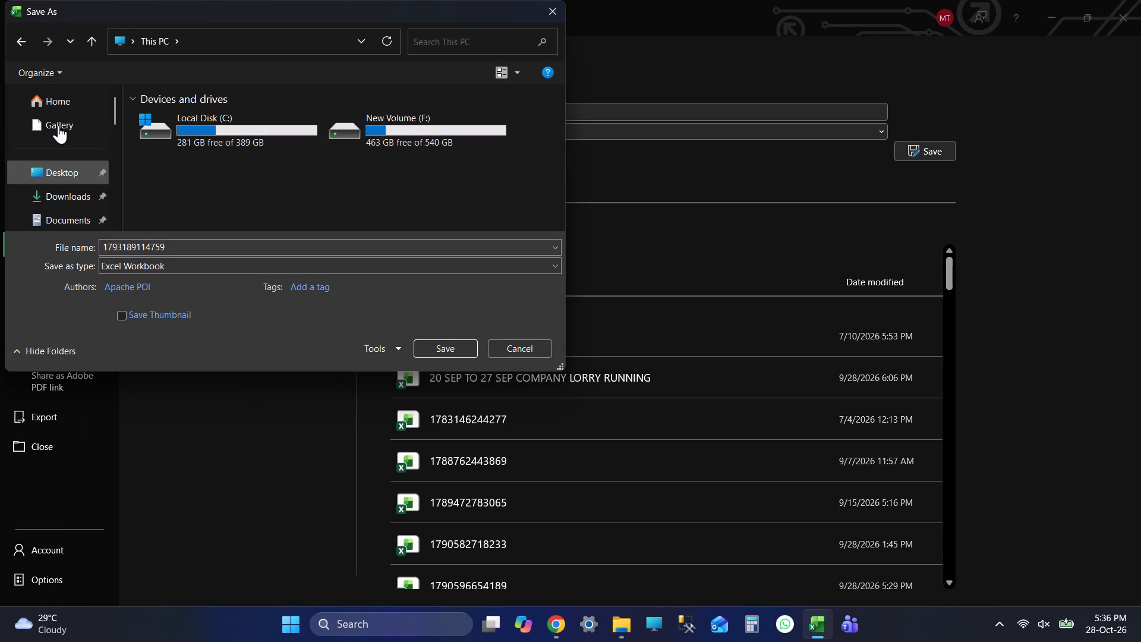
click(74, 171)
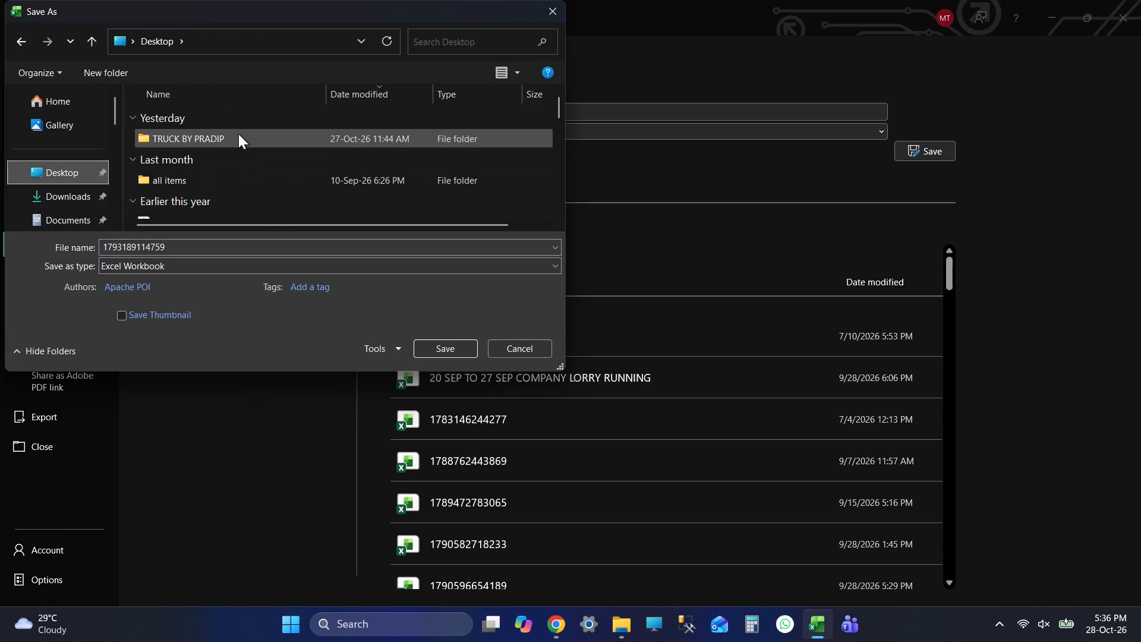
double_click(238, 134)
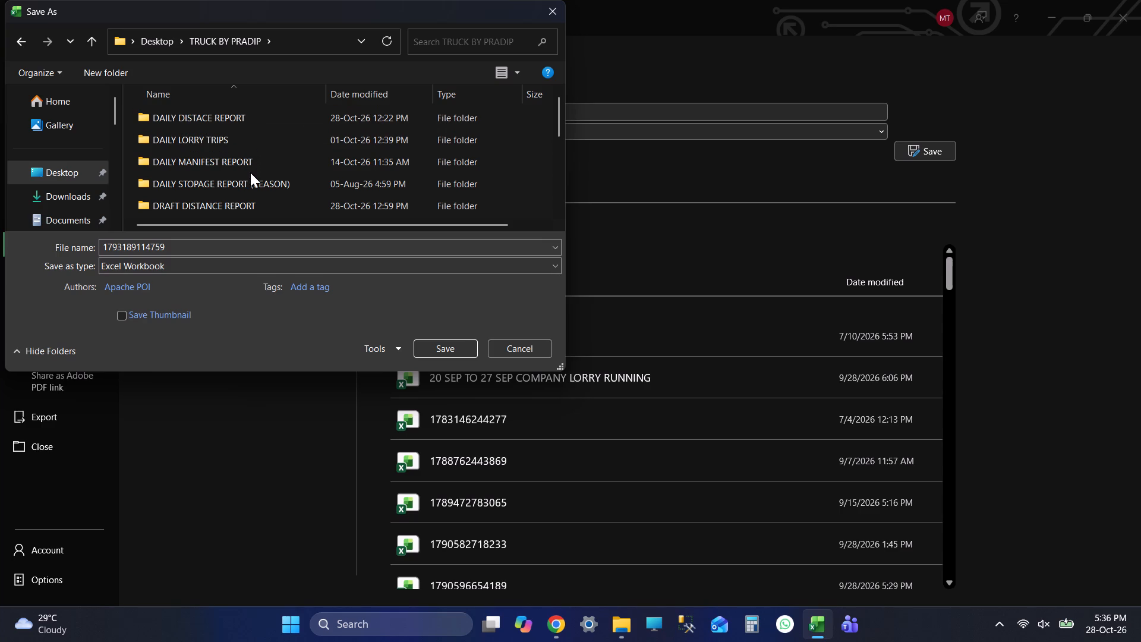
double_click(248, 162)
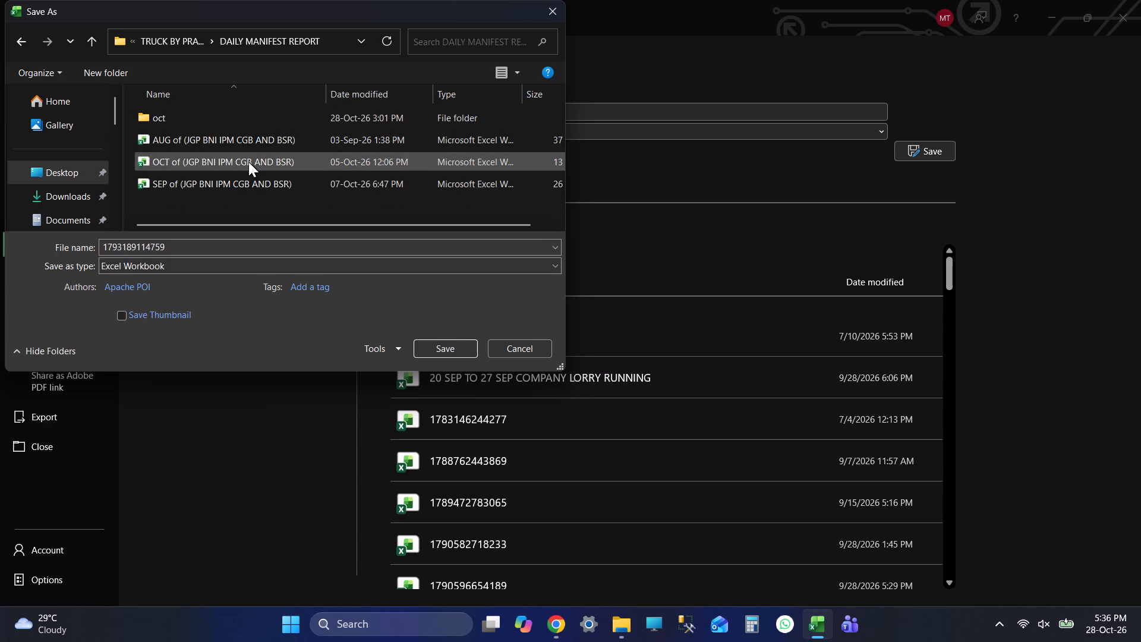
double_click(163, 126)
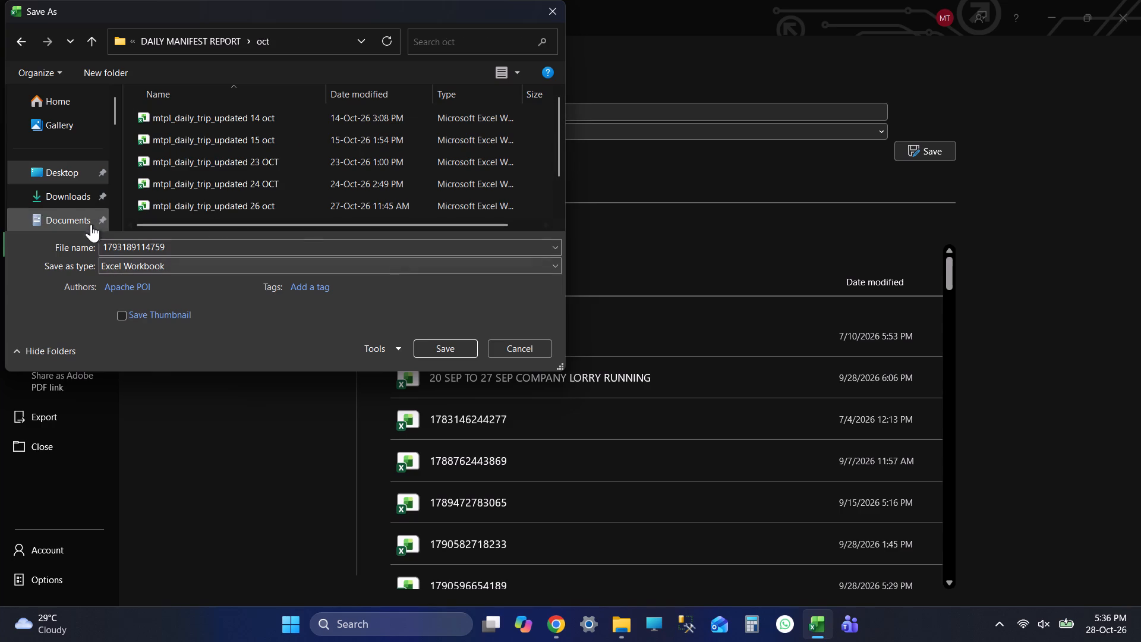
Choose the OCT folder inside TRUCK BY PRADIP > DRIVER SALARY REPORT on the Desktop as the save location.
click(70, 172)
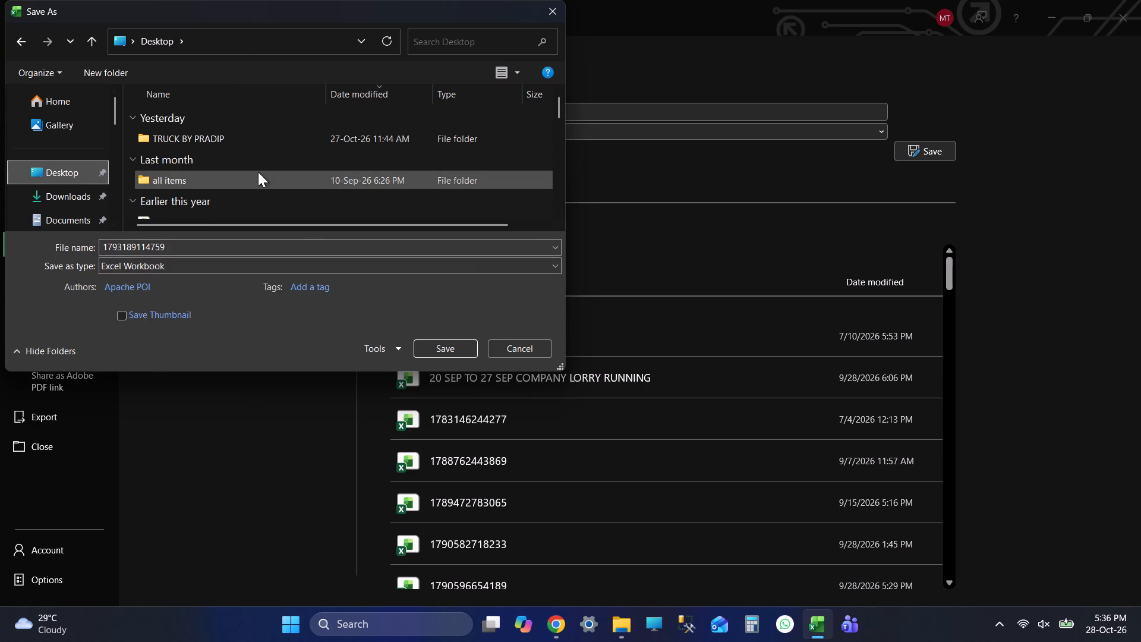
double_click(238, 146)
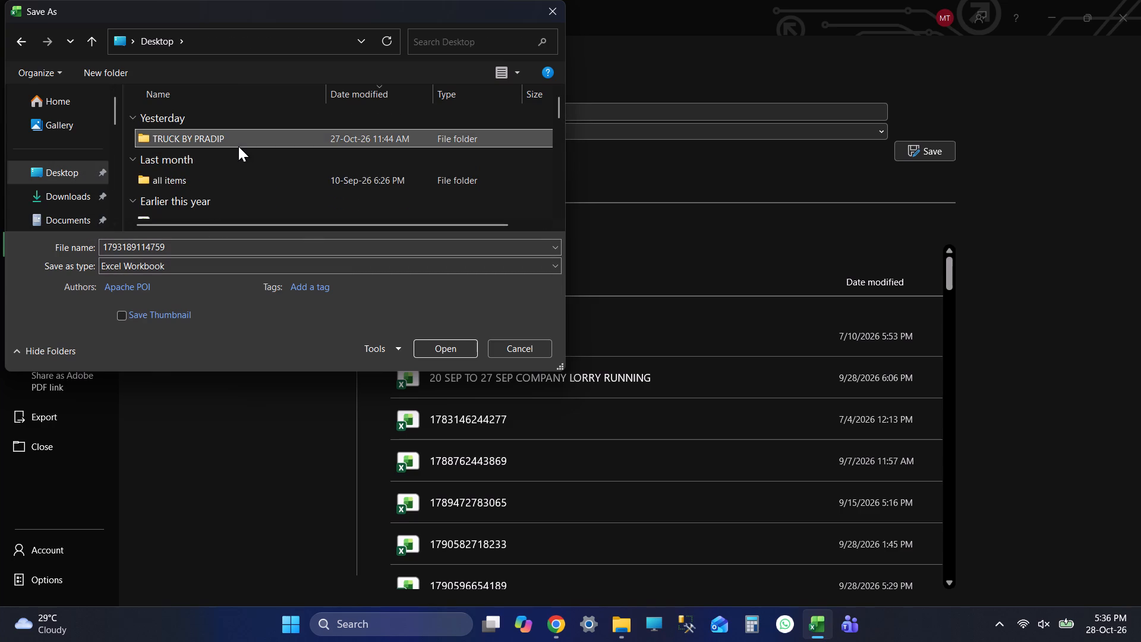
scroll(250, 177, down, 2)
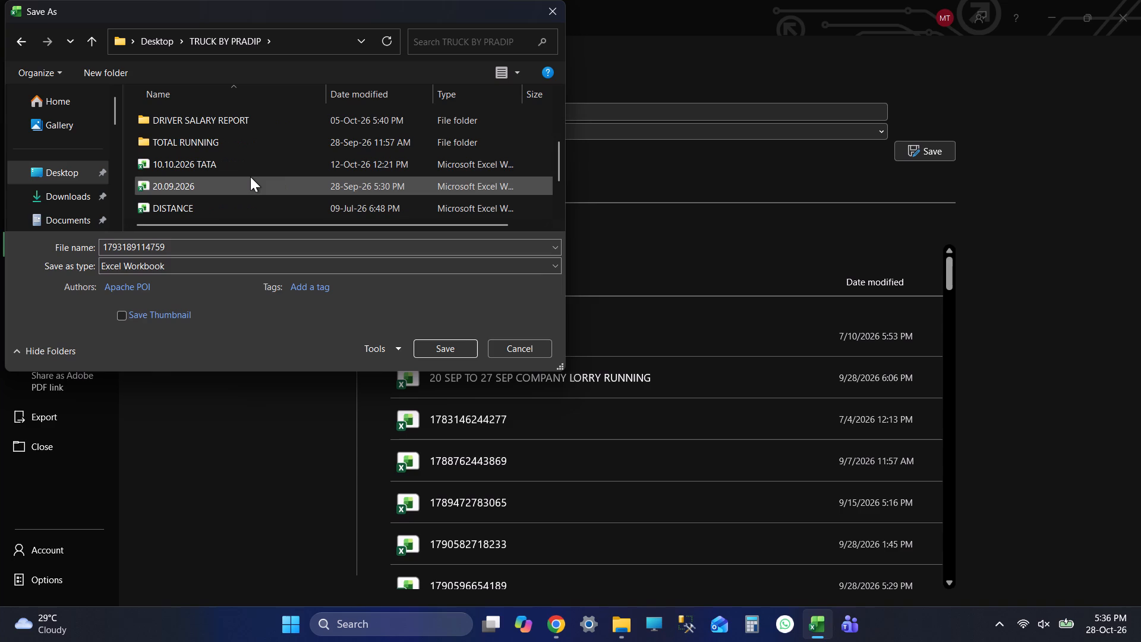
double_click(239, 113)
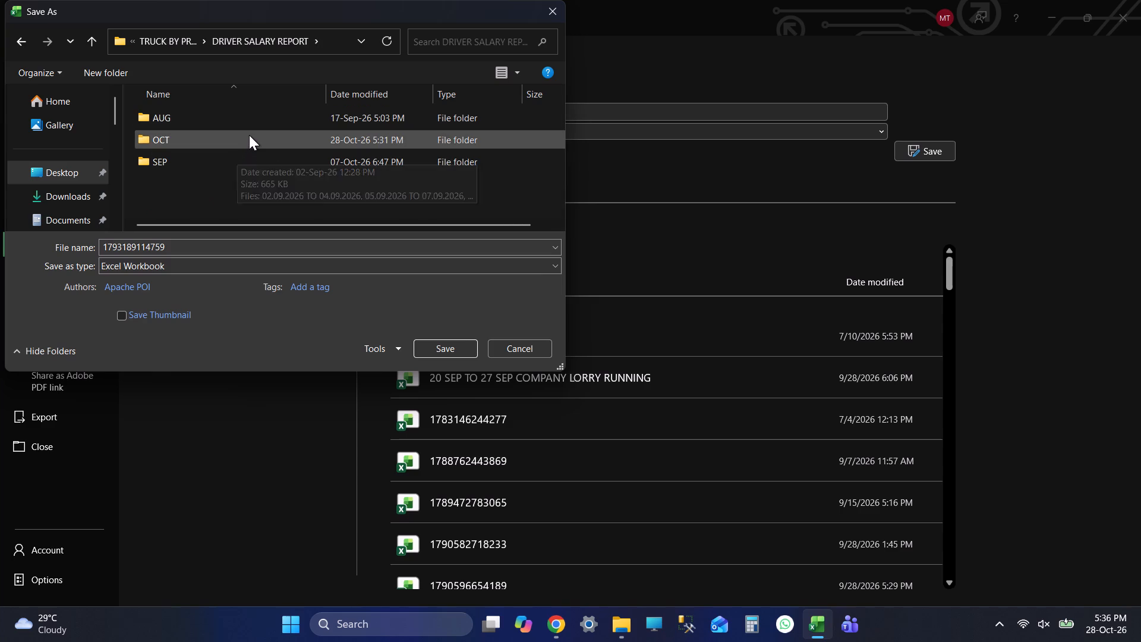
double_click(249, 135)
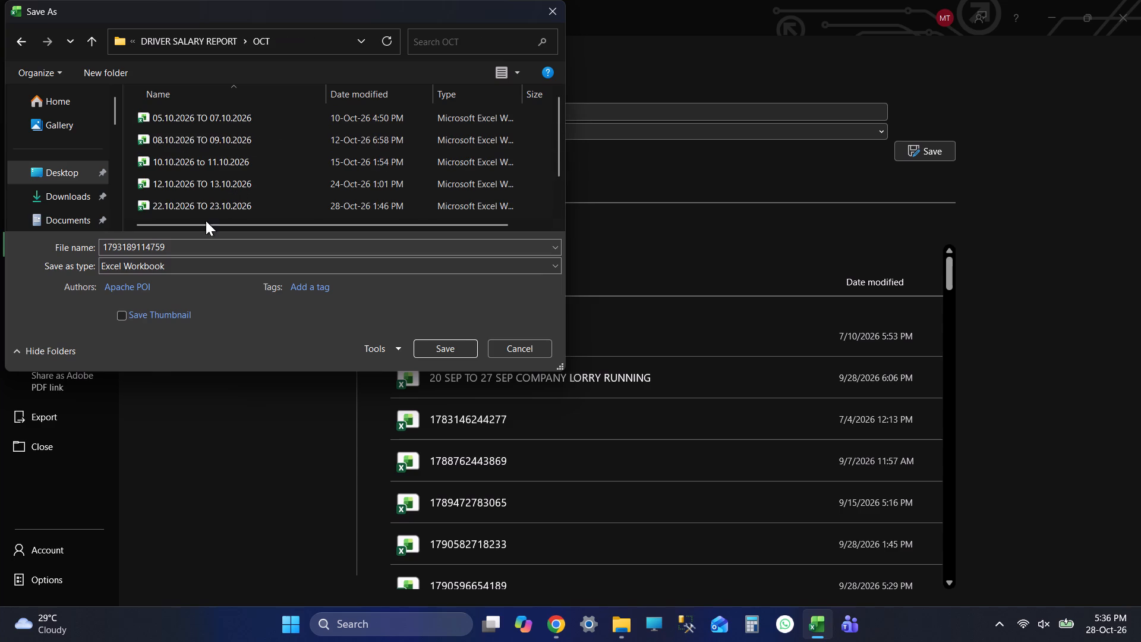
Save the workbook in the OCT folder under the name 26.10.2026 to 27.10.2026.
click(186, 250)
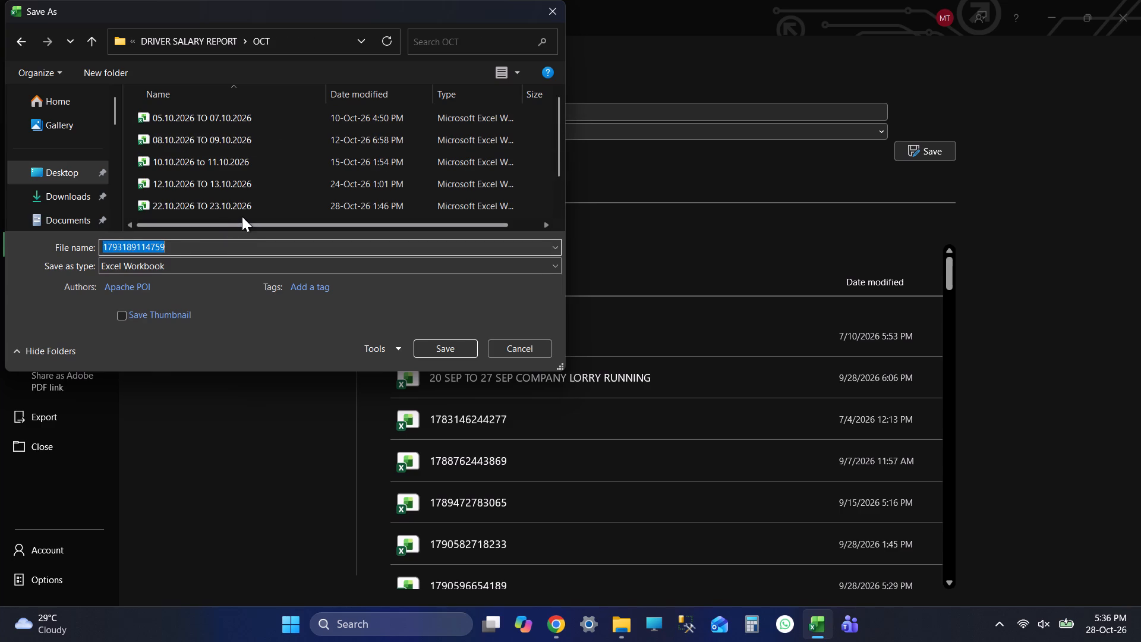
scroll(242, 216, down, 2)
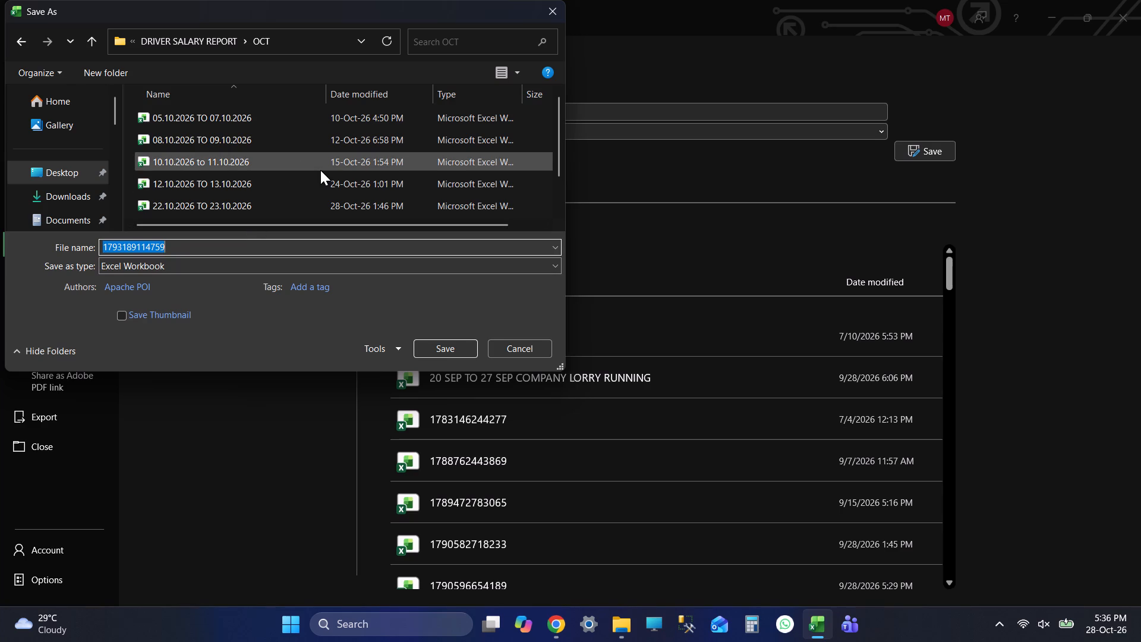
scroll(320, 170, down, 3)
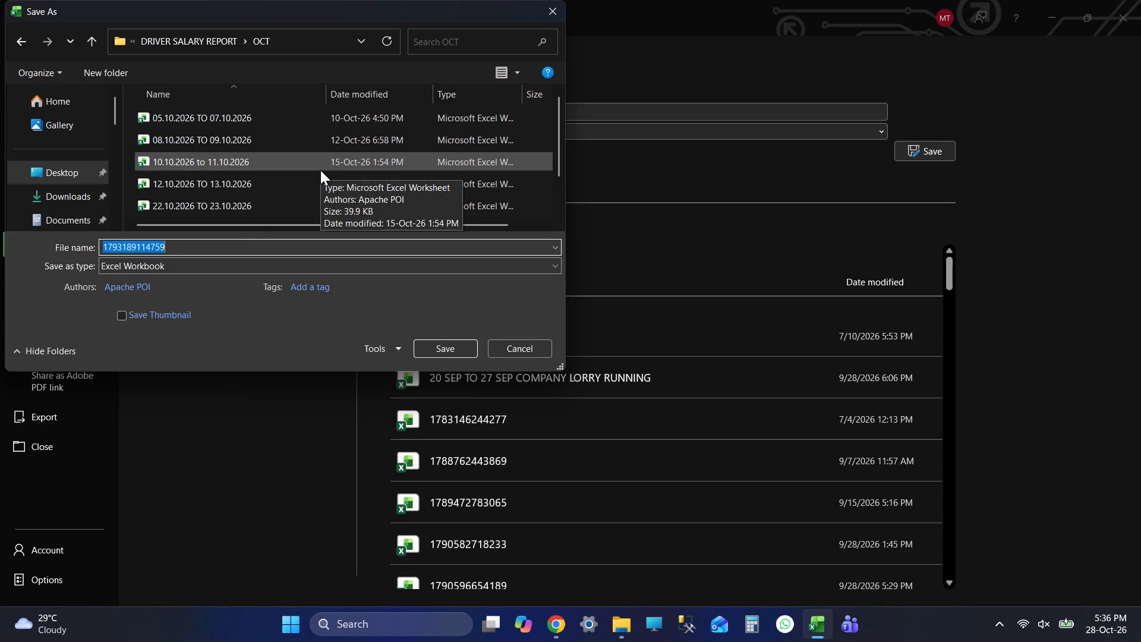
key(BackSpace)
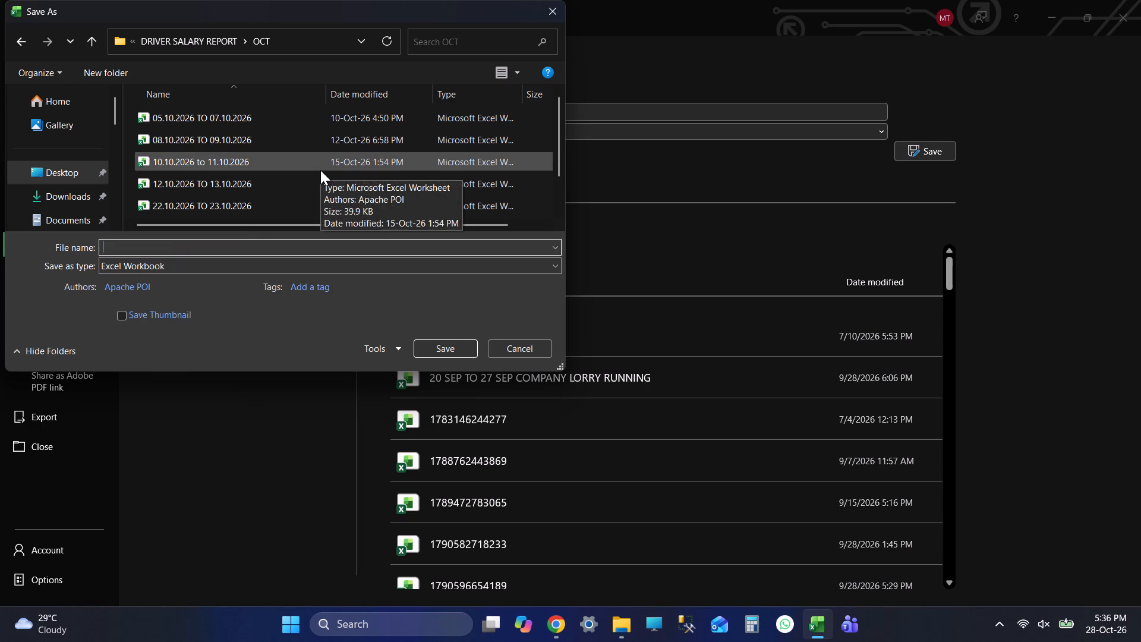
text(26.10.2026 to)
key(space)
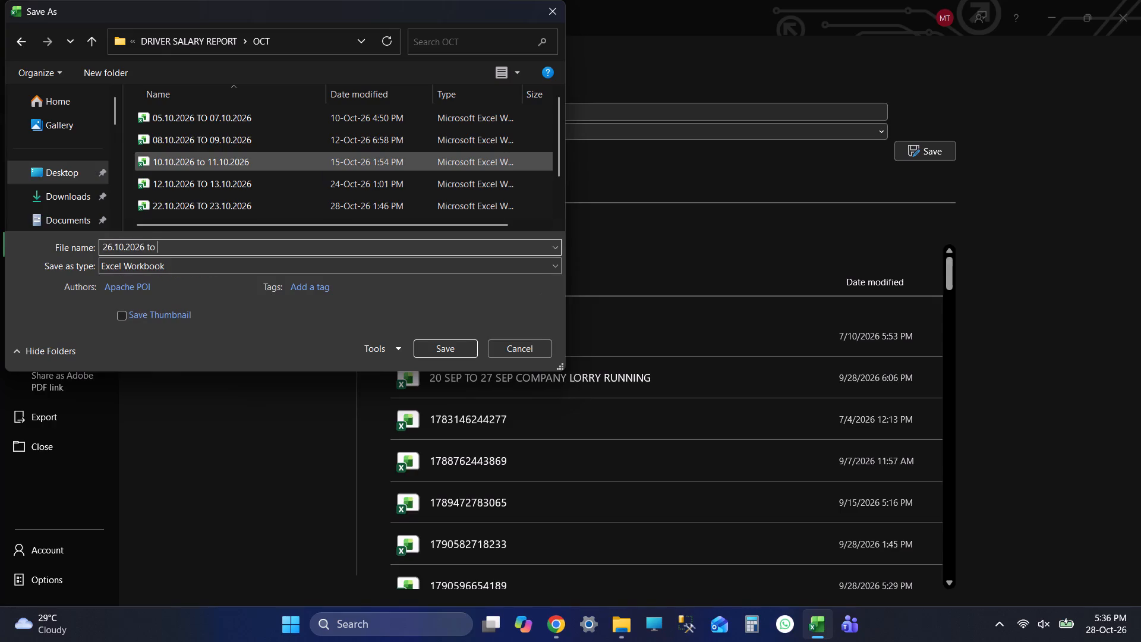
text(27.10.2026)
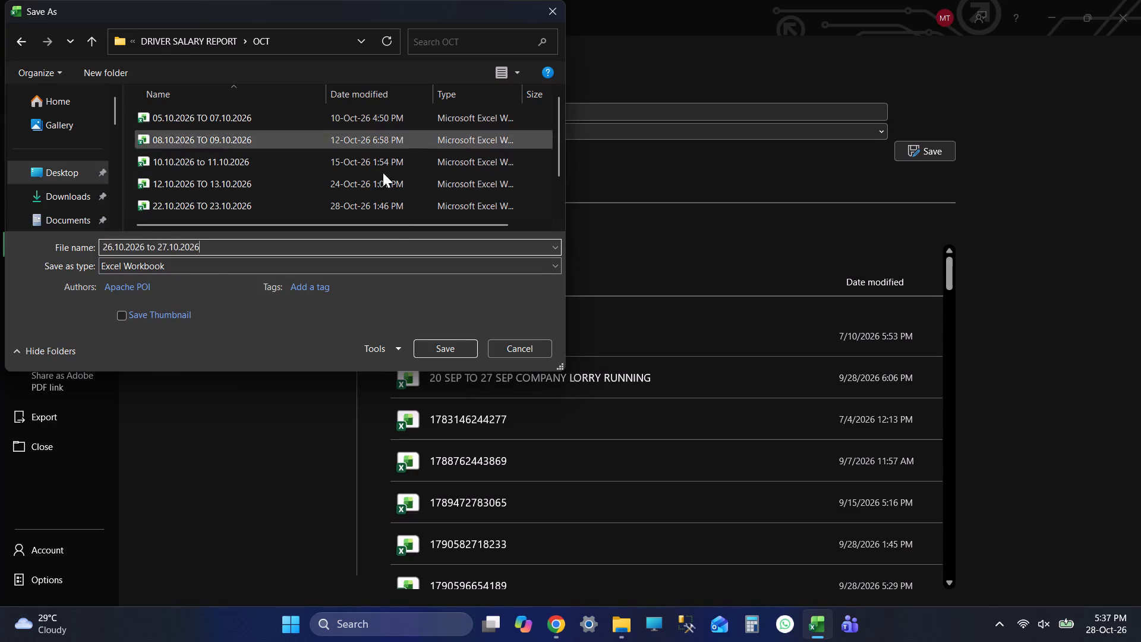
click(429, 346)
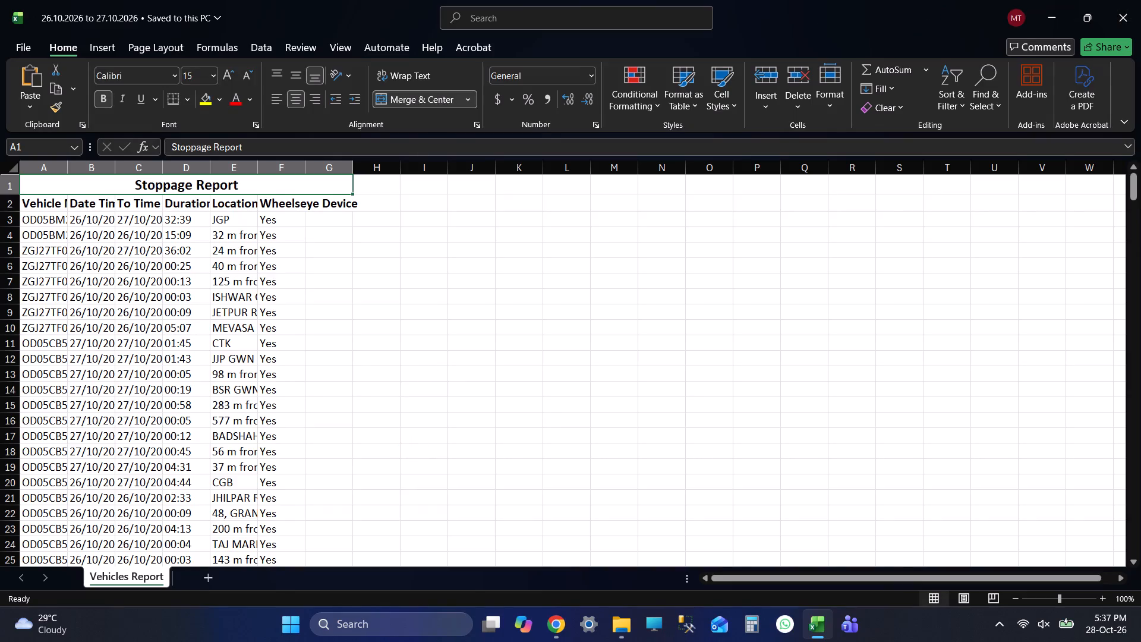
Unmerge the Stoppage Report title cells in row 1.
click(420, 94)
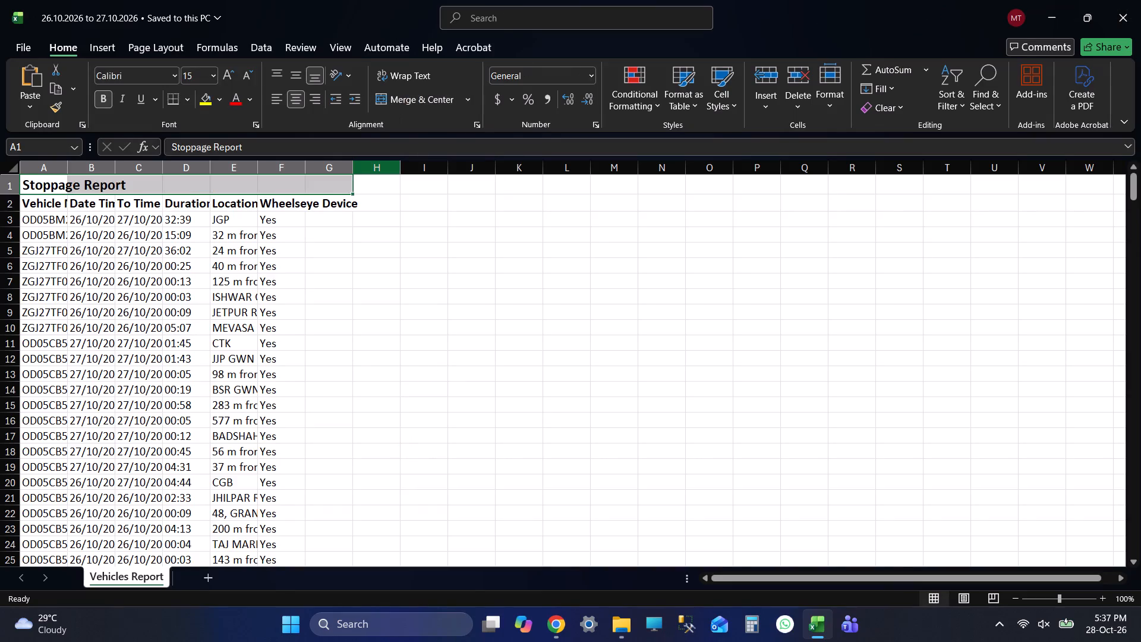
Autofit the widths of columns A to F to their contents and save the workbook.
click(50, 169)
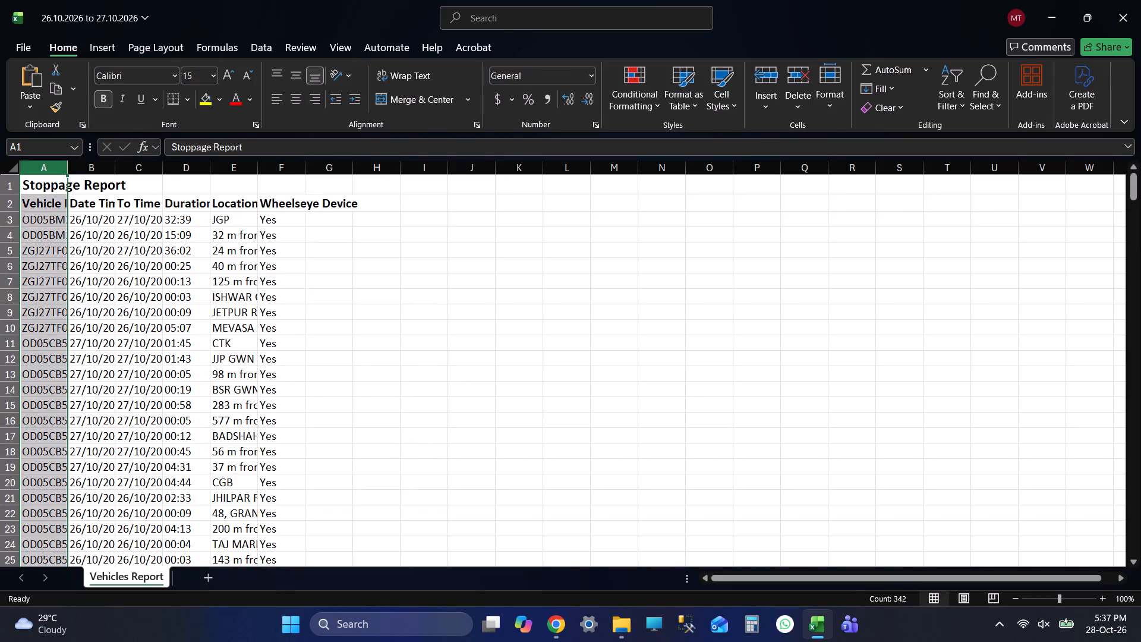
key(shift+Right)
key(shift+Right)
key(shift+Right)
key(shift+Right)
key(shift+Right)
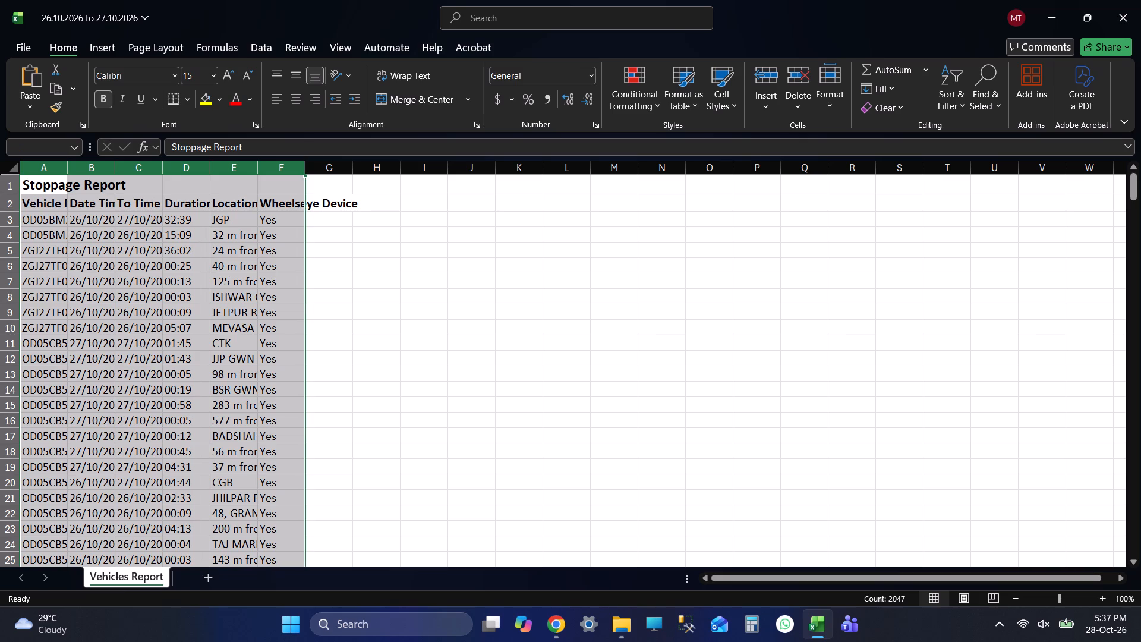
double_click(300, 172)
click(556, 193)
click(516, 203)
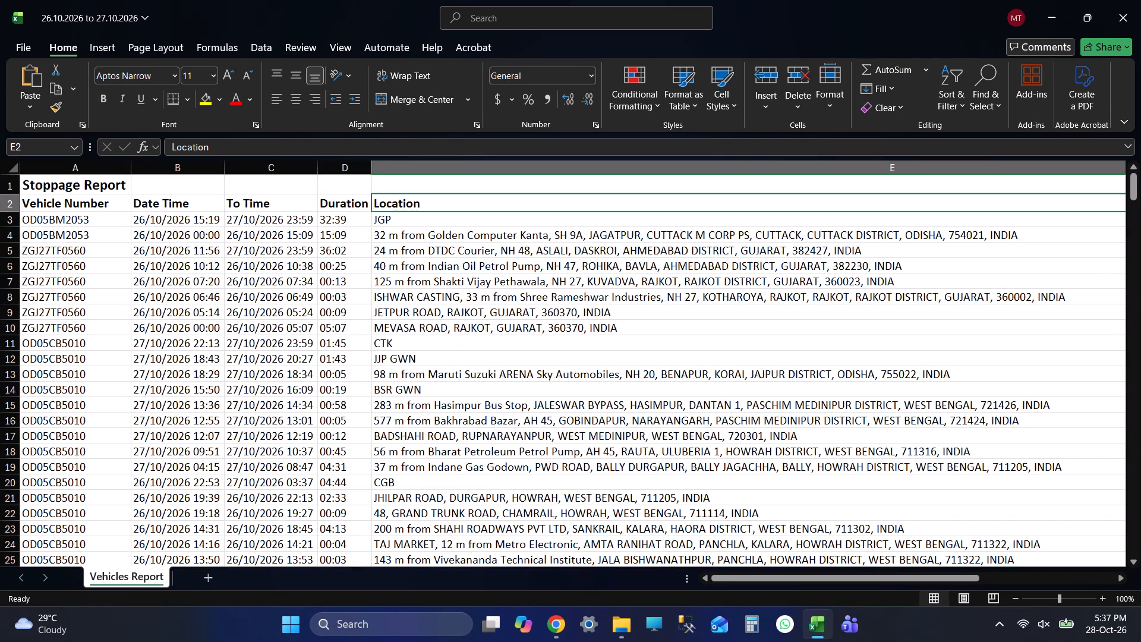
key(ctrl+s)
key(ctrl+s)
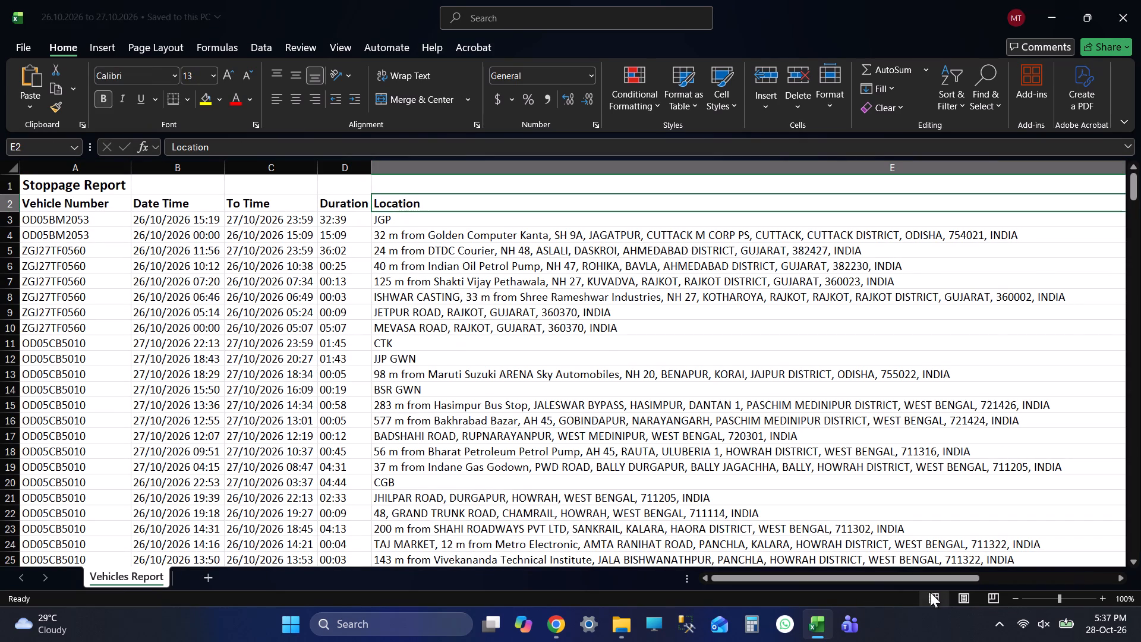
Narrow the Location column to roughly half its width so the Wheelseye Device column fits beside it.
drag(899, 575, 1017, 561)
drag(951, 168, 268, 169)
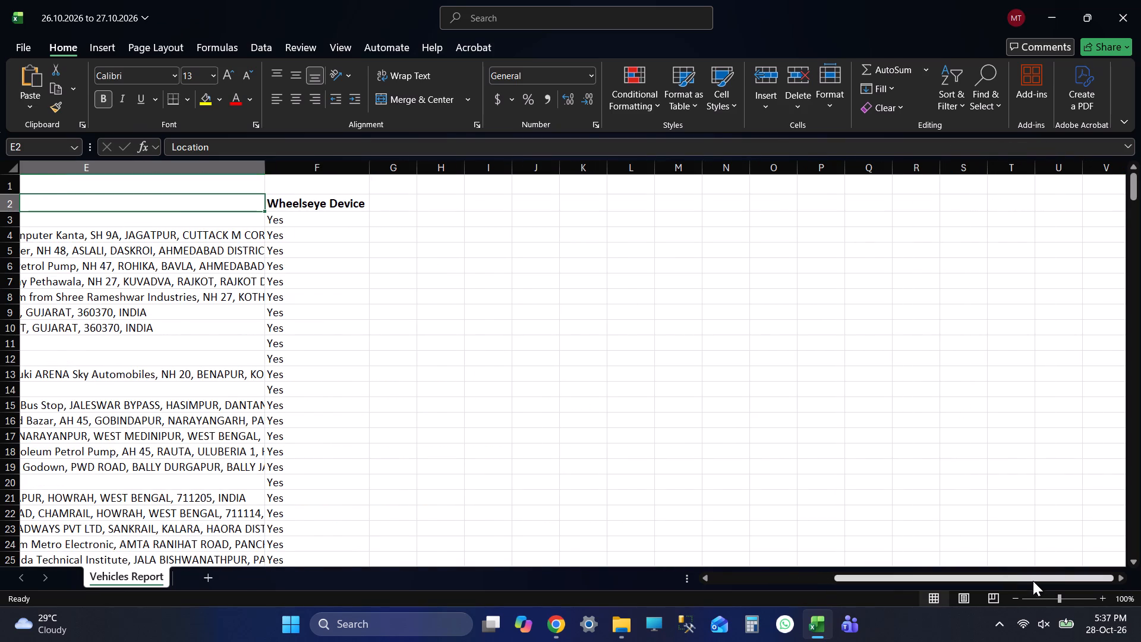
drag(1033, 581, 436, 521)
Add a new worksheet after Vehicles Report and name it report.
click(208, 572)
double_click(188, 581)
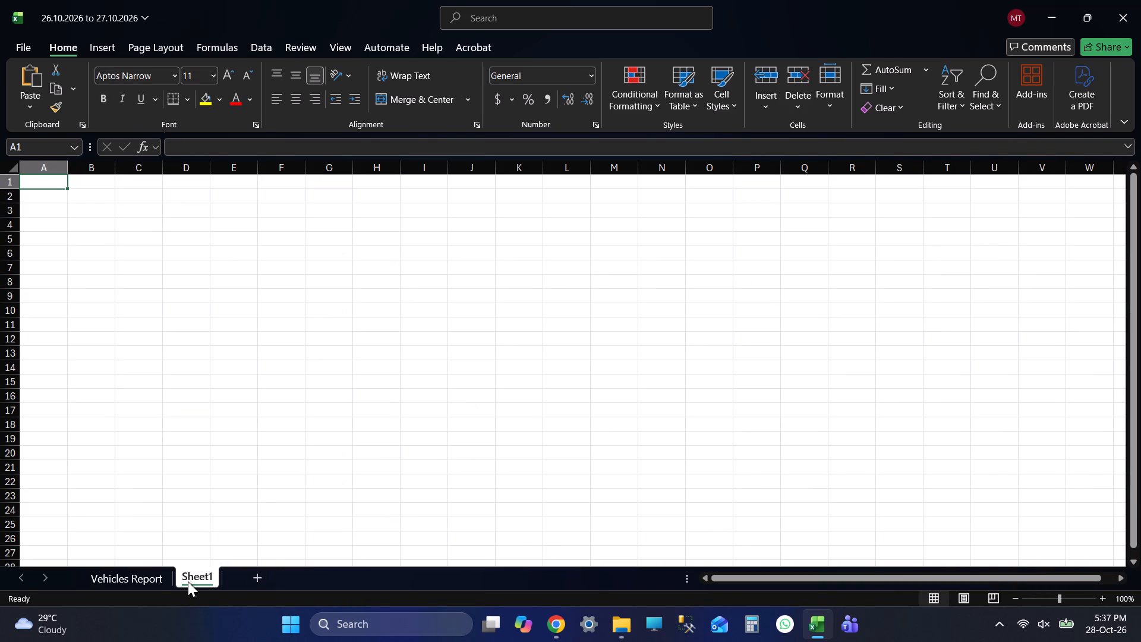
text(report)
Add filters to the header row of the Vehicles Report sheet, starting from Vehicle Number in row 2.
click(129, 588)
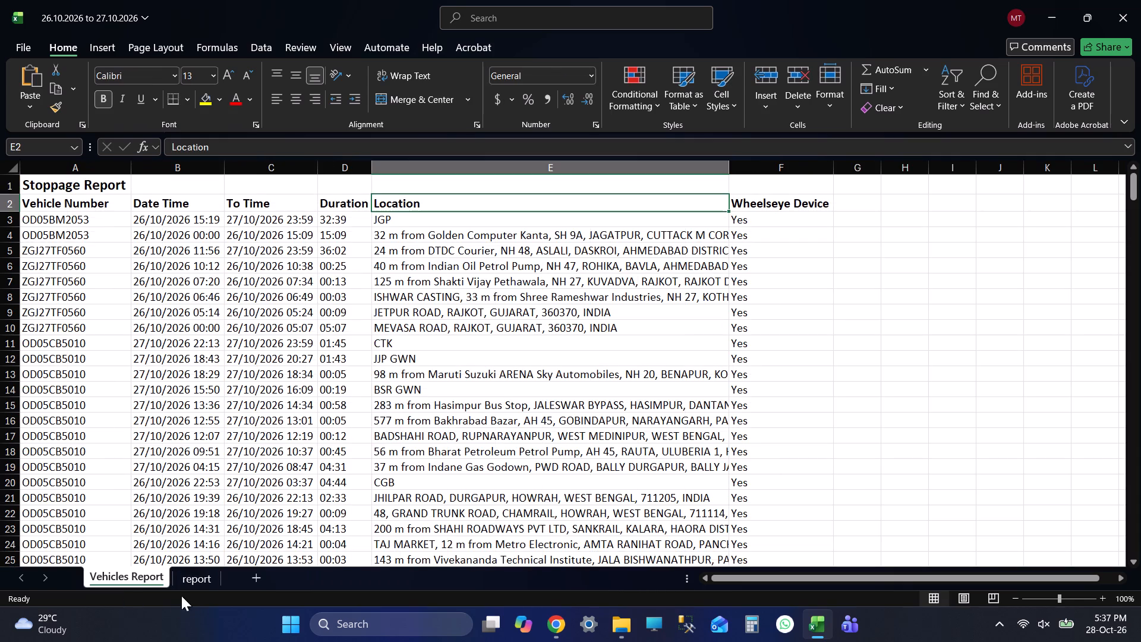
click(77, 196)
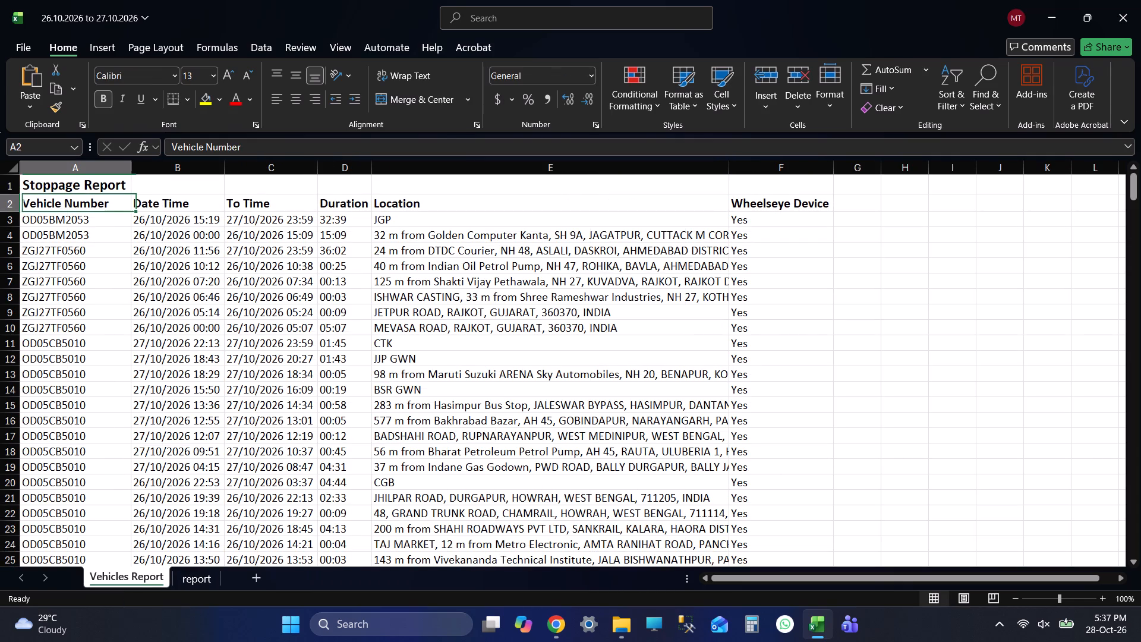
key(ctrl+shift+l)
Replace the Wheelseye Device entries with serial numbers starting 1, 2, 3, fill the series down to the last data row, and save.
click(745, 225)
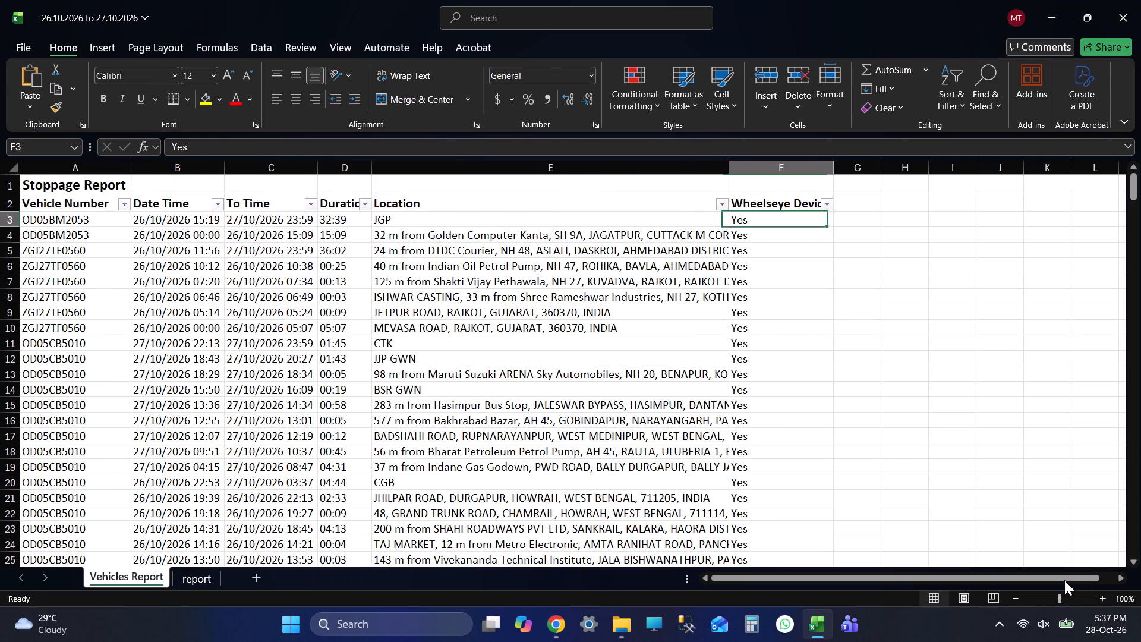
key(1)
key(Return)
key(2)
key(Return)
key(3)
key(Return)
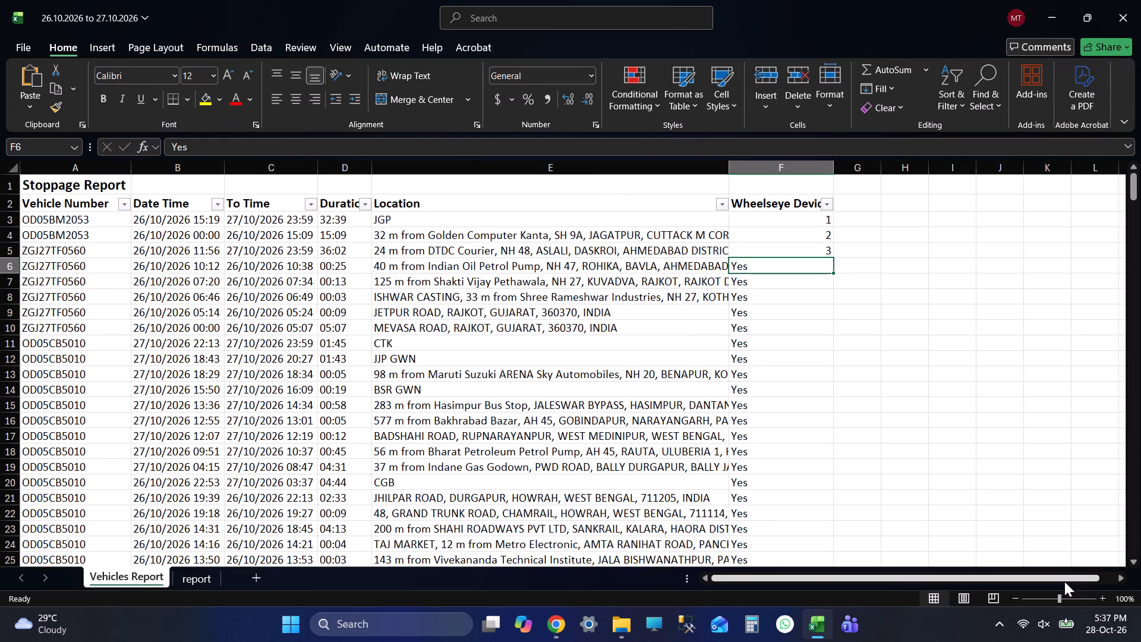
drag(803, 216, 815, 248)
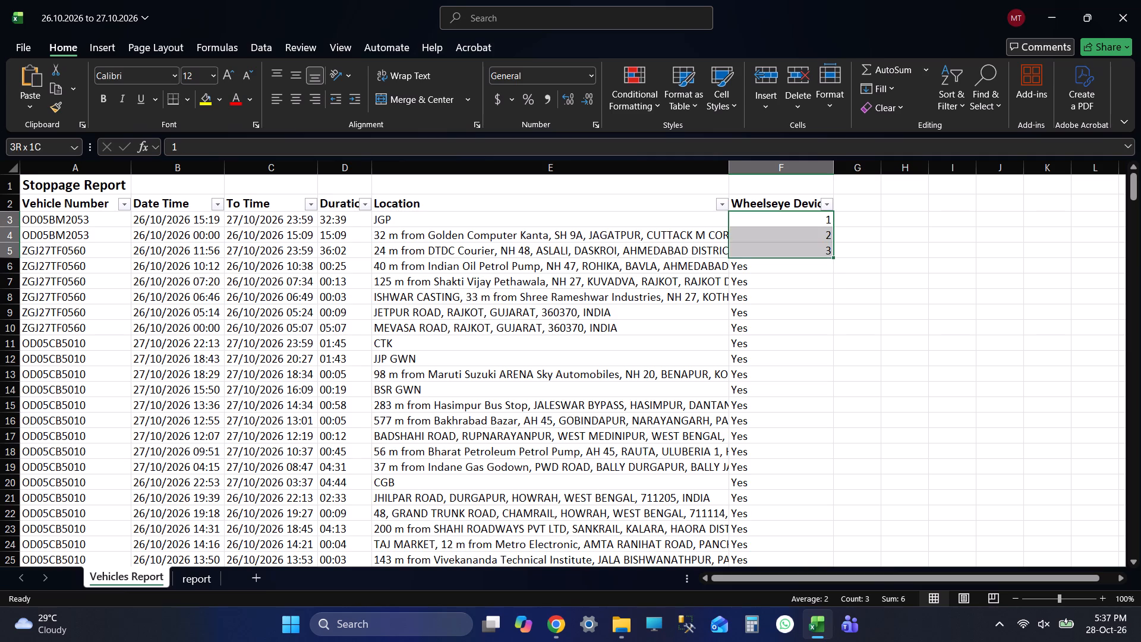
drag(815, 248, 815, 248)
double_click(834, 257)
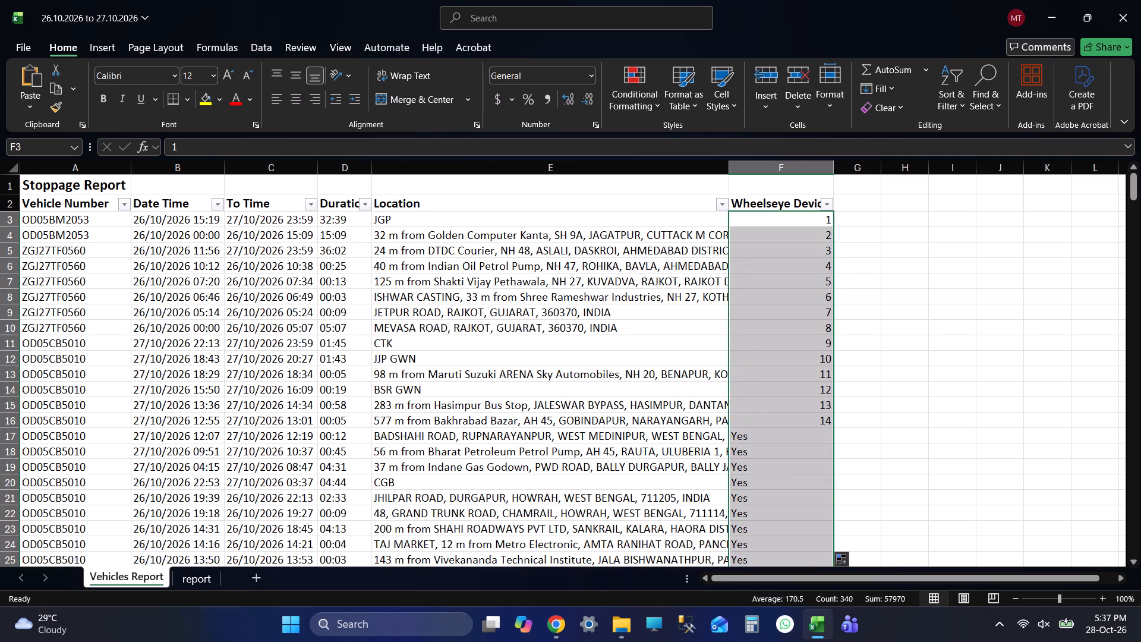
click(928, 237)
key(ctrl+s)
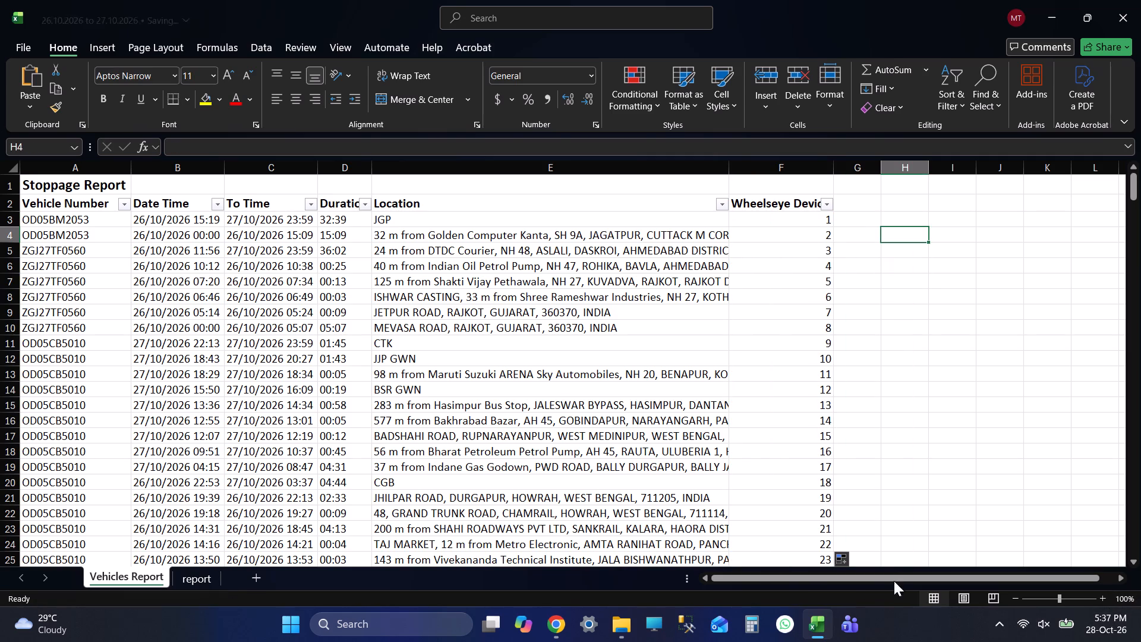
Check the serial numbering in the Wheelseye Device column down to the last data row and back to the header.
click(819, 302)
key(ctrl+Down)
key(Down)
key(Down)
key(Down)
key(Down)
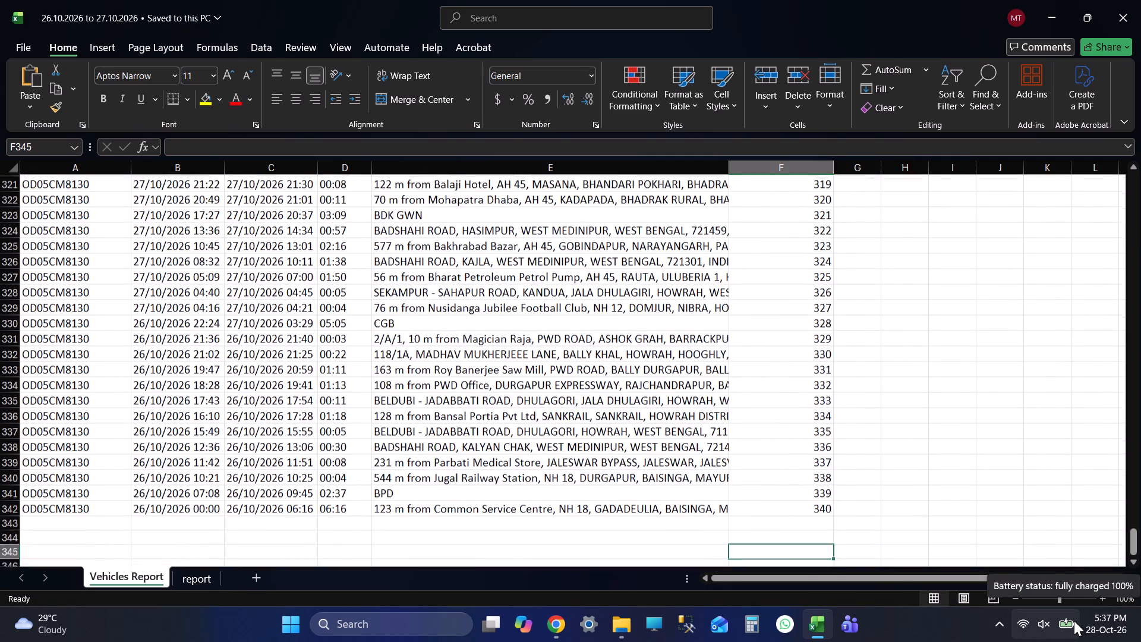
key(Down)
key(ctrl+Up)
key(ctrl+Up)
key(Up)
key(Up)
key(Up)
key(Up)
key(Down)
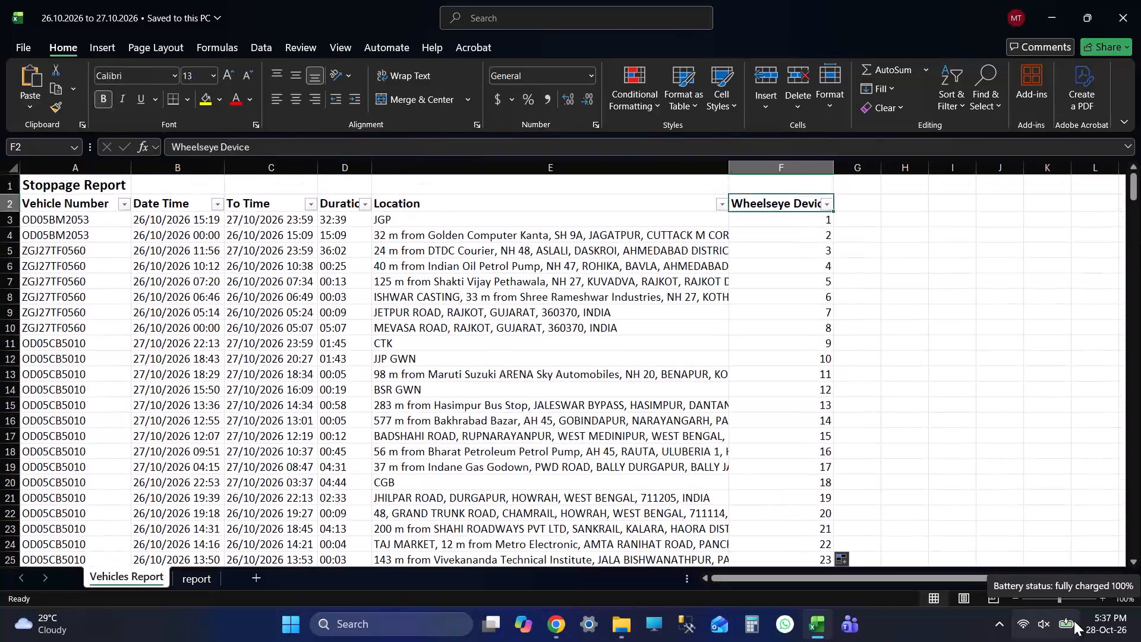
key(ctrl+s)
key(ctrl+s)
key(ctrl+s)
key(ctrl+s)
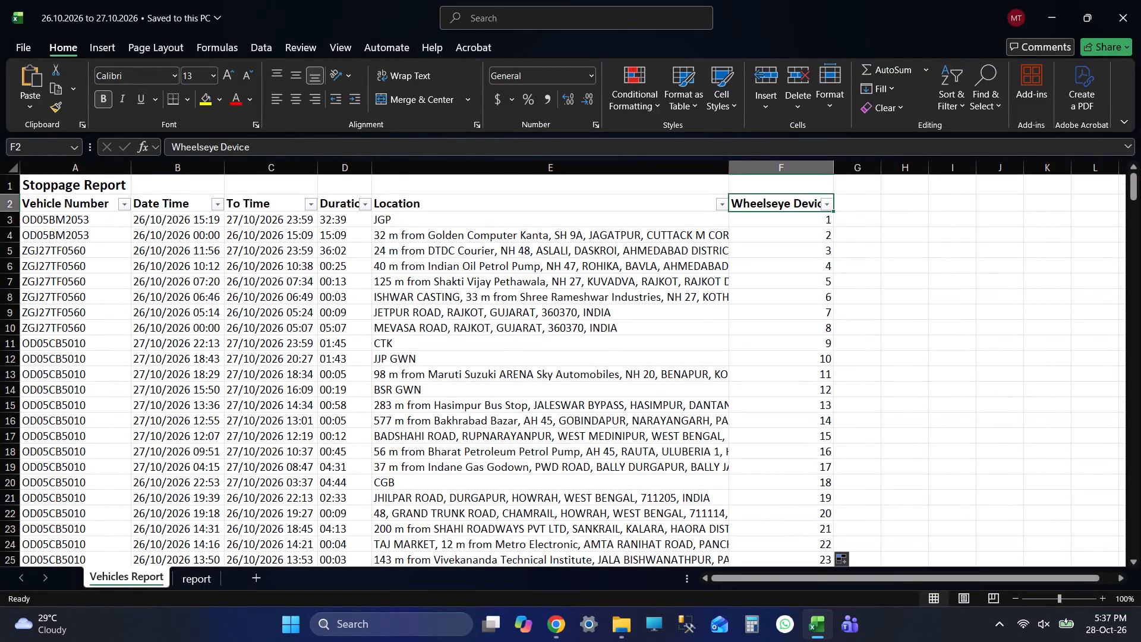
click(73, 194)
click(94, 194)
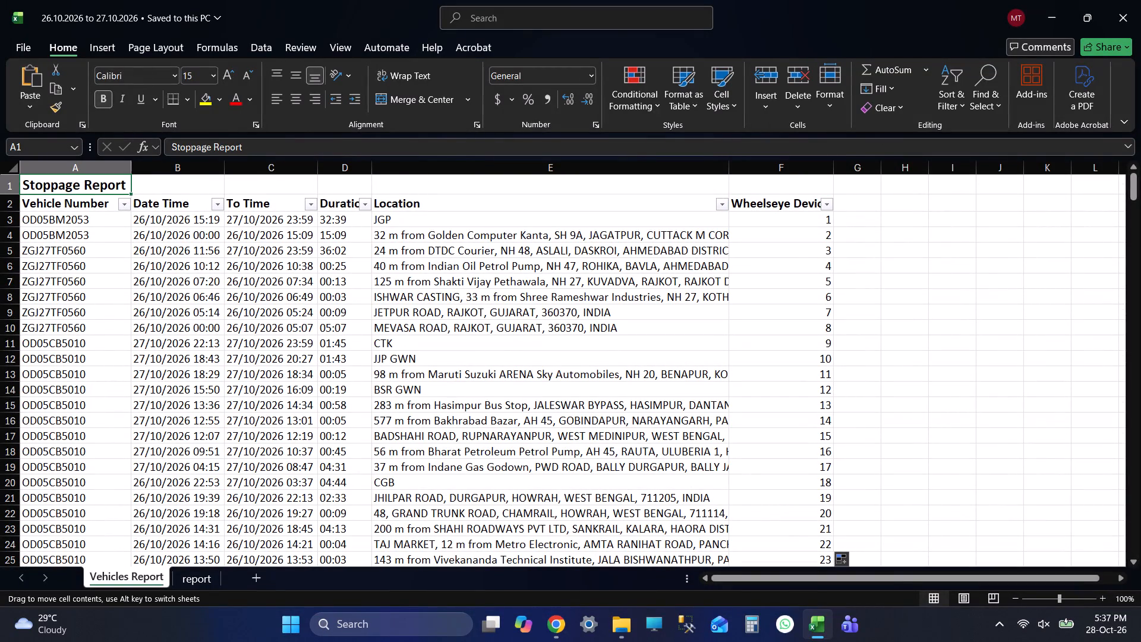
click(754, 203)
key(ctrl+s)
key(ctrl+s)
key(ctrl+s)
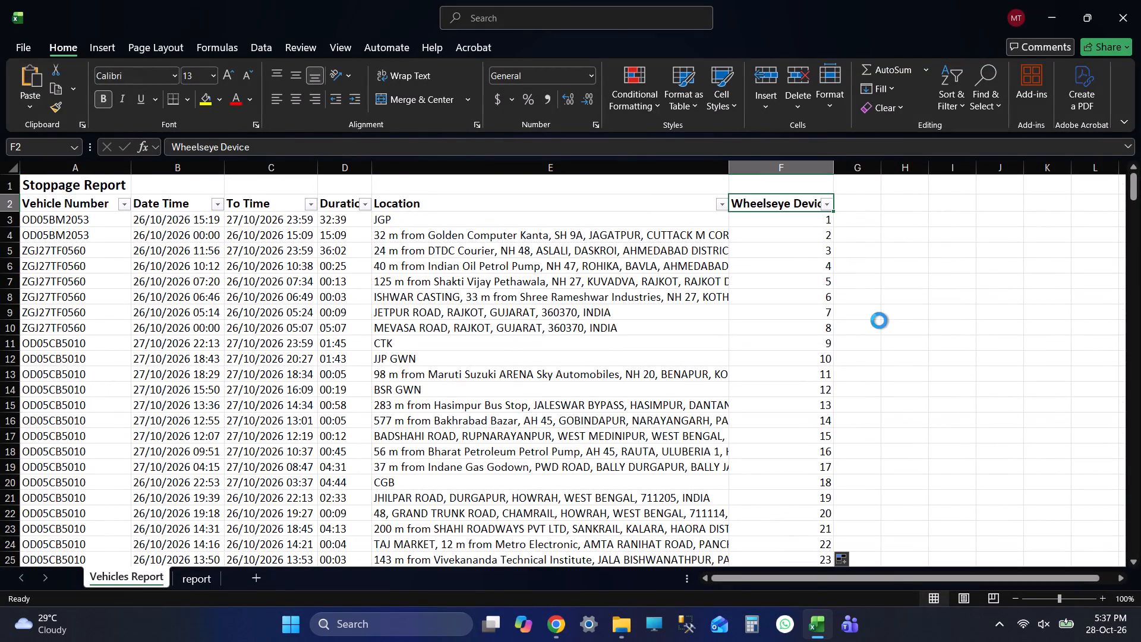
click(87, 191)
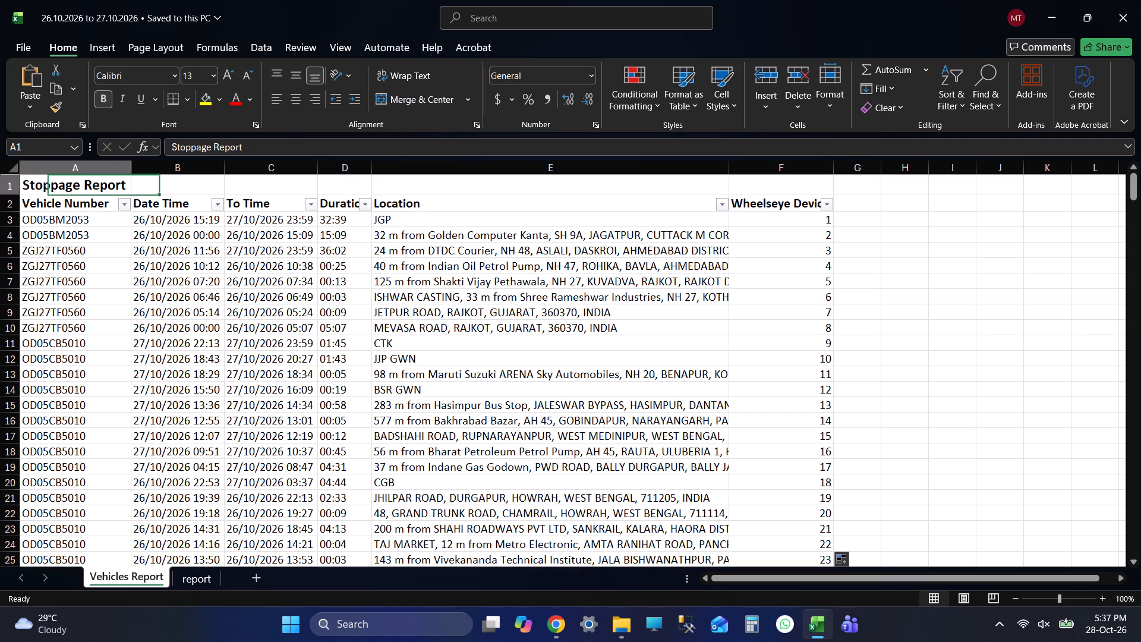
Sort the stoppage data by the Wheelseye Device serial numbers from largest to smallest and save the workbook.
click(820, 207)
click(833, 201)
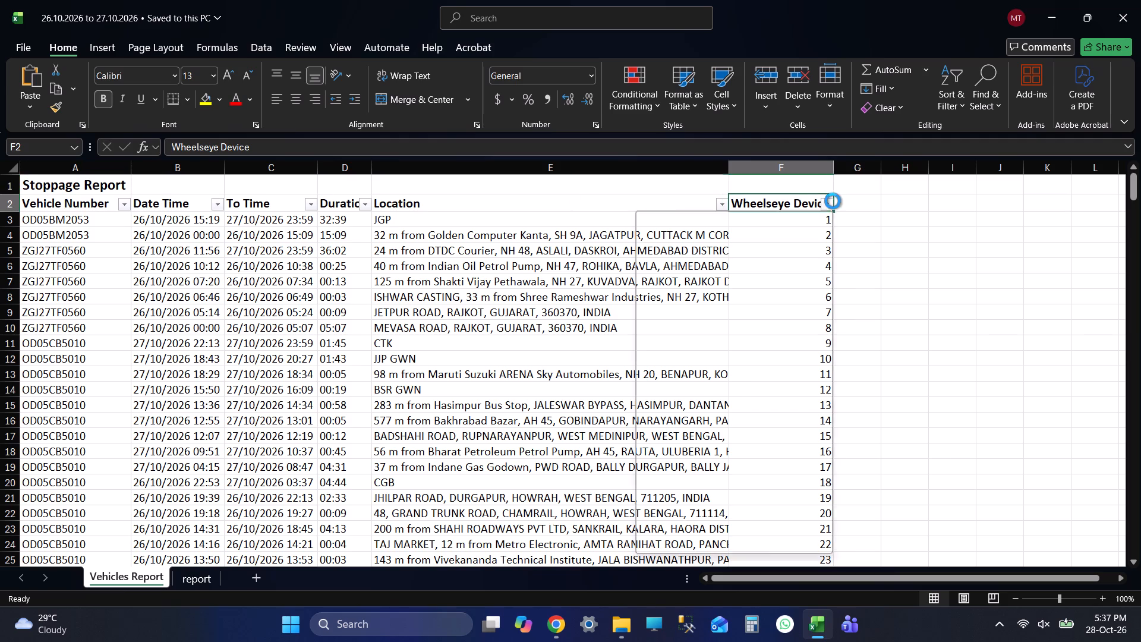
click(717, 244)
click(895, 193)
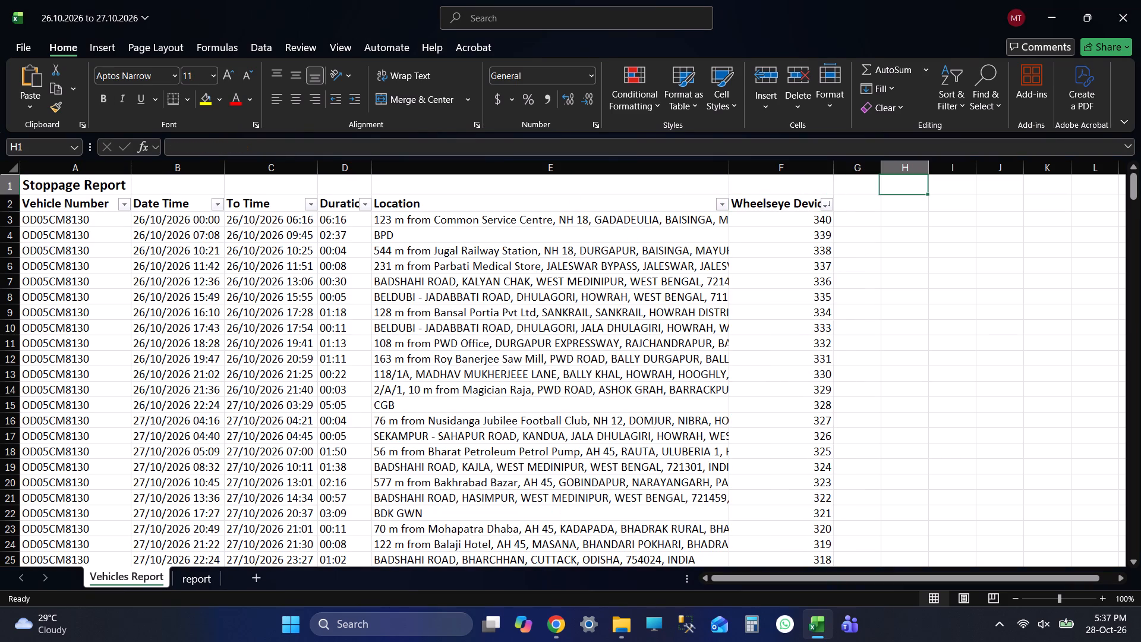
key(ctrl+s)
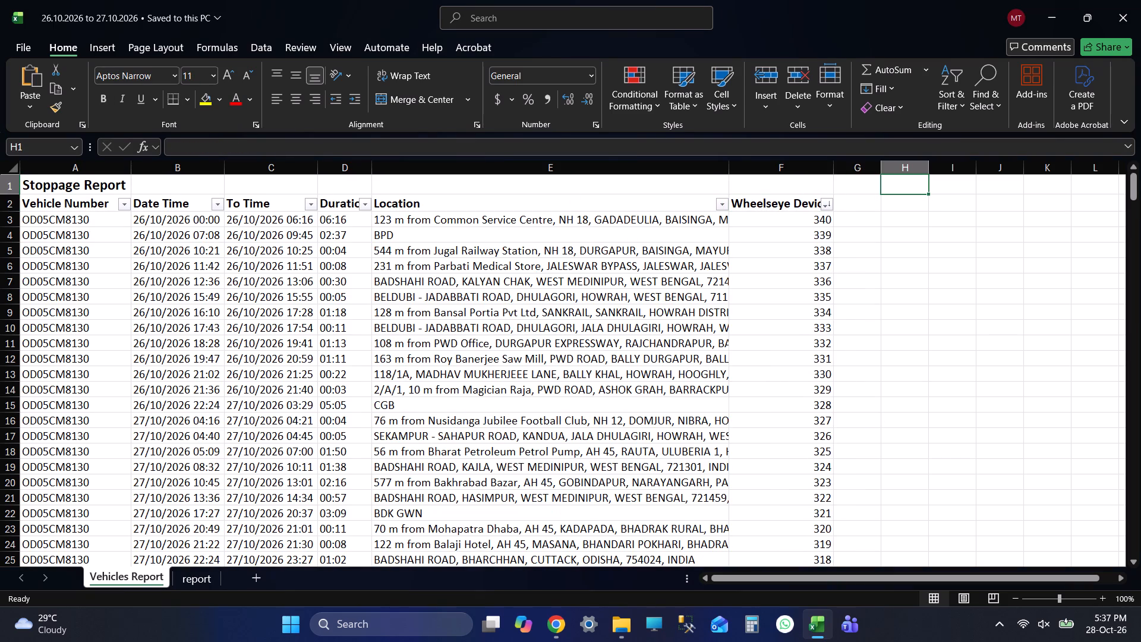
key(ctrl+s)
click(118, 204)
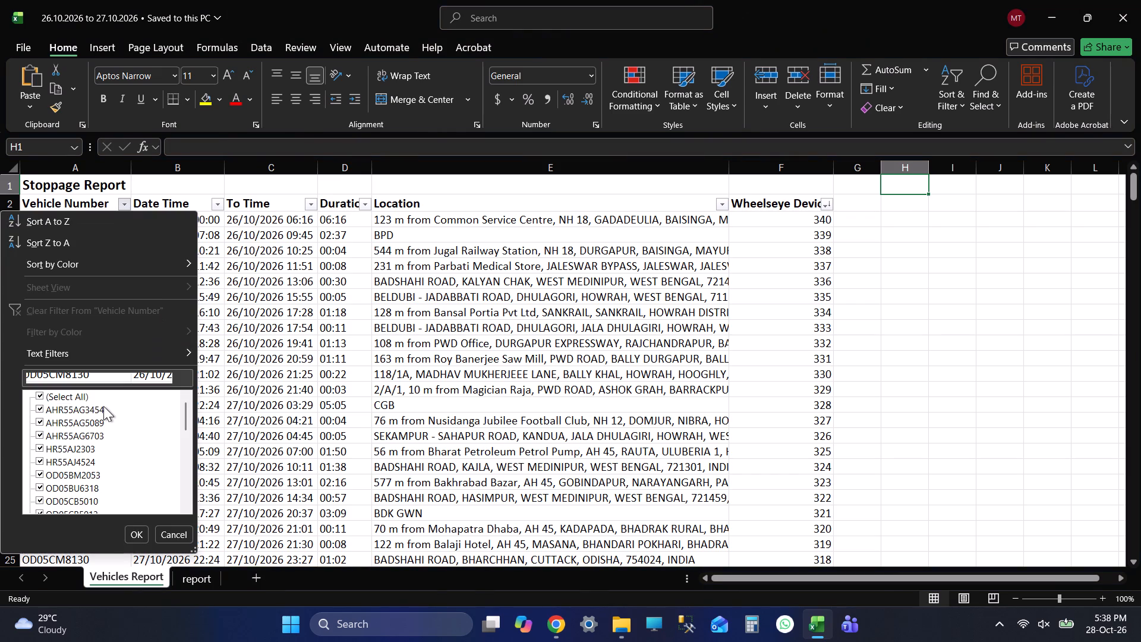
click(96, 410)
click(88, 423)
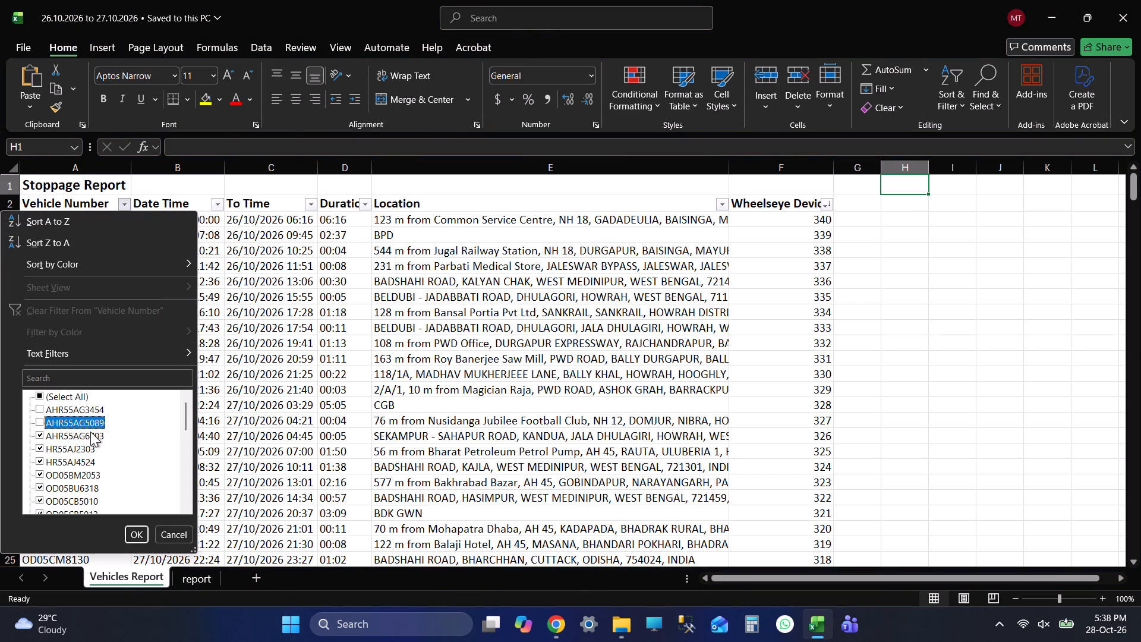
click(90, 432)
click(73, 445)
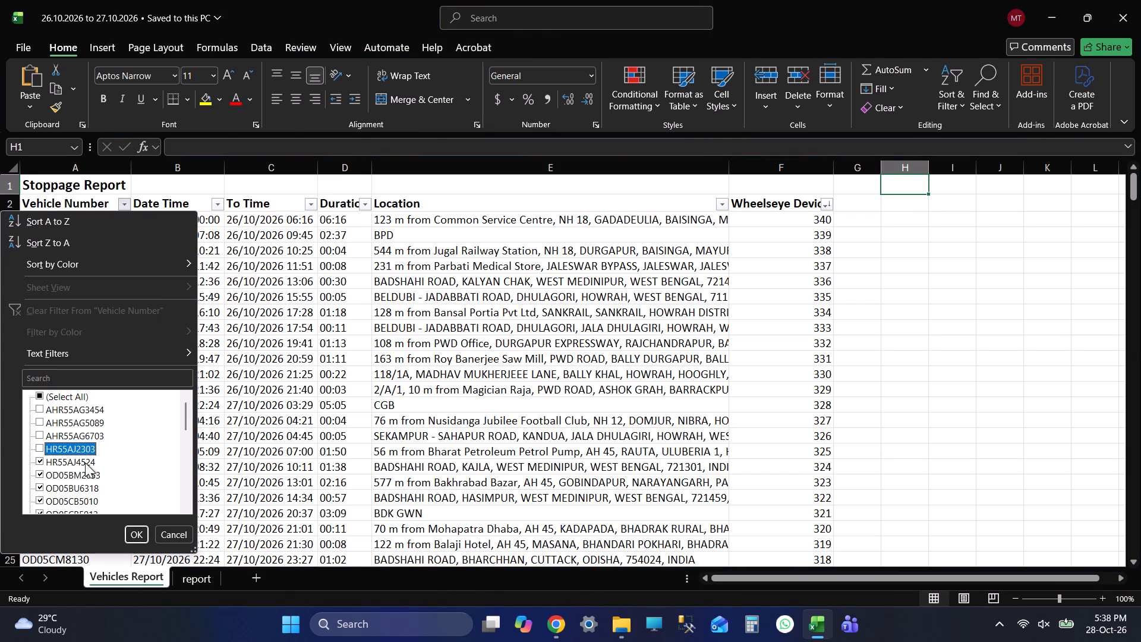
click(85, 462)
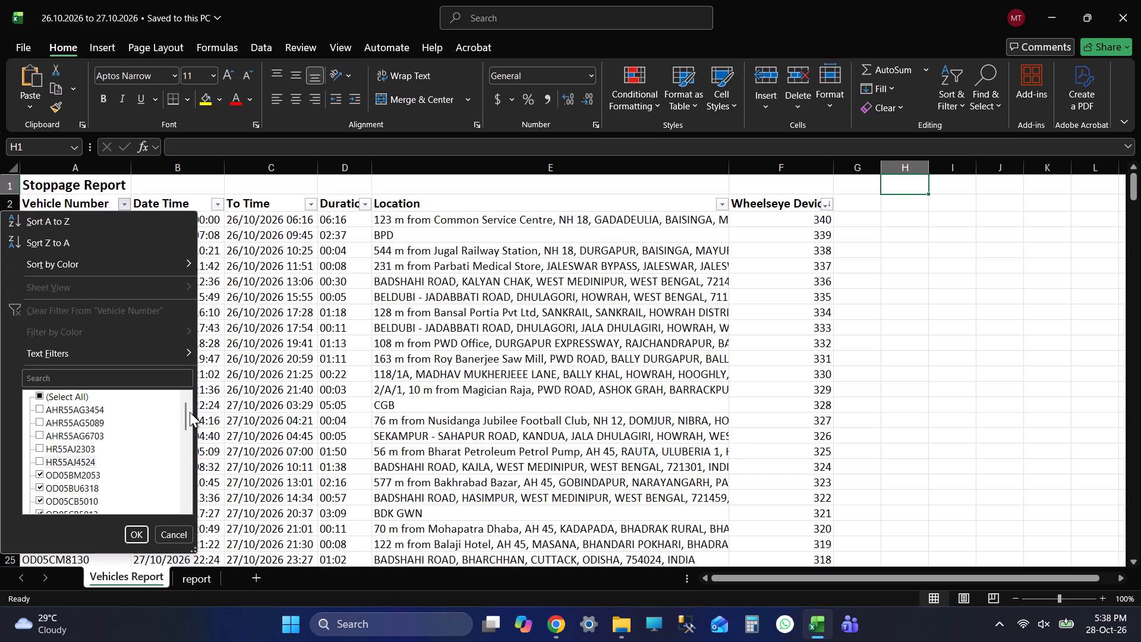
drag(181, 411, 181, 397)
drag(181, 397, 185, 391)
drag(184, 412, 203, 395)
drag(203, 395, 251, 290)
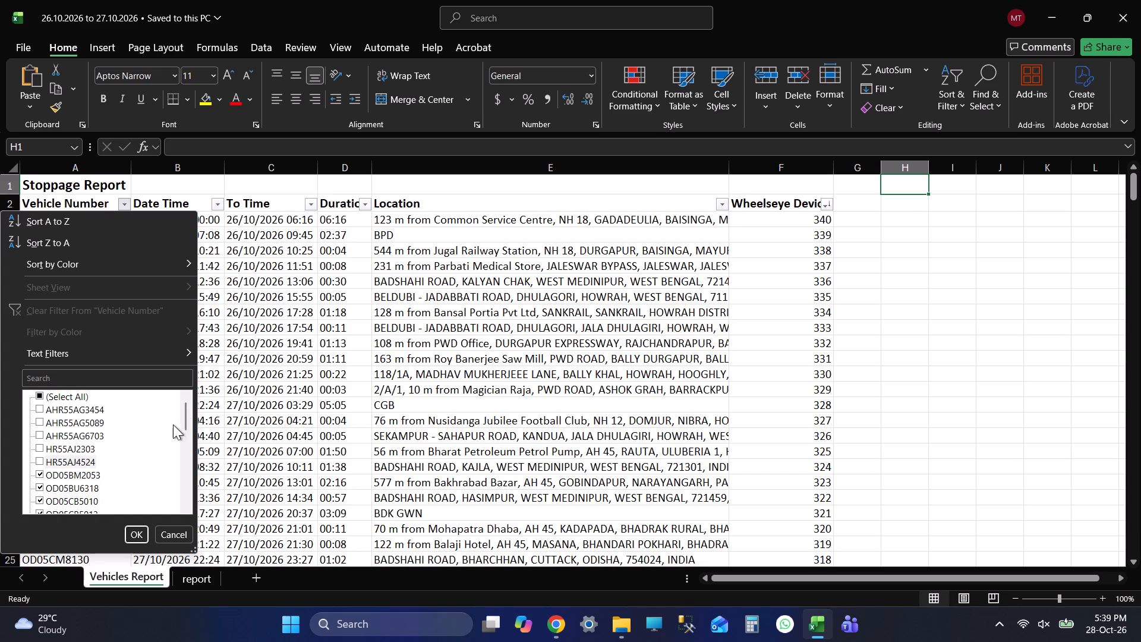
drag(185, 418, 194, 376)
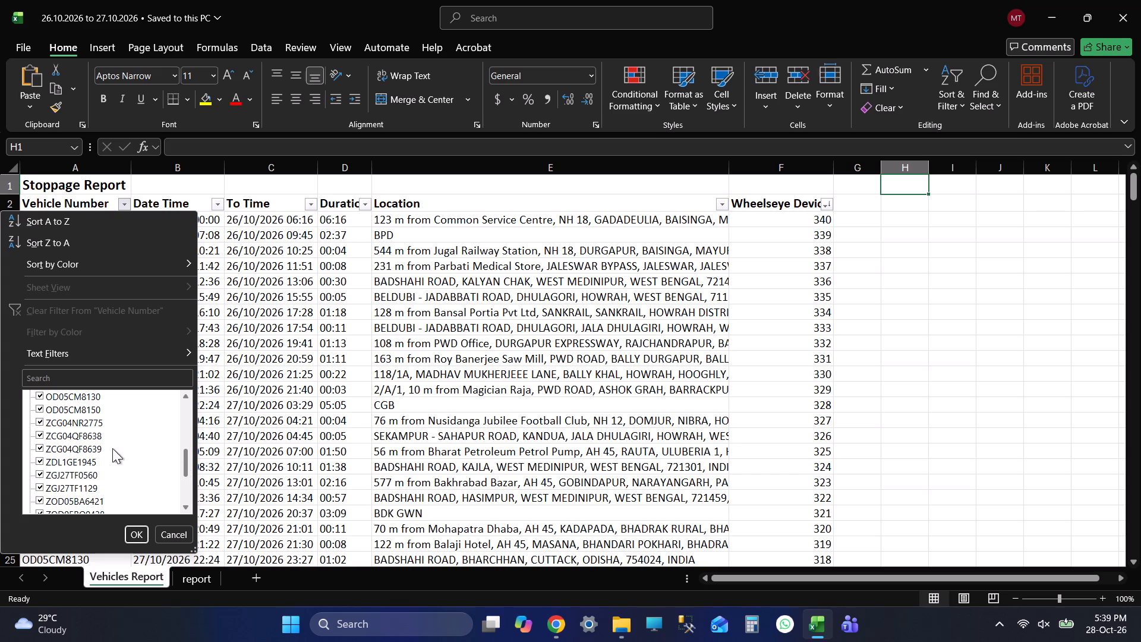
click(97, 436)
click(77, 448)
click(81, 463)
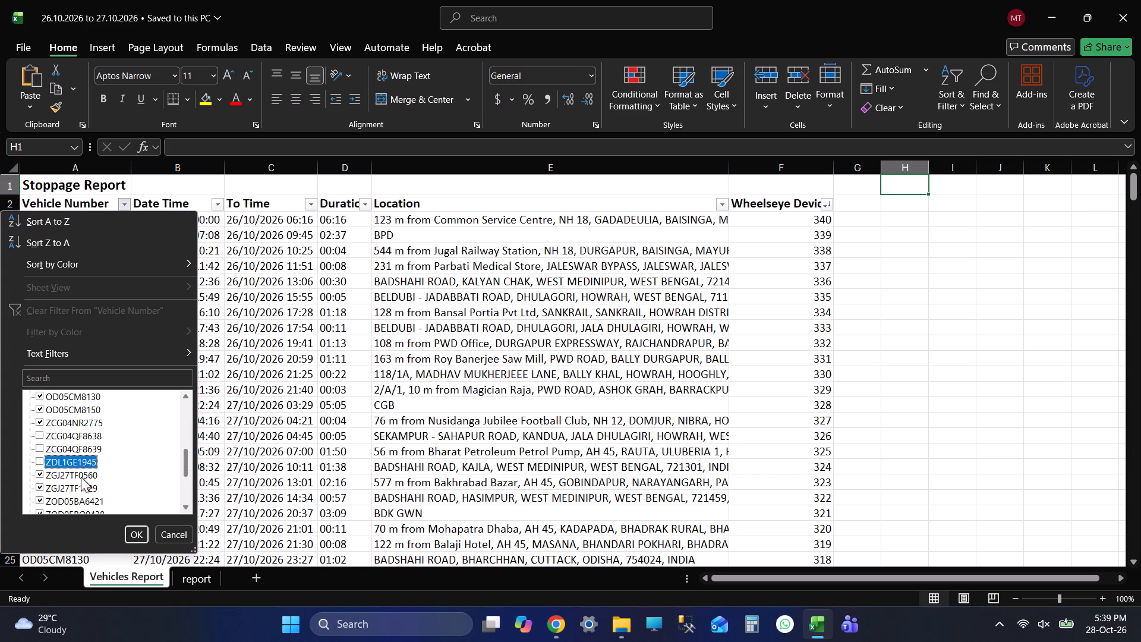
click(83, 479)
click(80, 489)
scroll(111, 462, down, 1)
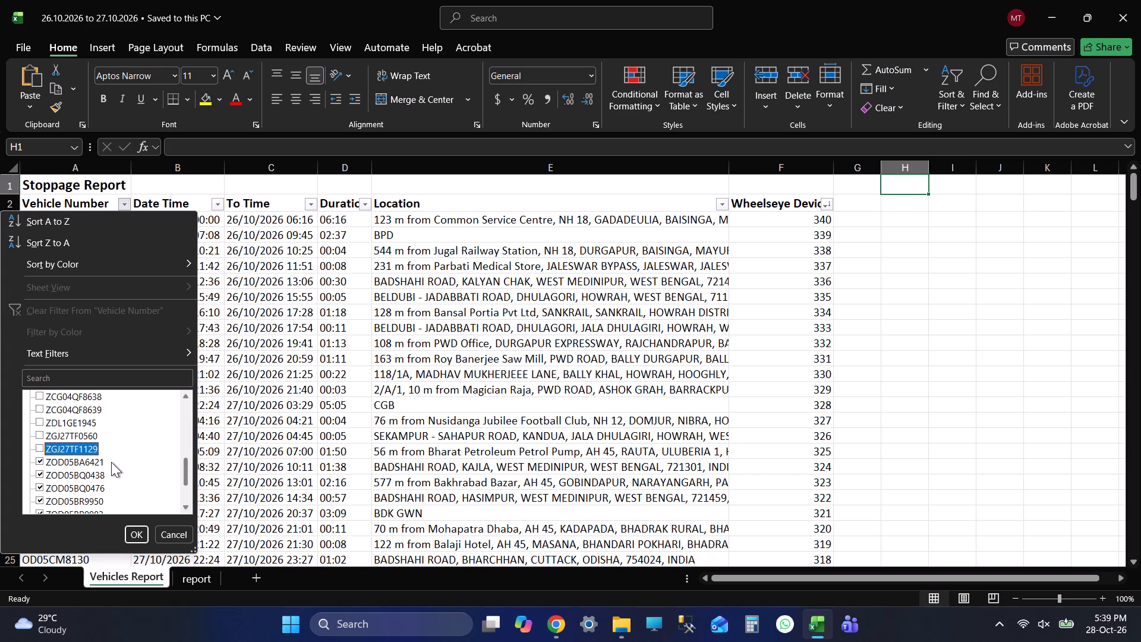
scroll(111, 462, up, 1)
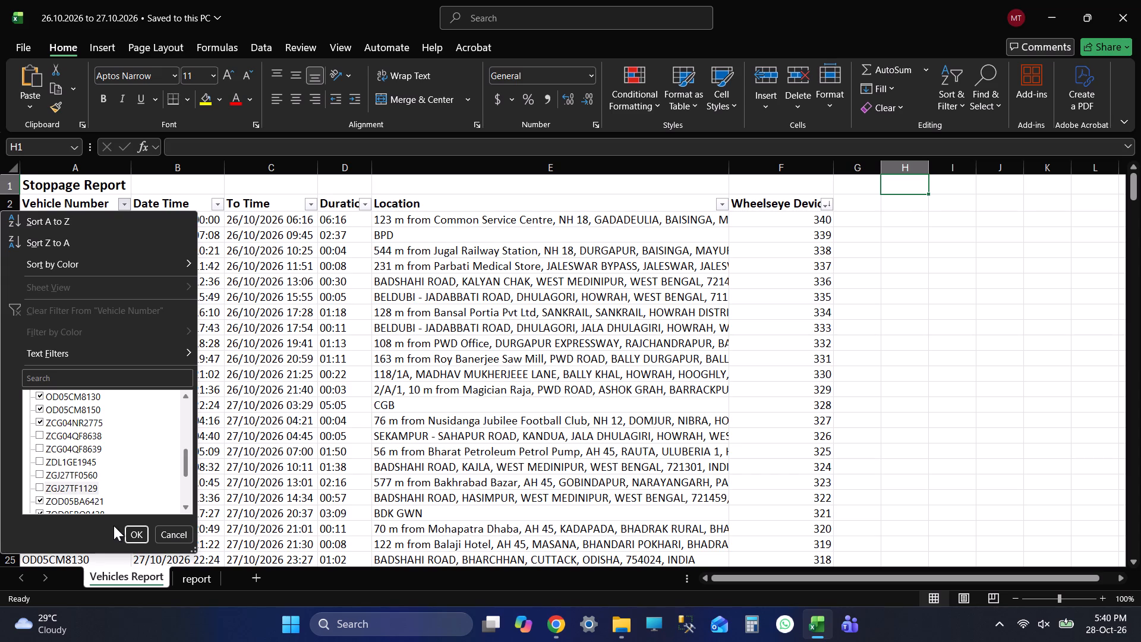
click(140, 530)
click(414, 250)
key(ctrl+s)
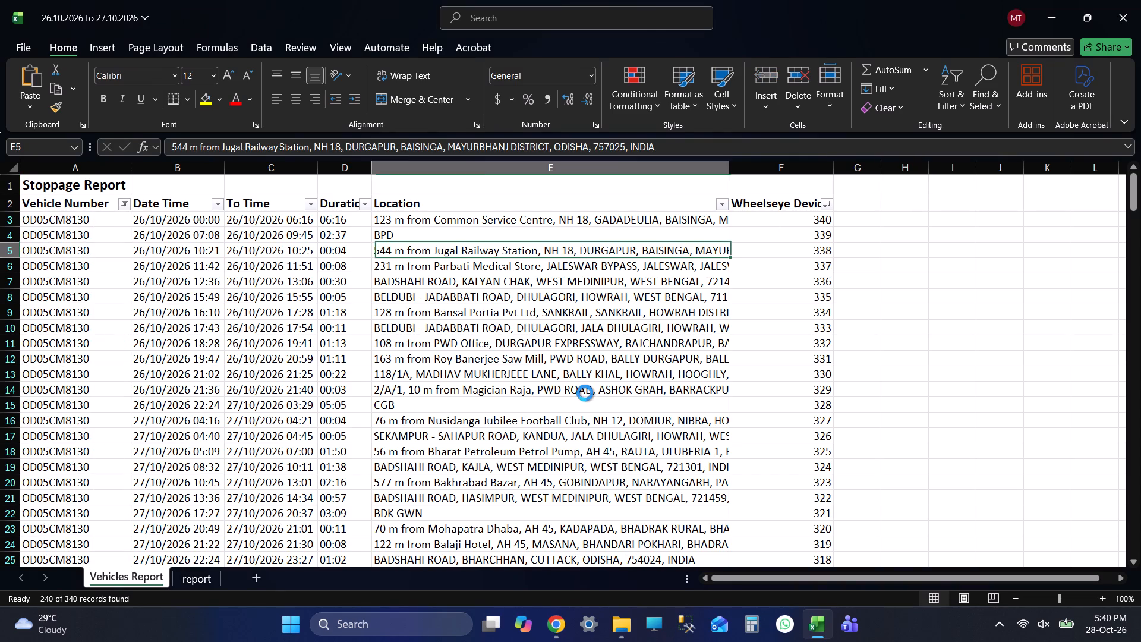
key(ctrl+s)
key(ctrl+s)
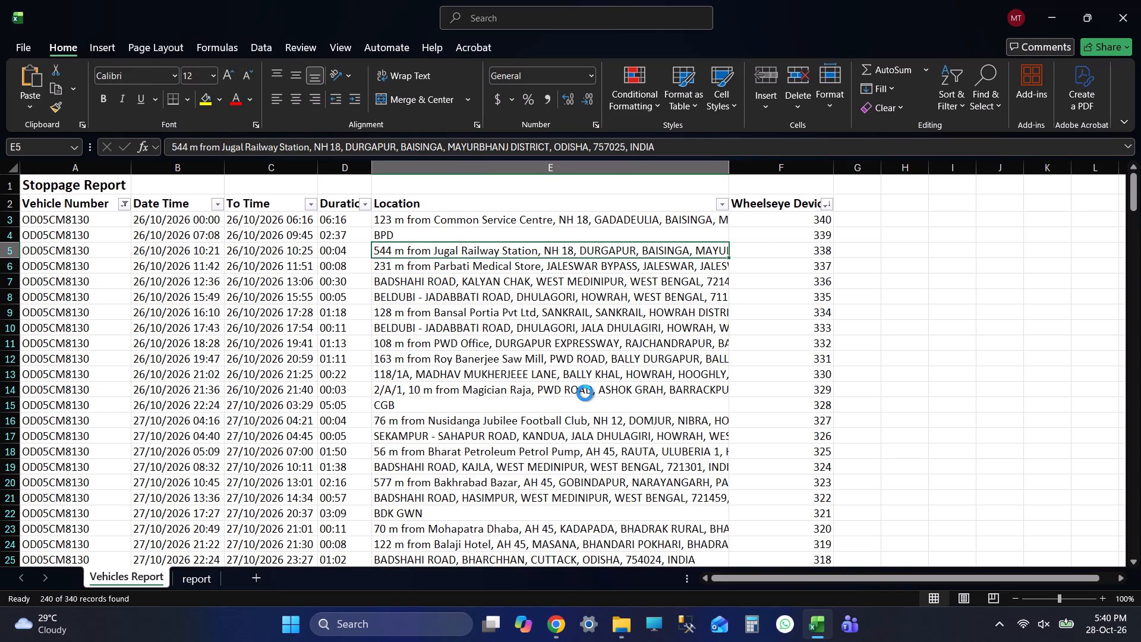
key(ctrl+s)
key(ctrl+s)
Check the filtered Vehicle Number rows down to the end of the data and back to the title, and save.
scroll(595, 355, down, 5)
scroll(595, 355, up, 9)
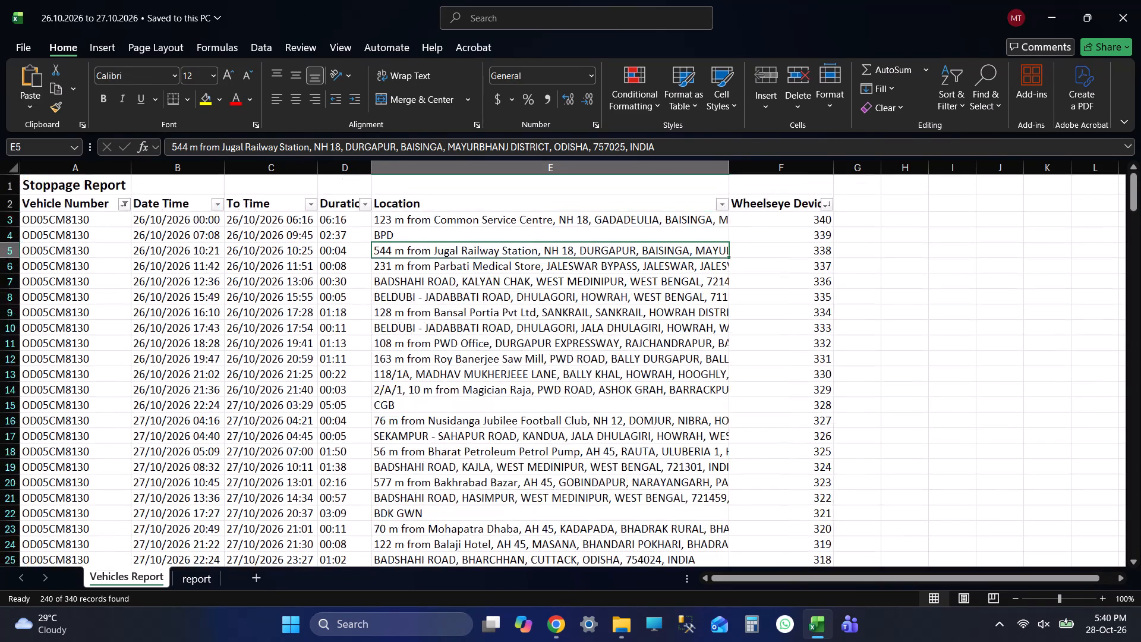
click(89, 213)
key(ctrl+Down)
key(Down)
key(Down)
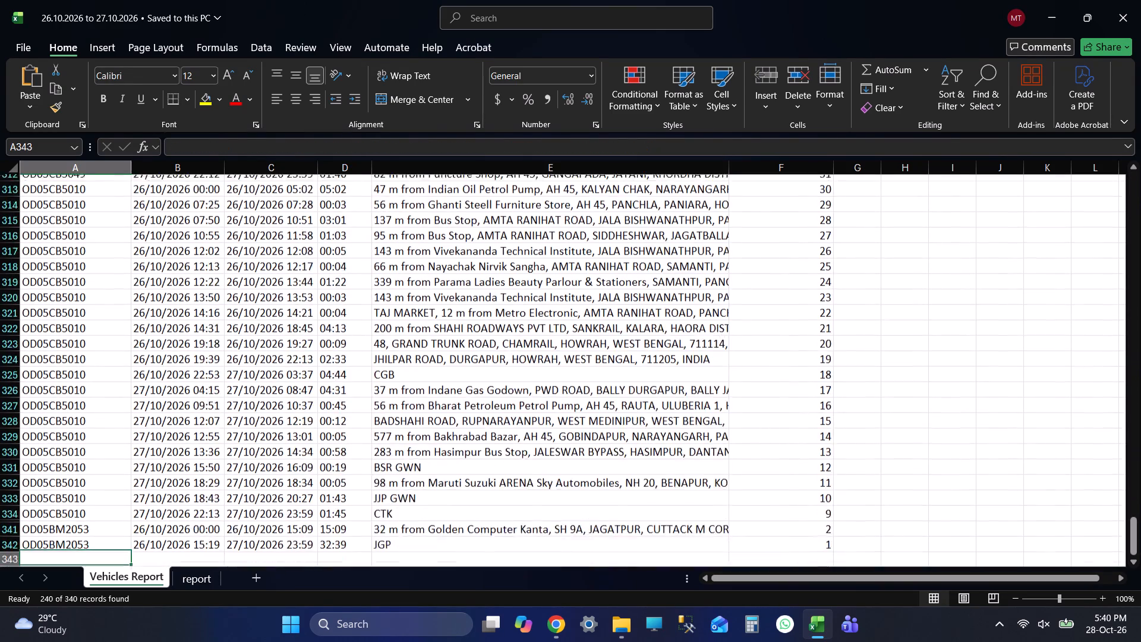
key(Down)
key(Down)
key(ctrl+Up)
key(ctrl+Up)
key(Up)
key(Up)
key(Up)
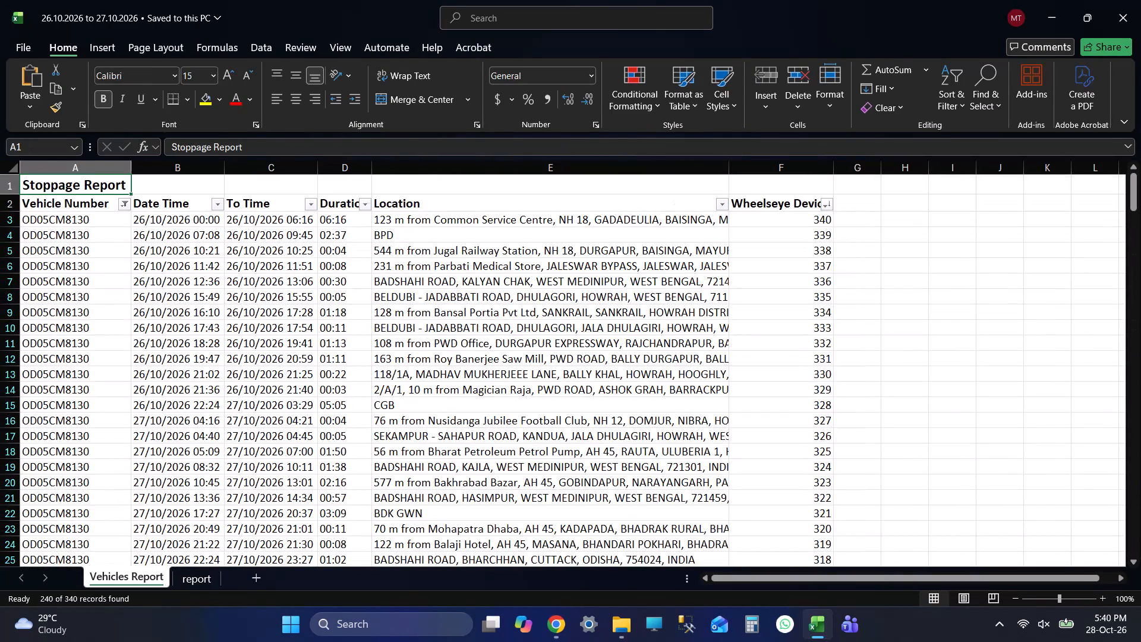
key(ctrl+s)
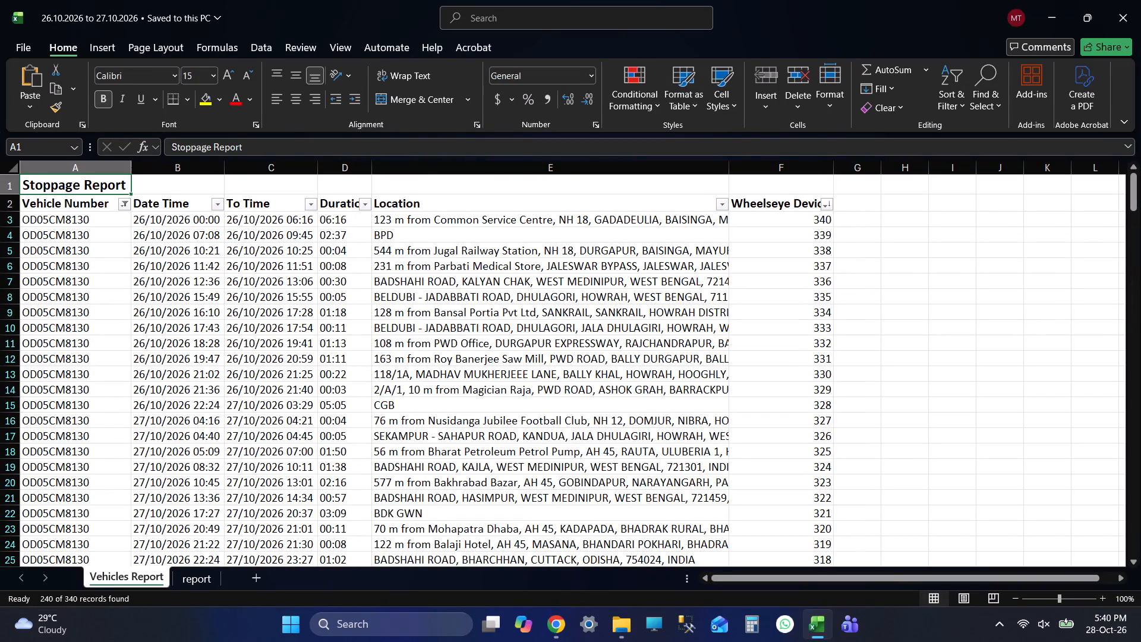
Copy the filtered columns A to F of the Vehicles Report sheet and paste them into the report sheet from cell A1.
click(81, 168)
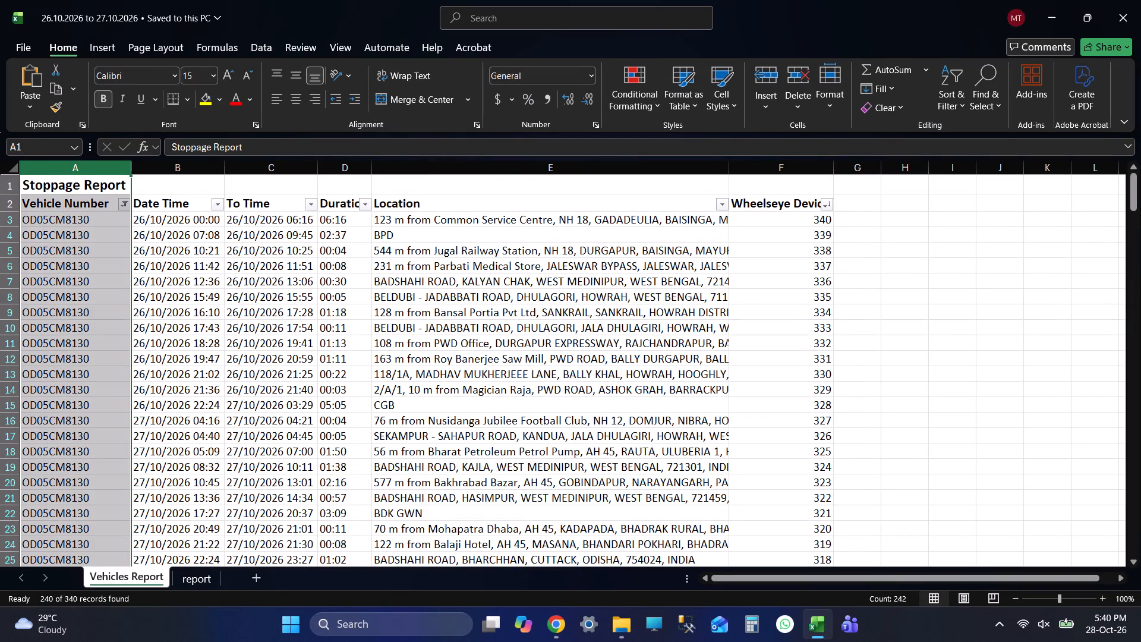
key(shift+Right)
key(shift+Right)
key(shift+Right)
key(shift+Right)
key(shift+Right)
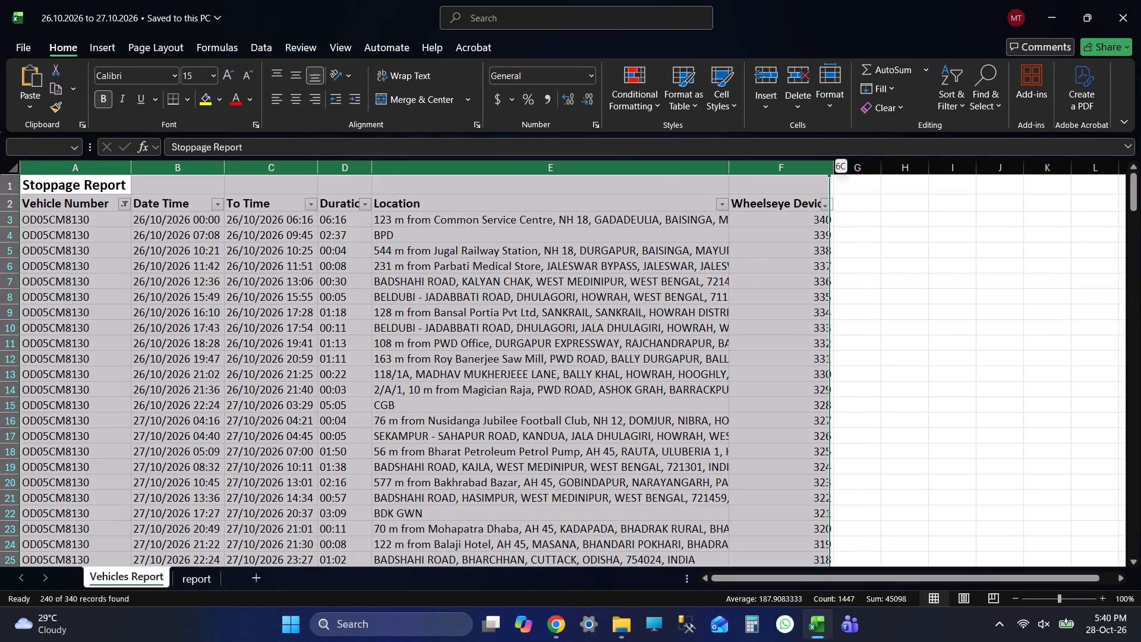
key(ctrl+c)
key(ctrl+c)
key(ctrl+c)
click(190, 581)
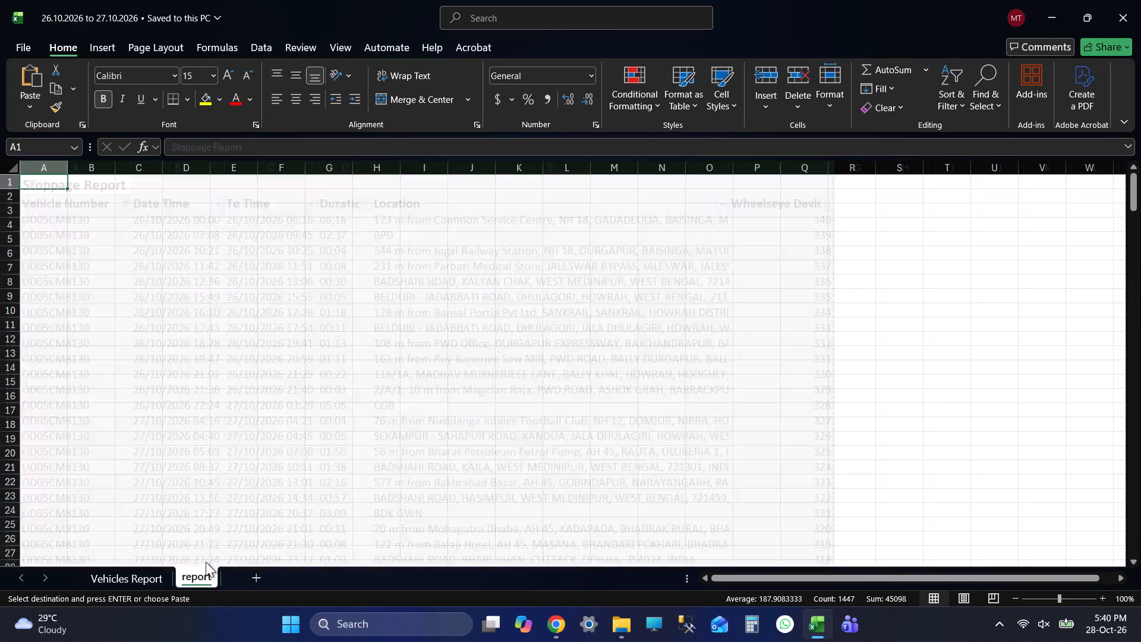
key(ctrl+v)
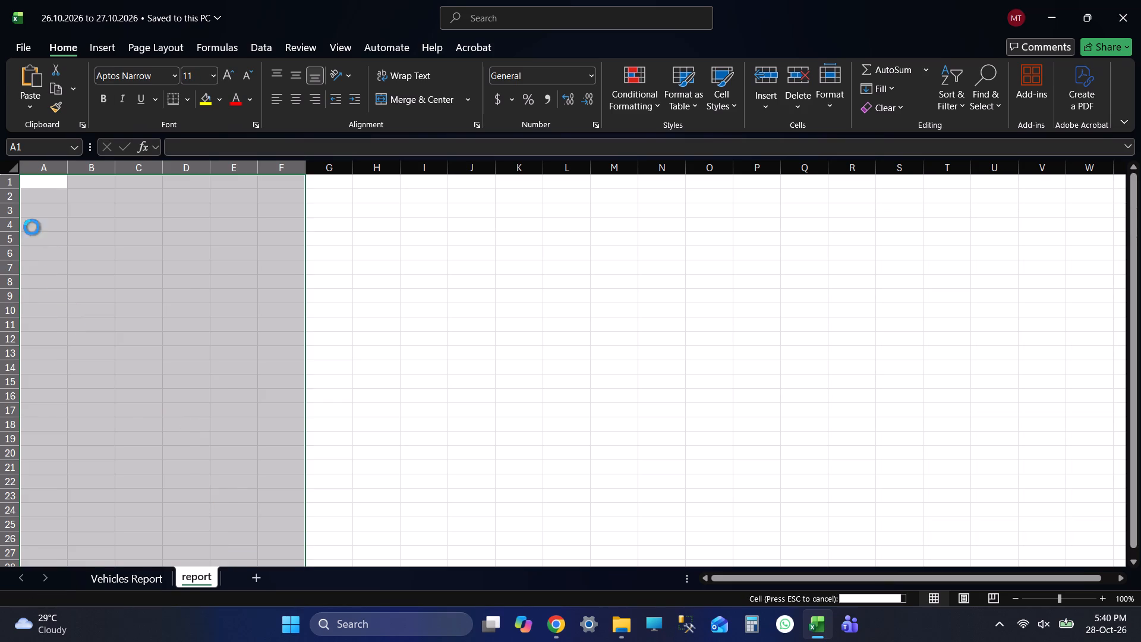
Auto-fit the widths of columns A to F on the report sheet to their contents.
click(44, 169)
key(shift+Right)
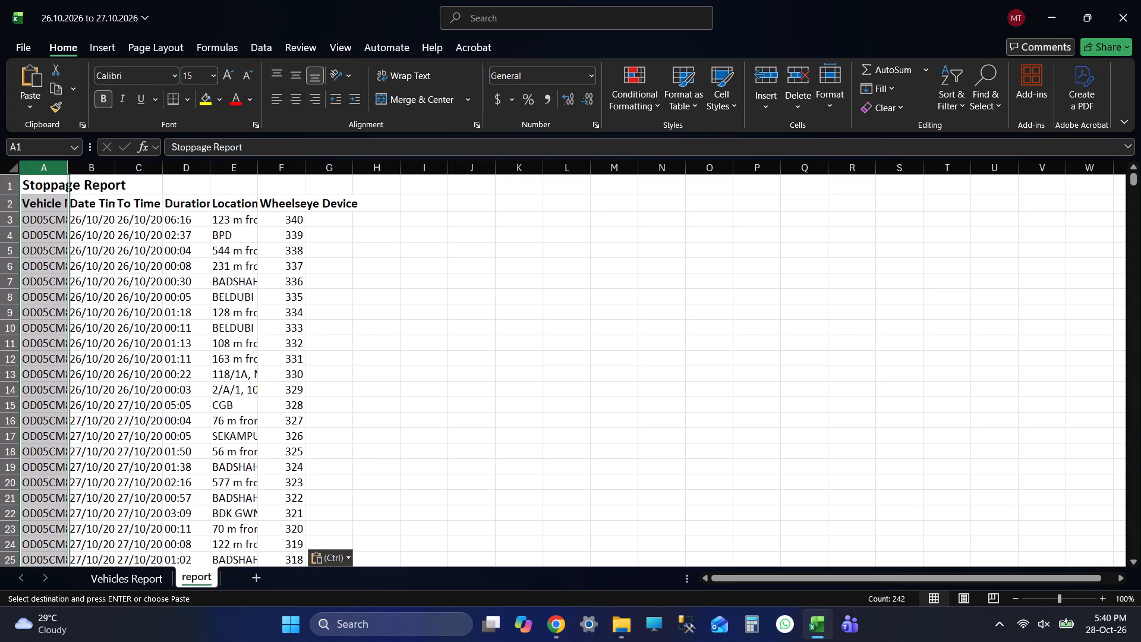
key(shift+Right)
key(shift+Right)
key(shift+Right)
key(shift+Right)
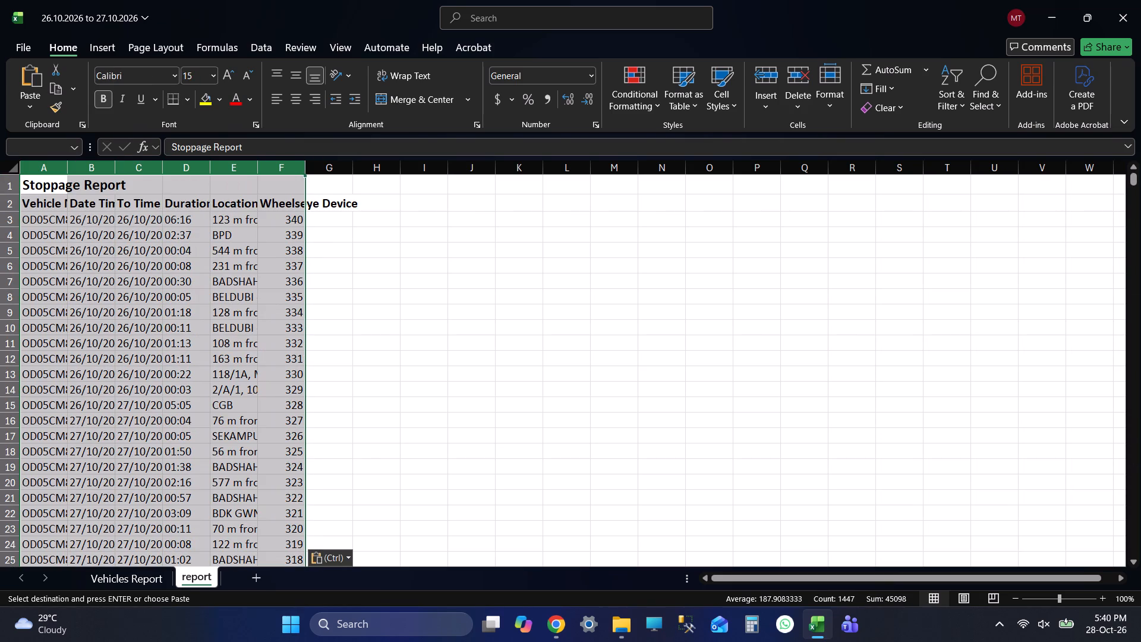
double_click(307, 165)
Narrow the Location column on the report sheet so Wheelseye Device fits in view beside the other columns, and save the workbook.
click(629, 202)
key(Tab)
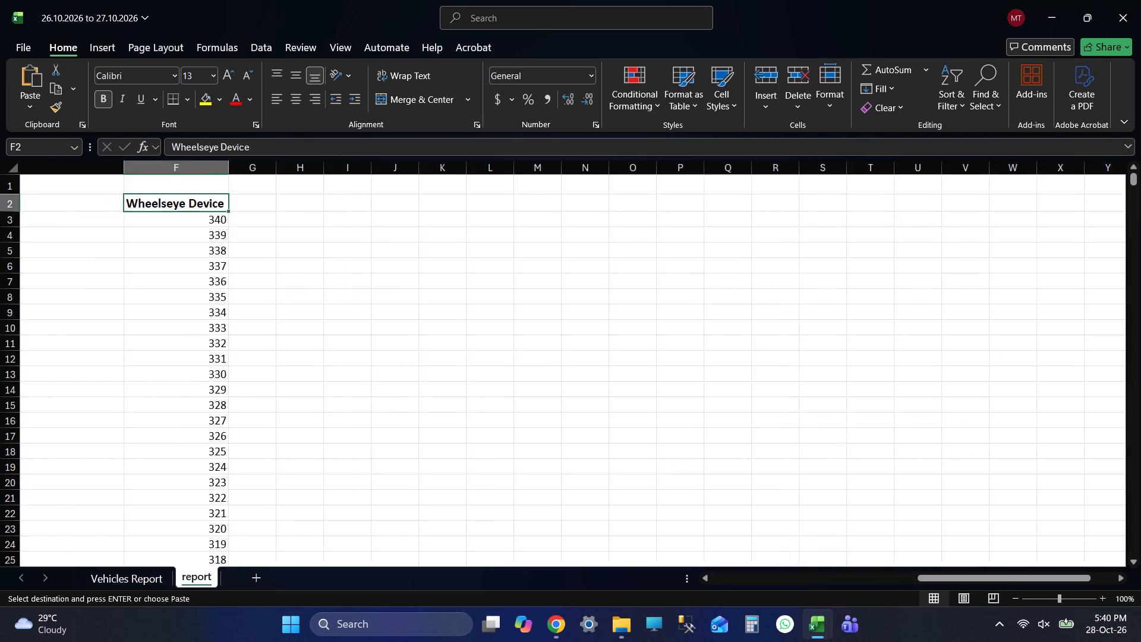
key(Tab)
key(shift+Tab)
key(shift+Tab)
key(shift+Tab)
key(shift+Tab)
key(shift+Tab)
key(shift+Tab)
key(shift+Tab)
key(shift+Tab)
key(shift+Tab)
key(Tab)
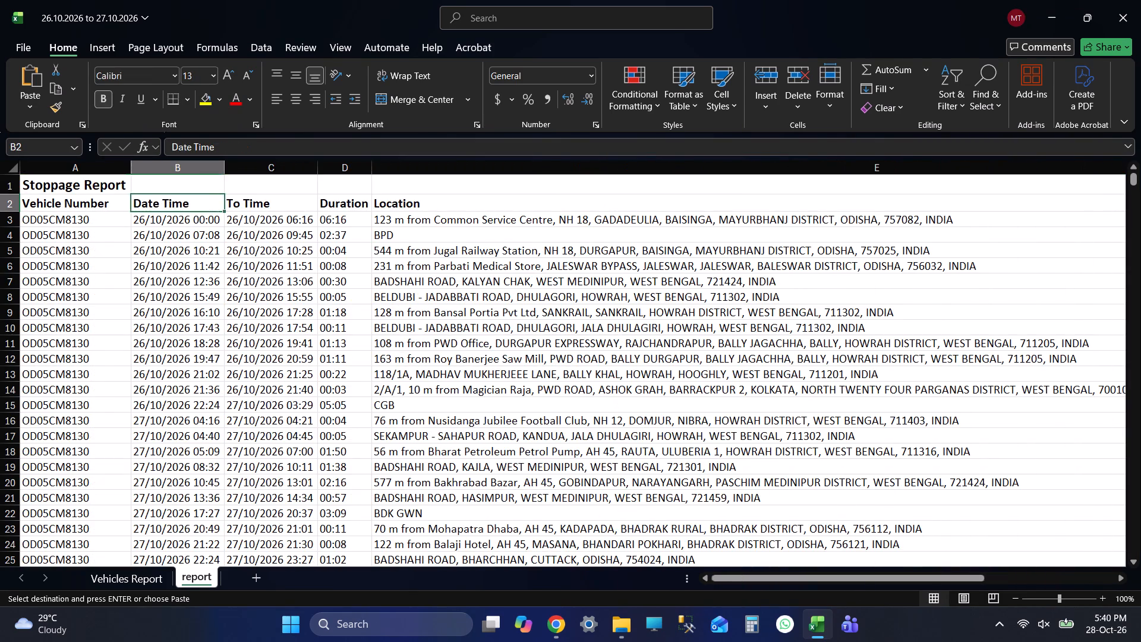
key(Tab)
key(Tab)
key(Tab)
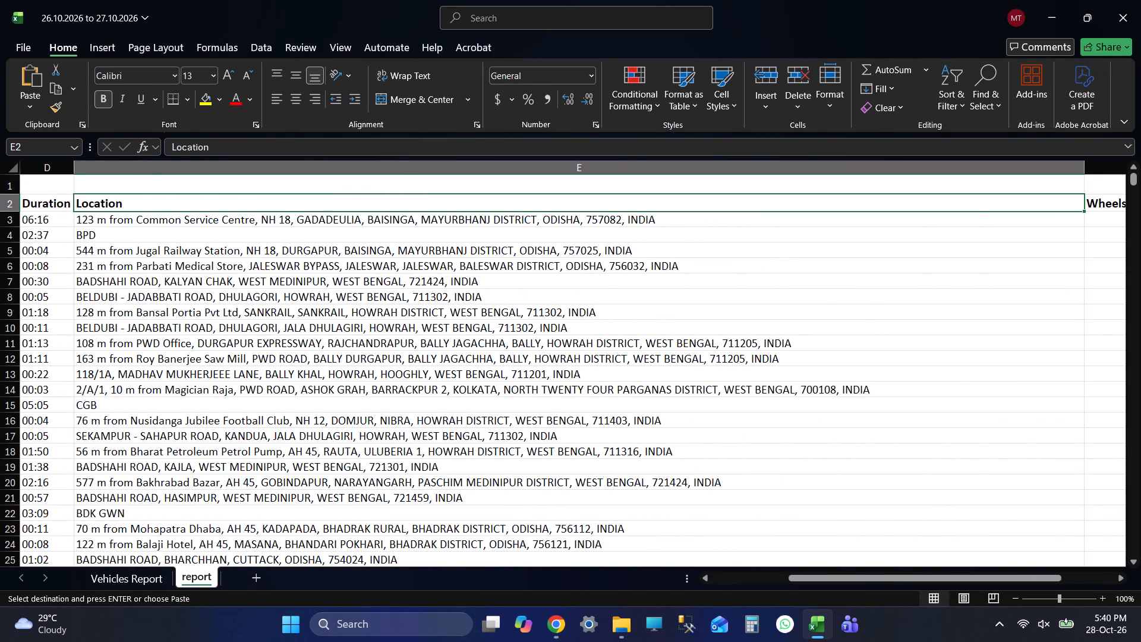
drag(1082, 171, 335, 183)
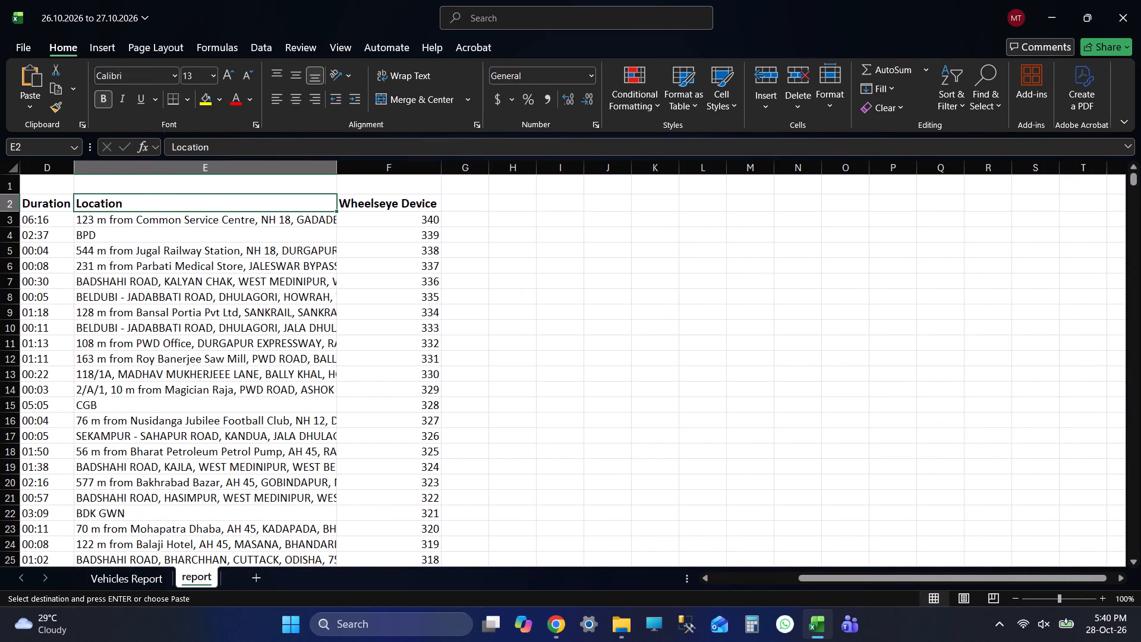
click(913, 570)
drag(912, 572, 667, 575)
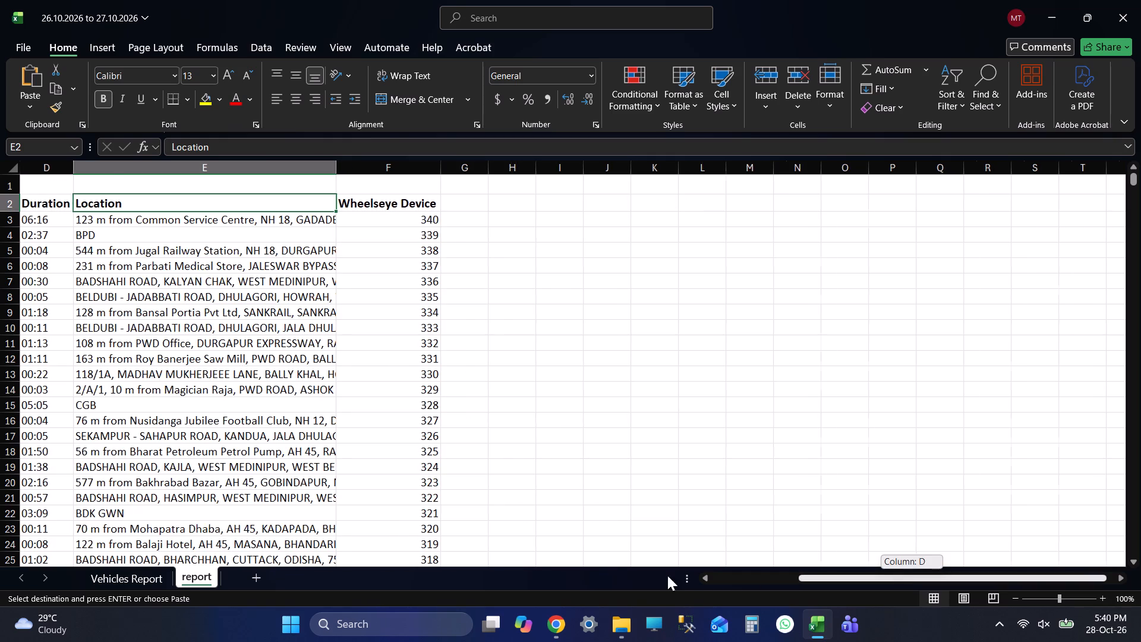
drag(667, 575, 506, 553)
click(731, 200)
click(773, 205)
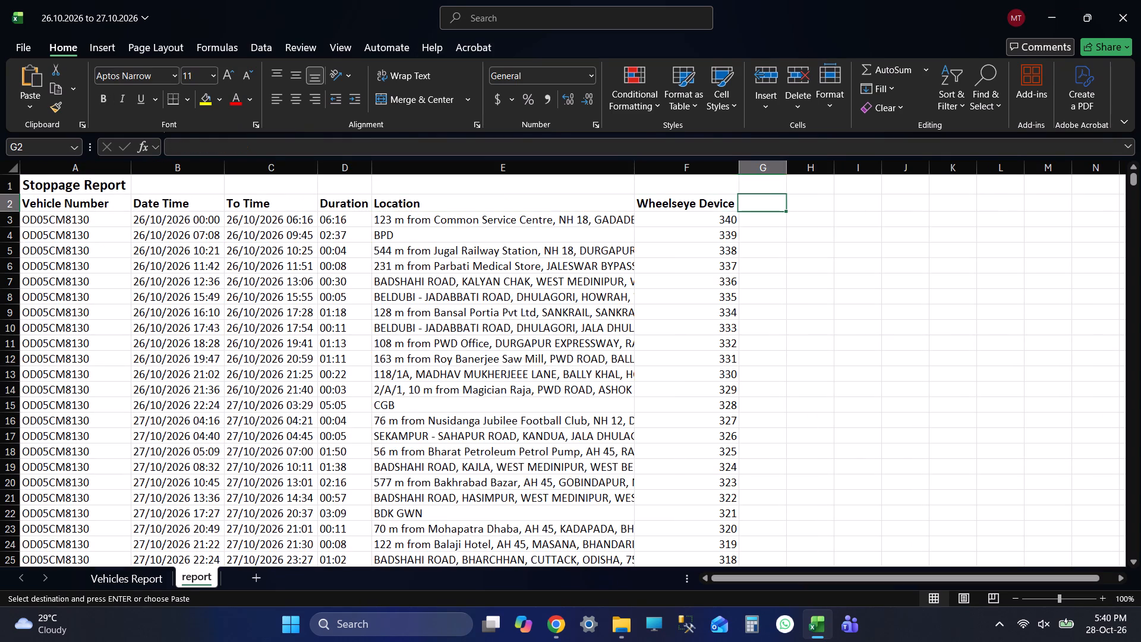
key(ctrl+s)
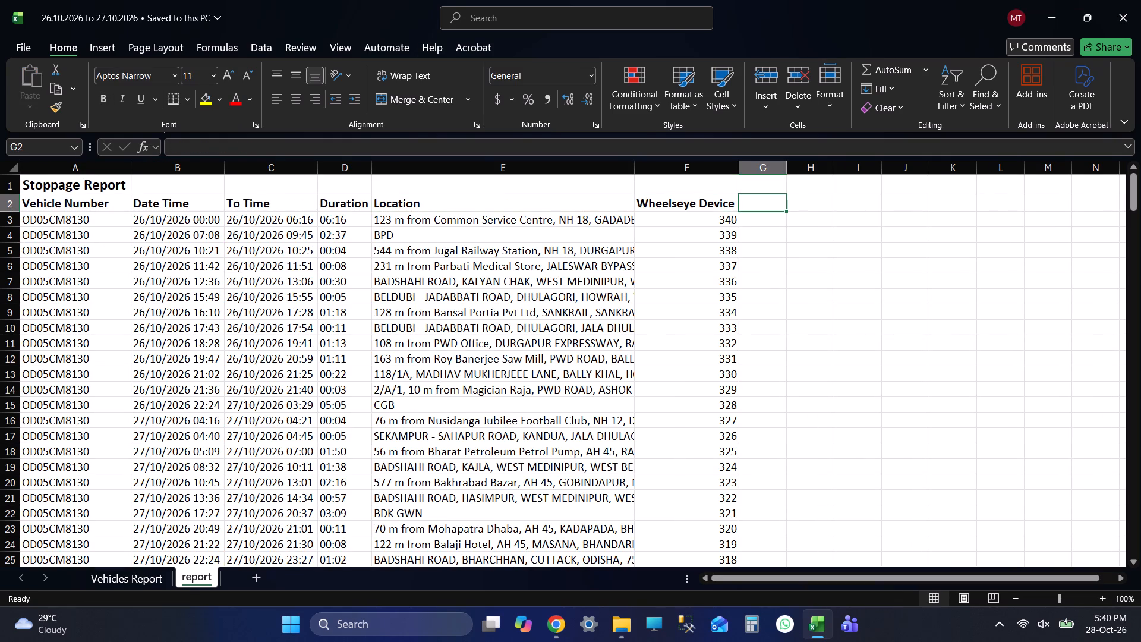
key(ctrl+s)
key(ctrl+s)
key(ctrl+s)
key(ctrl+s)
key(ctrl+s)
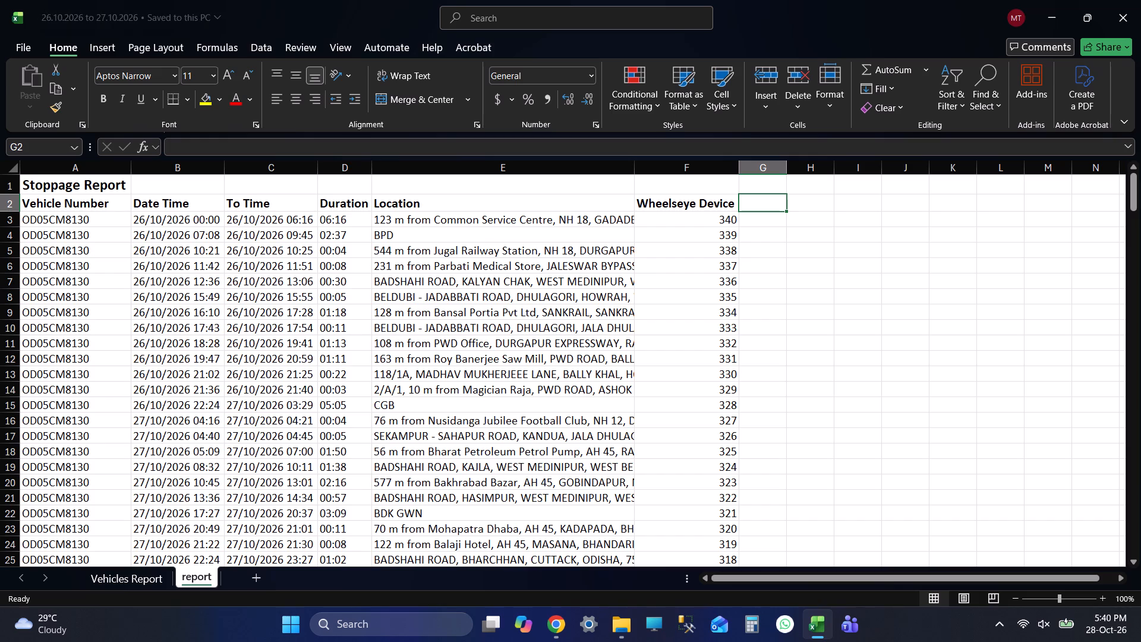
Switch to File Explorer and open the 24.10.2026 TO 25.10.2026 workbook from the OCT folder.
key(alt+Tab)
key(alt+Tab)
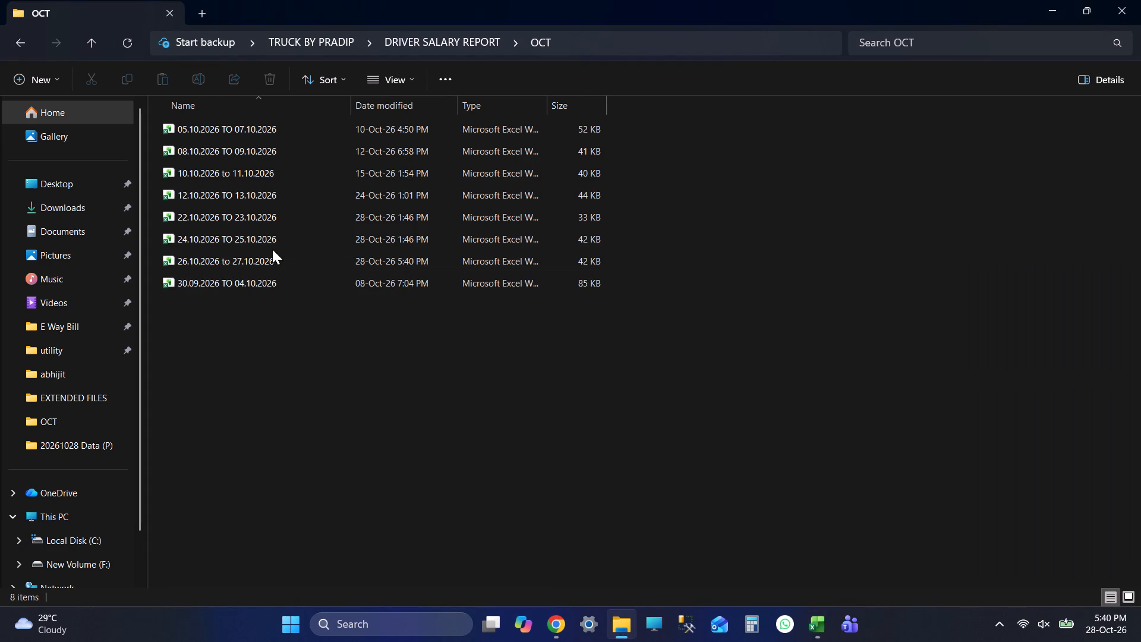
double_click(257, 235)
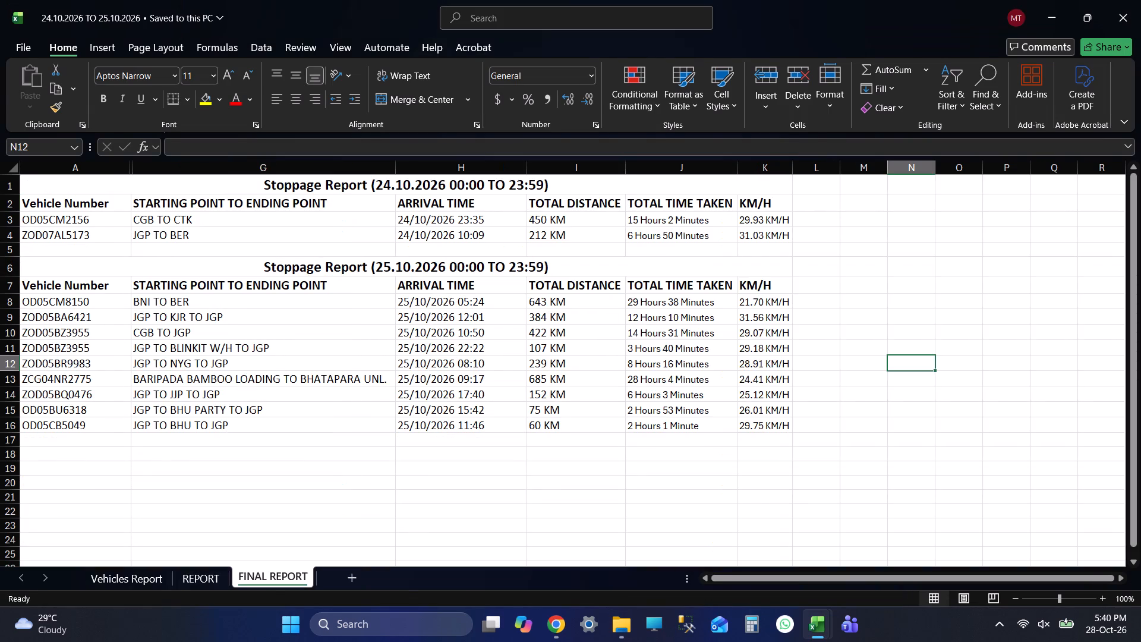
Copy the headers from STARTING POINT TO ENDING POINT through REASON FOR GWN on the reference REPORT sheet into G2 of the 26–27 October report sheet.
click(201, 578)
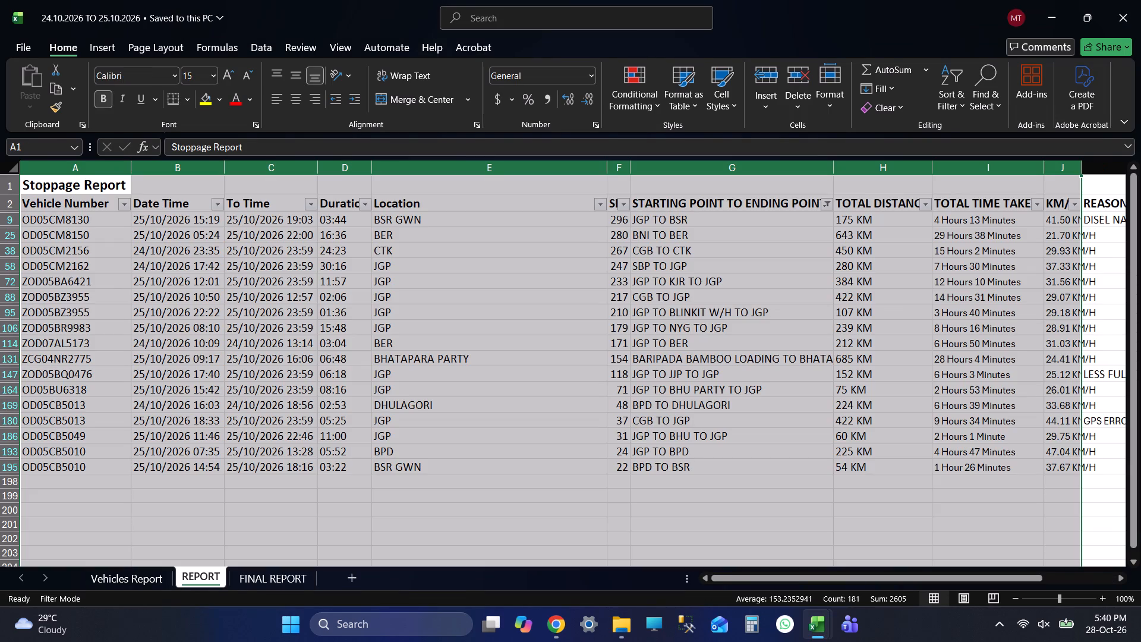
click(722, 207)
key(ctrl+shift+Right)
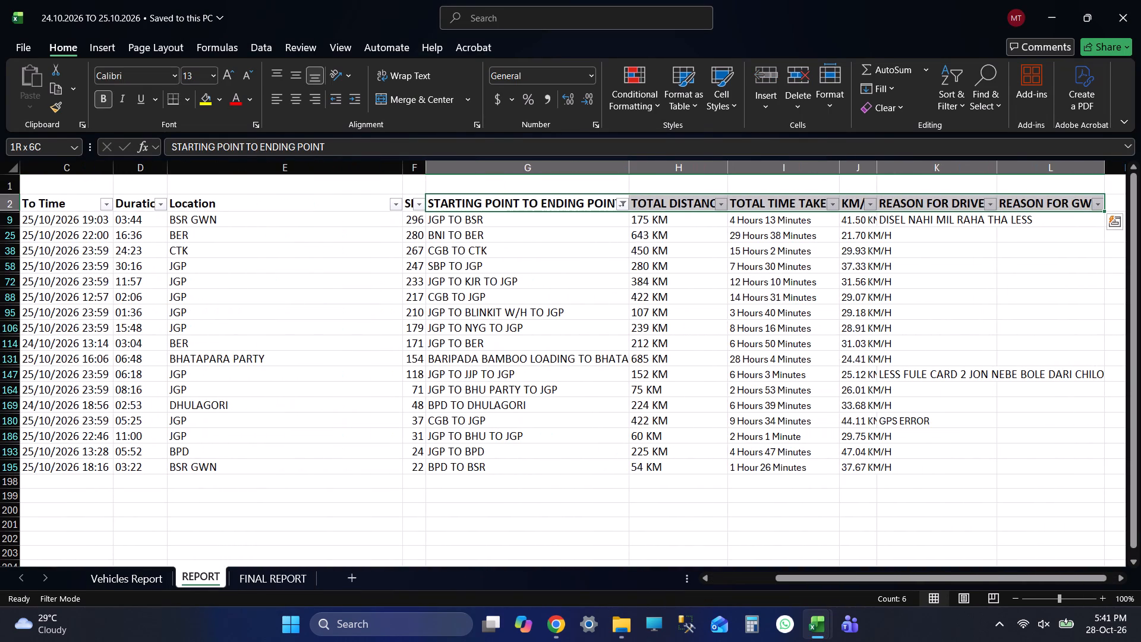
key(ctrl+c)
key(ctrl+c)
key(ctrl+c)
key(ctrl+c)
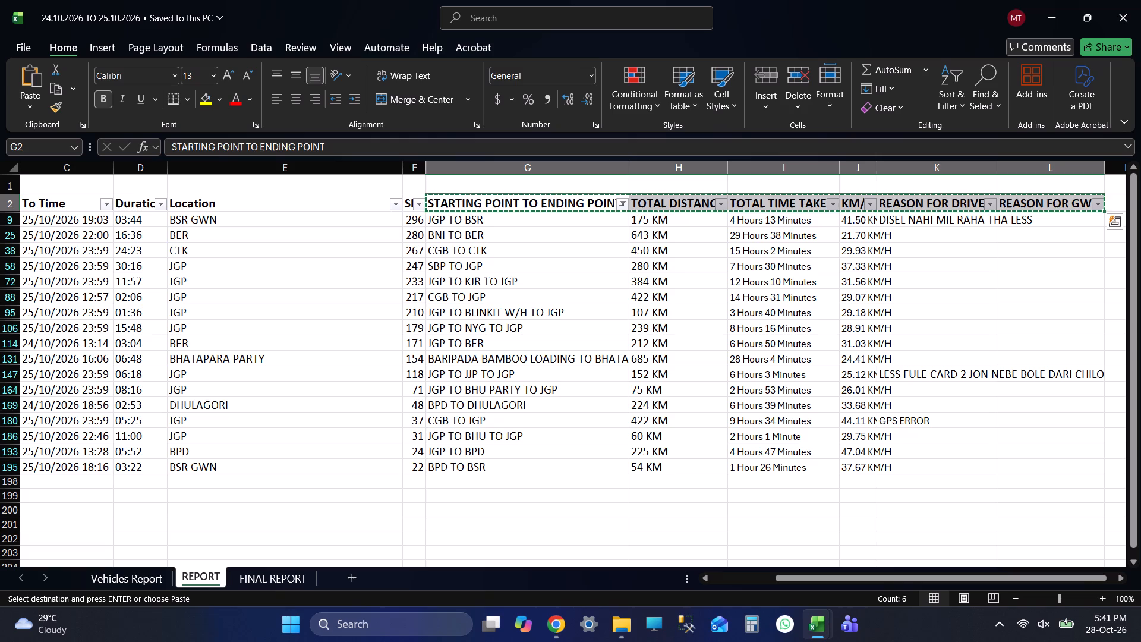
key(alt+Tab)
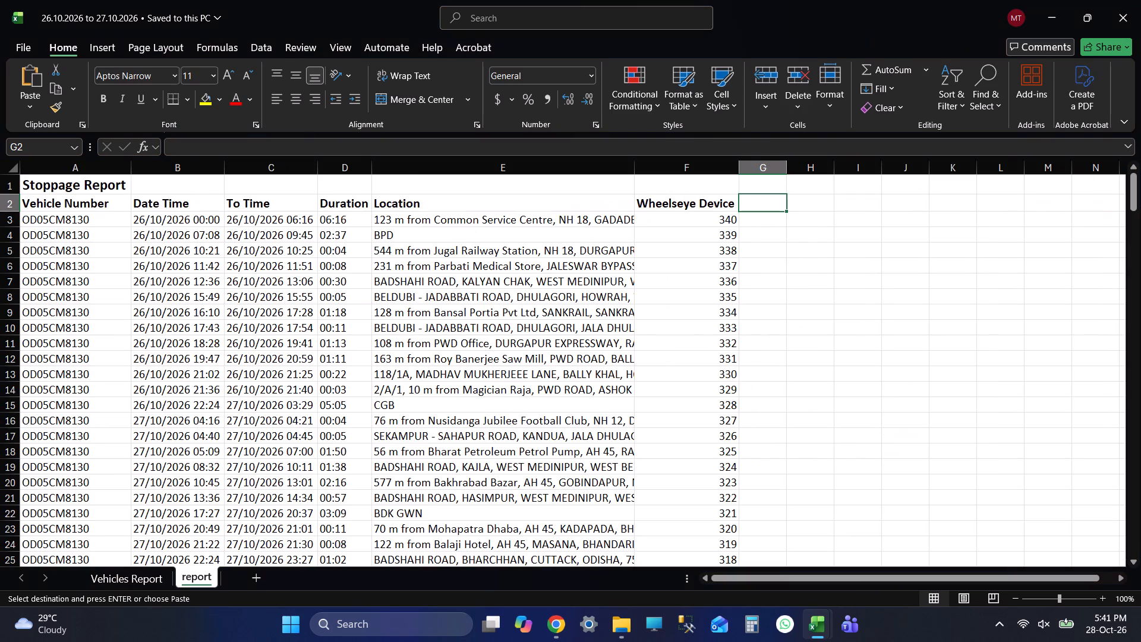
key(ctrl+v)
Auto-fit the widths of columns G to L on the report sheet to their headers.
click(773, 172)
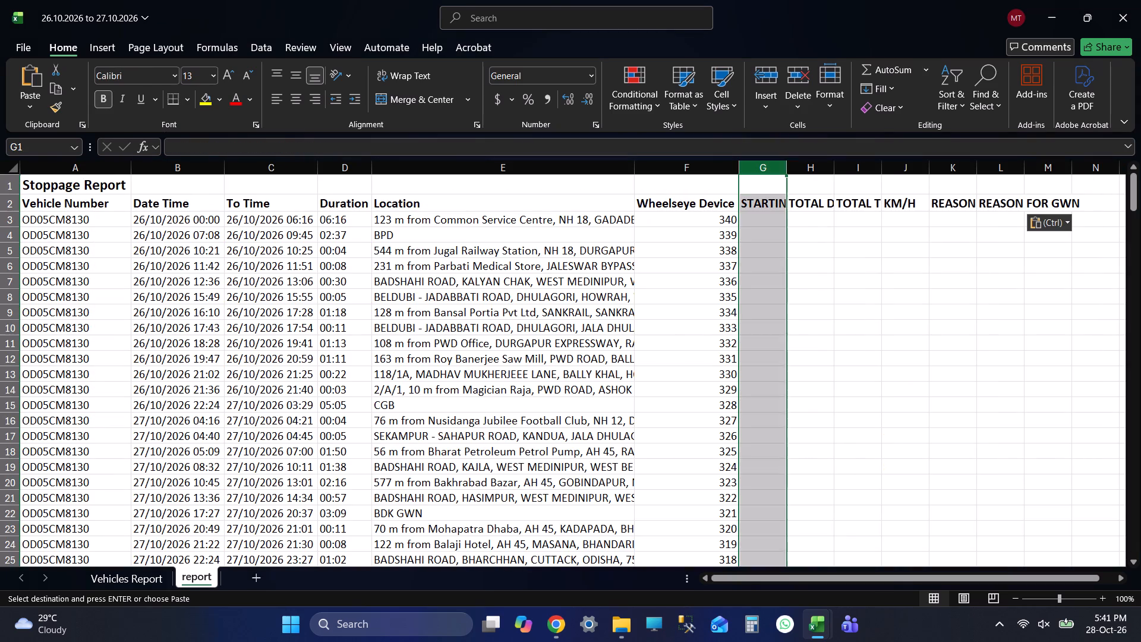
key(shift+Right)
key(shift+Right)
key(shift+Right)
key(shift+Right)
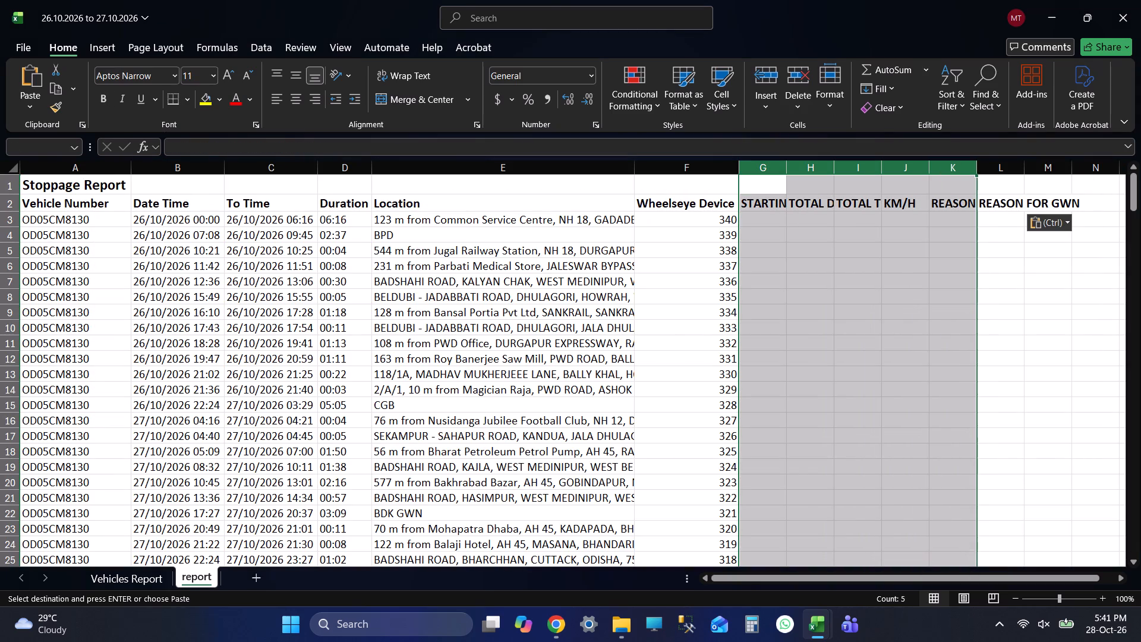
key(shift+Right)
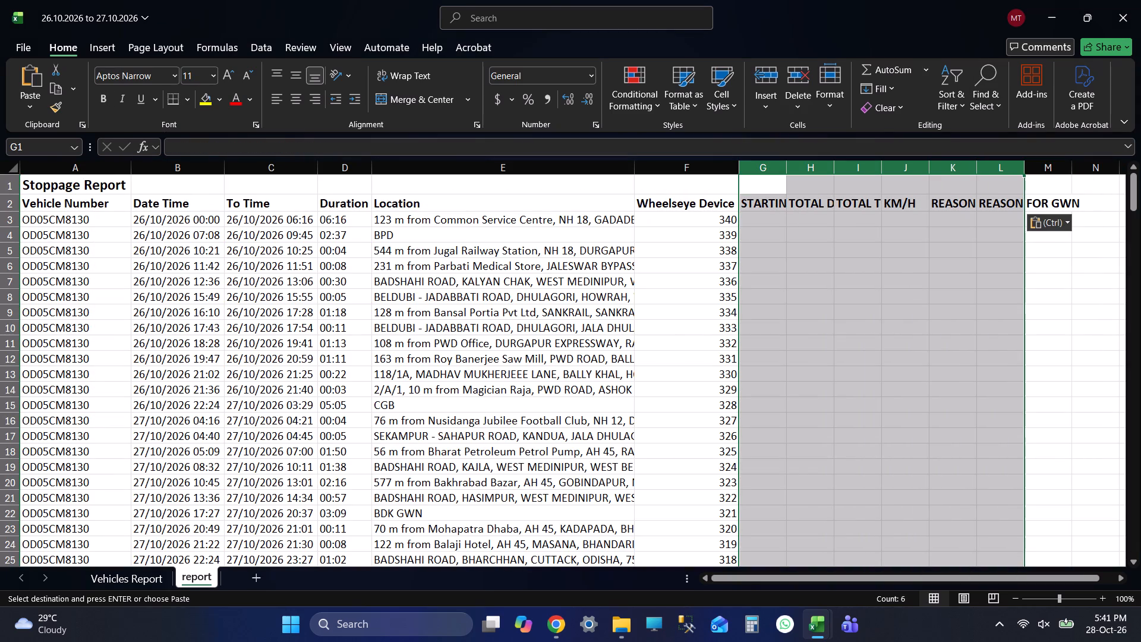
double_click(1021, 165)
Check the row 2 headers across the report sheet, from Vehicle Number to REASON FOR GWN.
click(847, 227)
click(840, 210)
key(Tab)
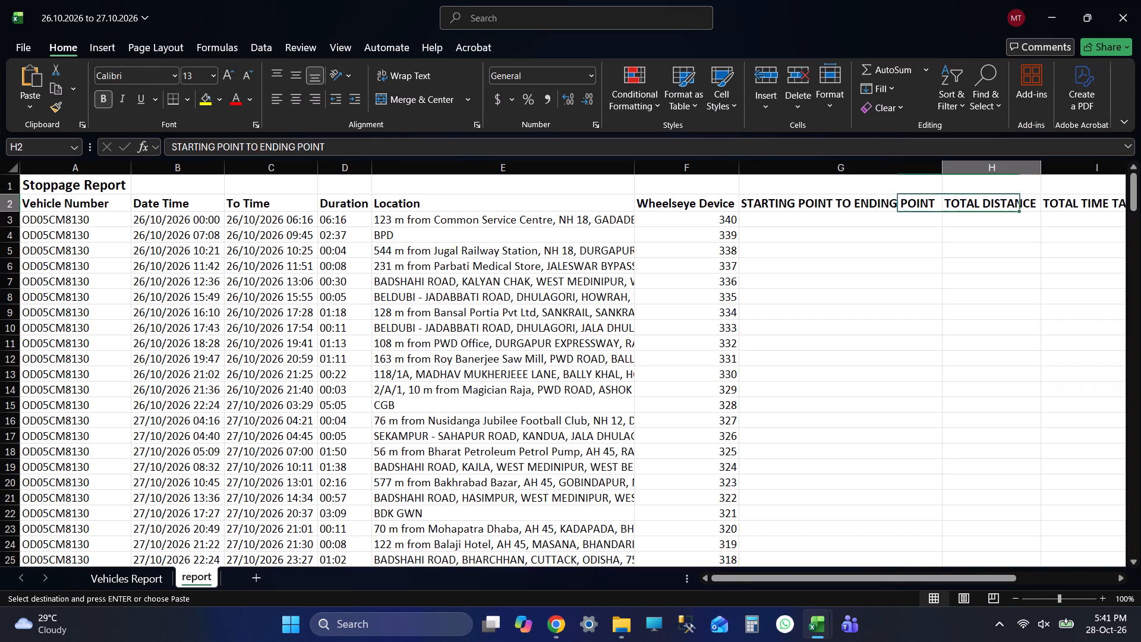
key(Tab)
key(Tab)
key(Tab)
key(Tab)
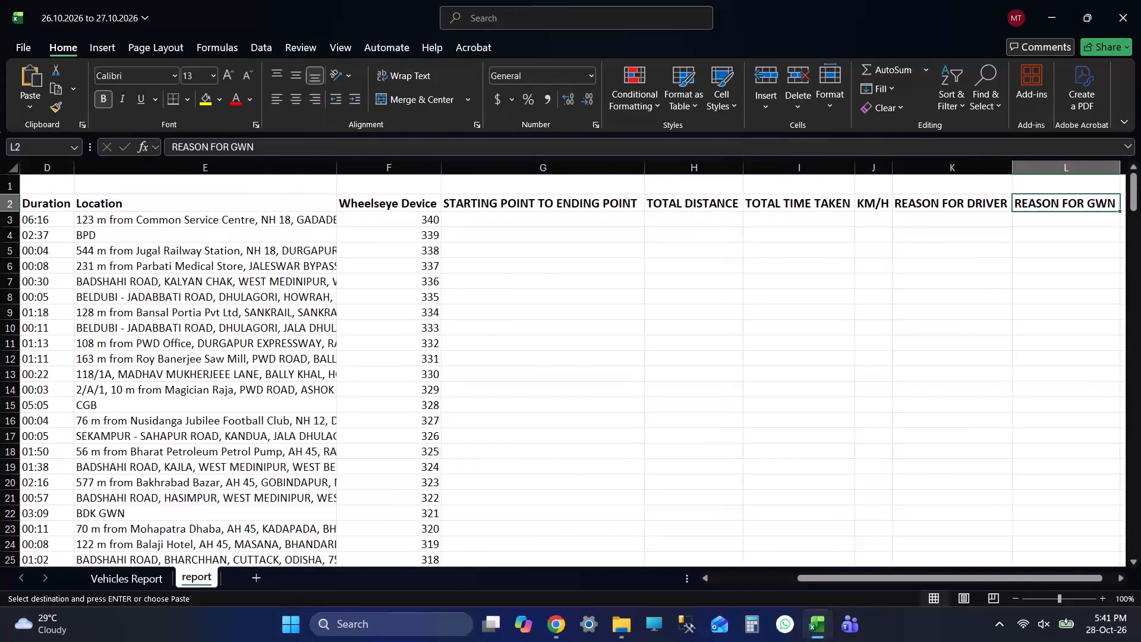
key(shift+Tab)
key(shift+Tab)
key(shift+Tab)
key(shift+Tab)
key(shift+Tab)
key(shift+Tab)
key(shift+Tab)
key(shift+Tab)
key(shift+Tab)
key(shift+Tab)
key(shift+Tab)
key(shift+Tab)
key(shift+Tab)
key(shift+Tab)
key(shift+Tab)
key(shift+Tab)
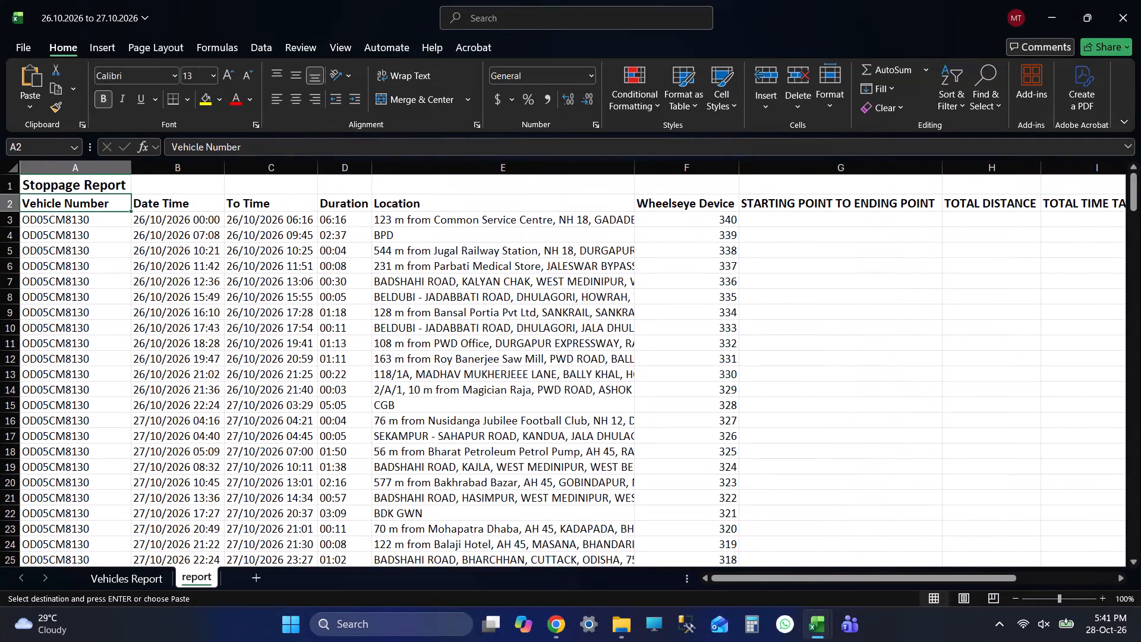
key(Tab)
key(Tab)
key(Tab)
key(Tab)
key(Tab)
key(Tab)
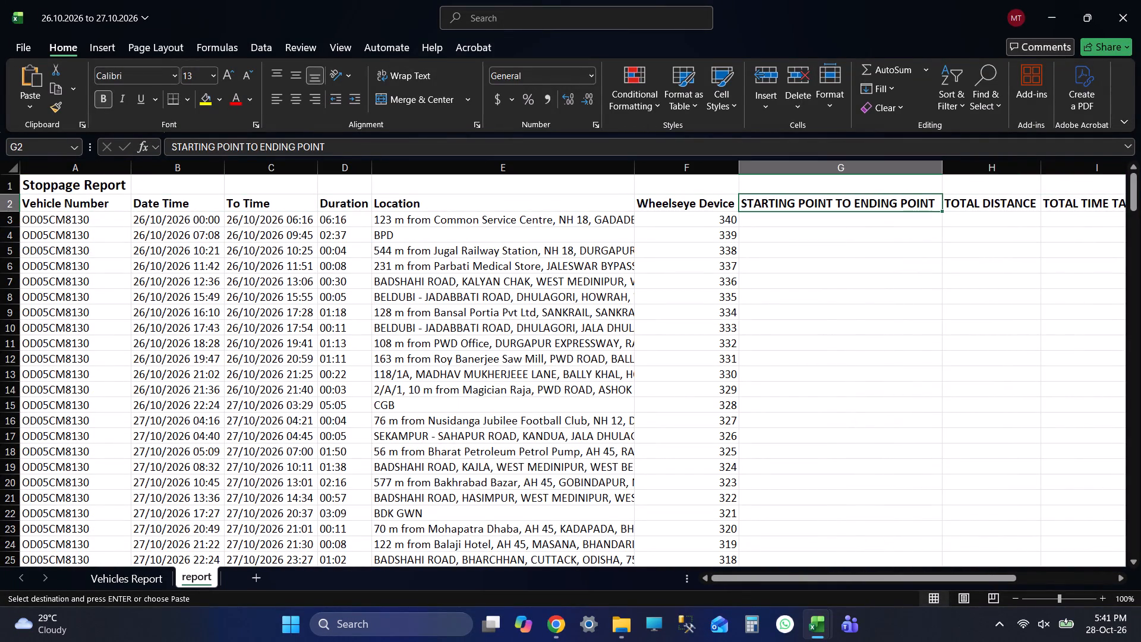
Save the 26.10.2026 to 27.10.2026 workbook.
key(ctrl+s)
key(ctrl+s)
key(ctrl+s)
key(ctrl+s)
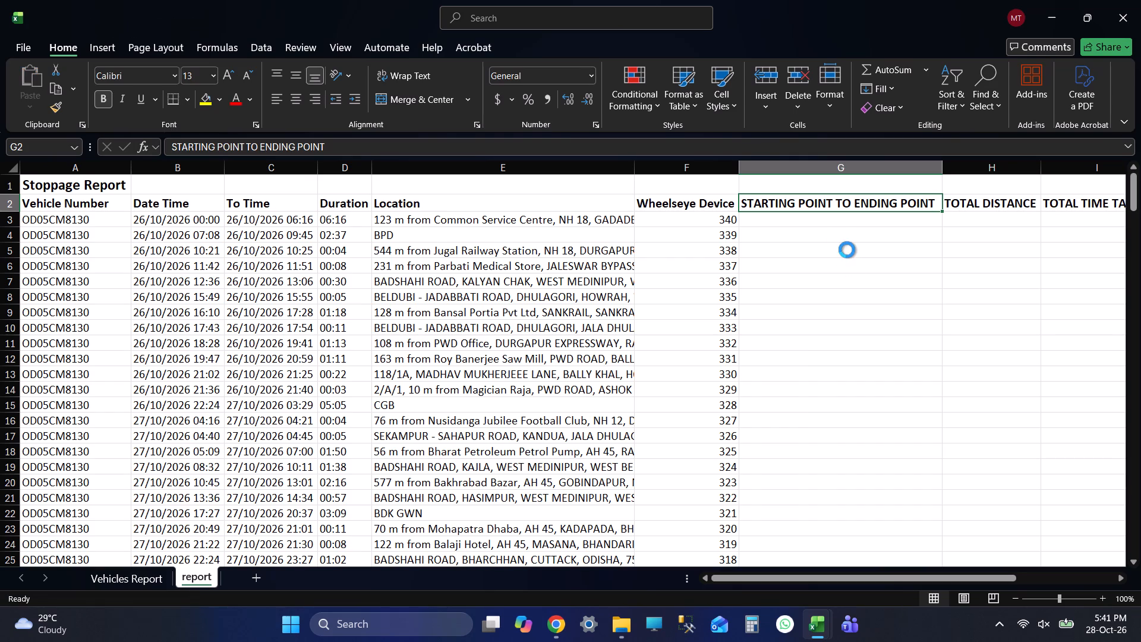
click(808, 223)
key(alt+Tab)
key(alt+Tab)
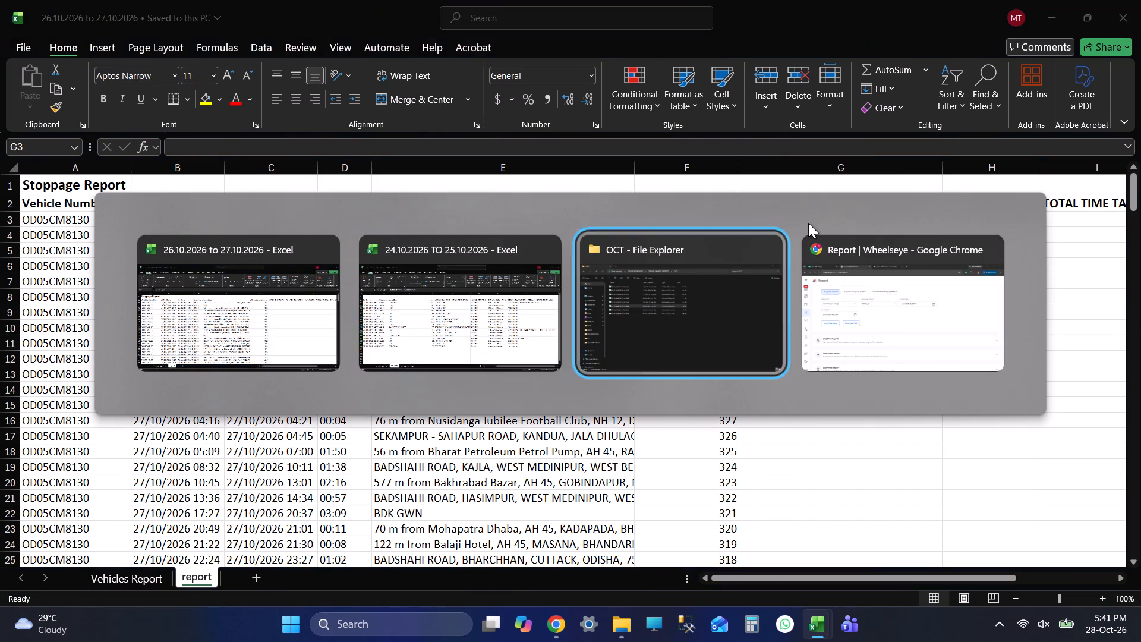
click(1140, 0)
key(ctrl+s)
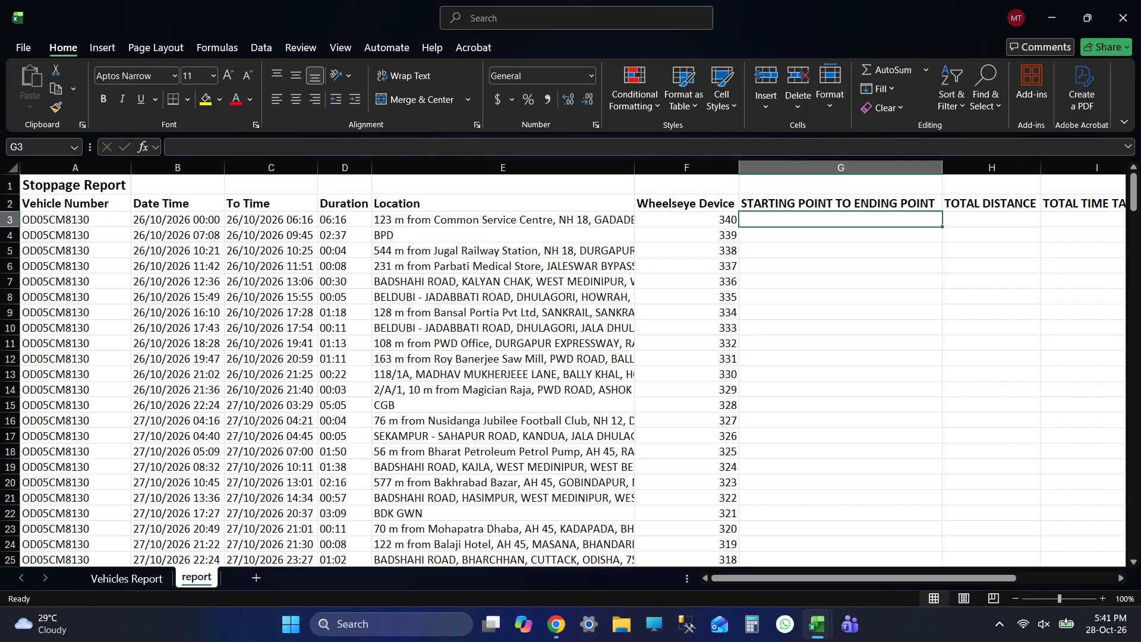
Switch to Chrome and open the GPS Dashboard on the Wheelseye site.
key(alt+Tab)
key(alt+Tab)
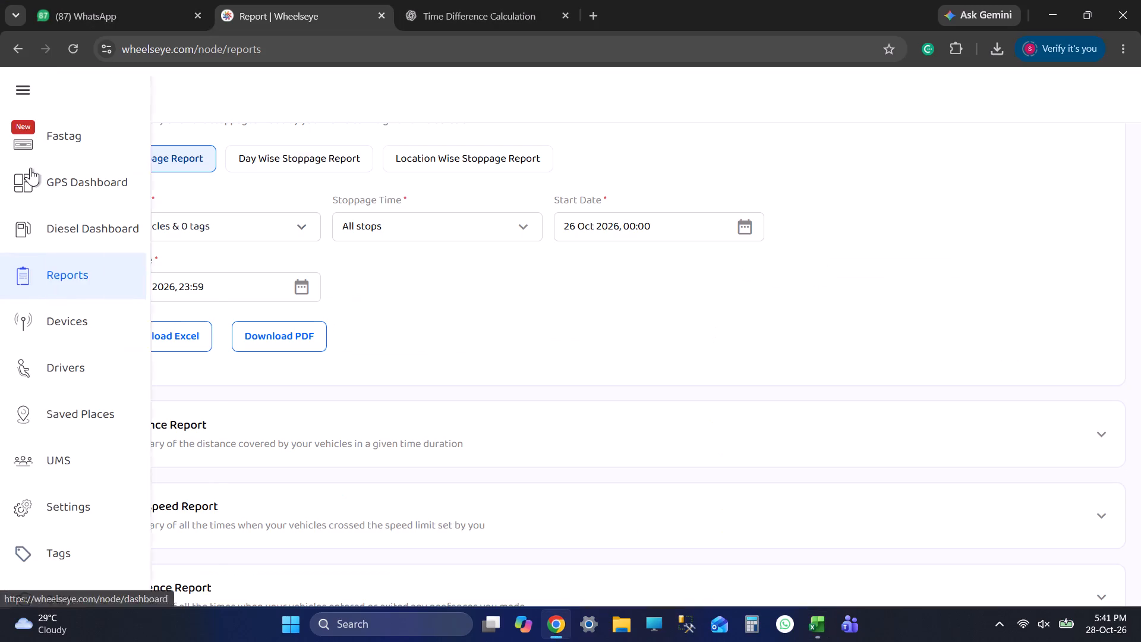
click(33, 169)
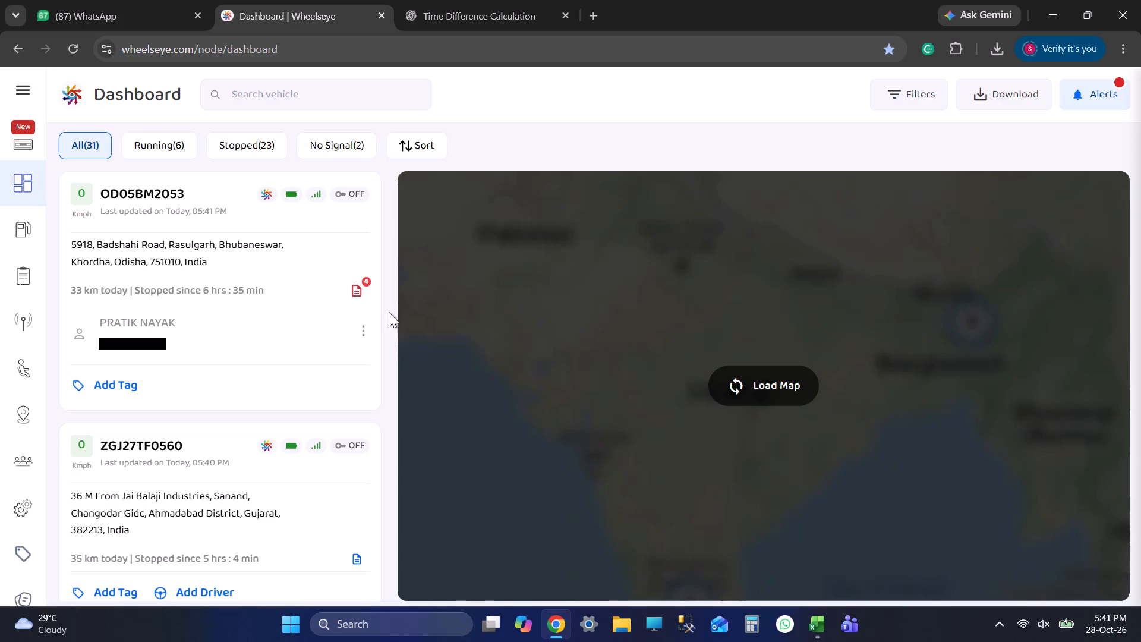
Return to the 26.10.2026 to 27.10.2026 workbook in Excel and turn on filters for the report sheet's row 2 headers.
key(alt+Tab)
key(alt+Tab)
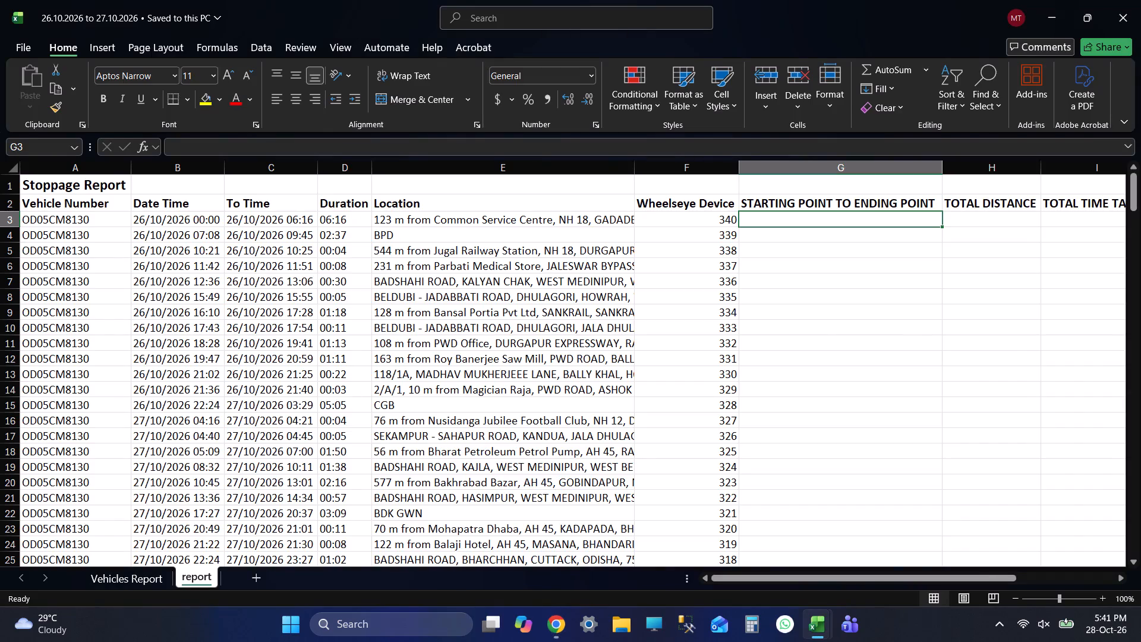
key(alt+Tab)
key(ctrl+s)
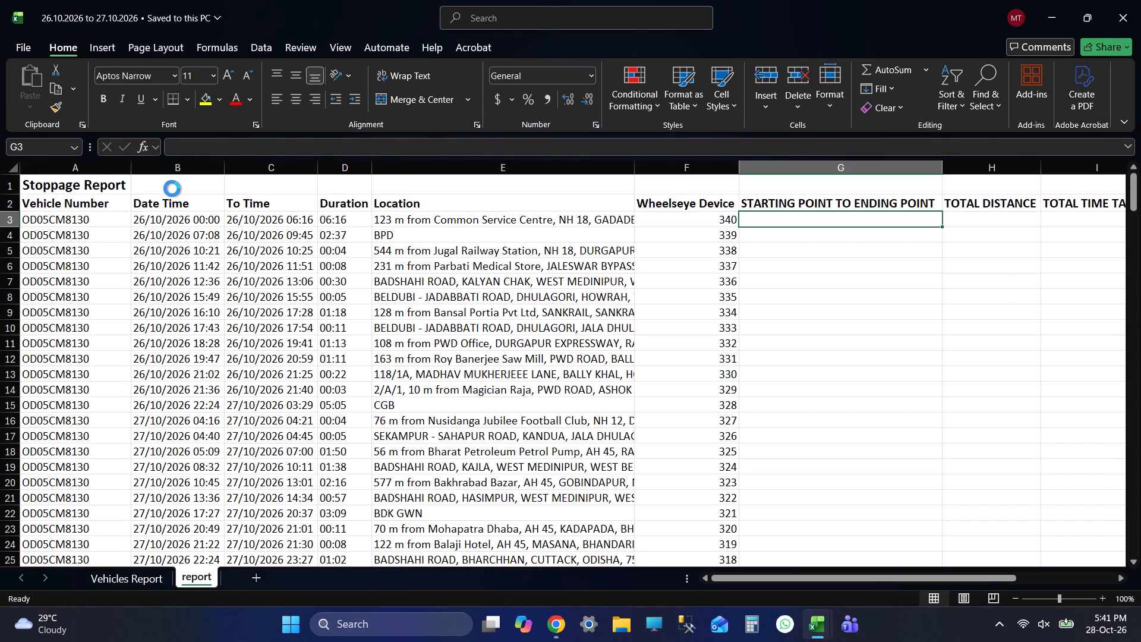
key(ctrl+s)
key(ctrl+s)
key(ctrl+s)
key(ctrl+s)
click(101, 197)
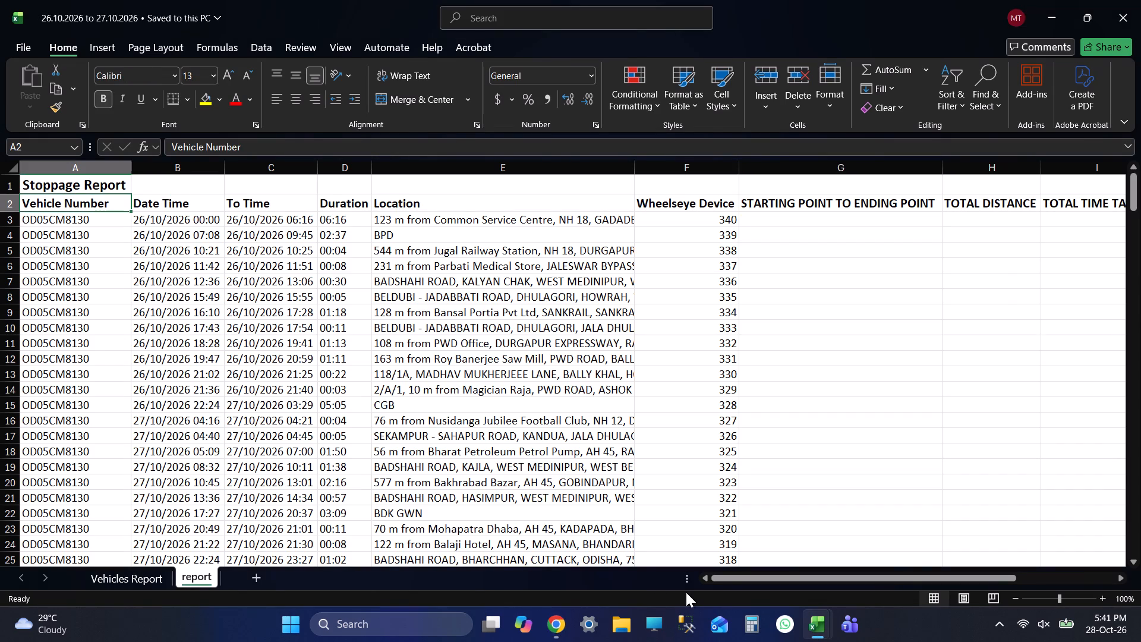
key(ctrl+shift+l)
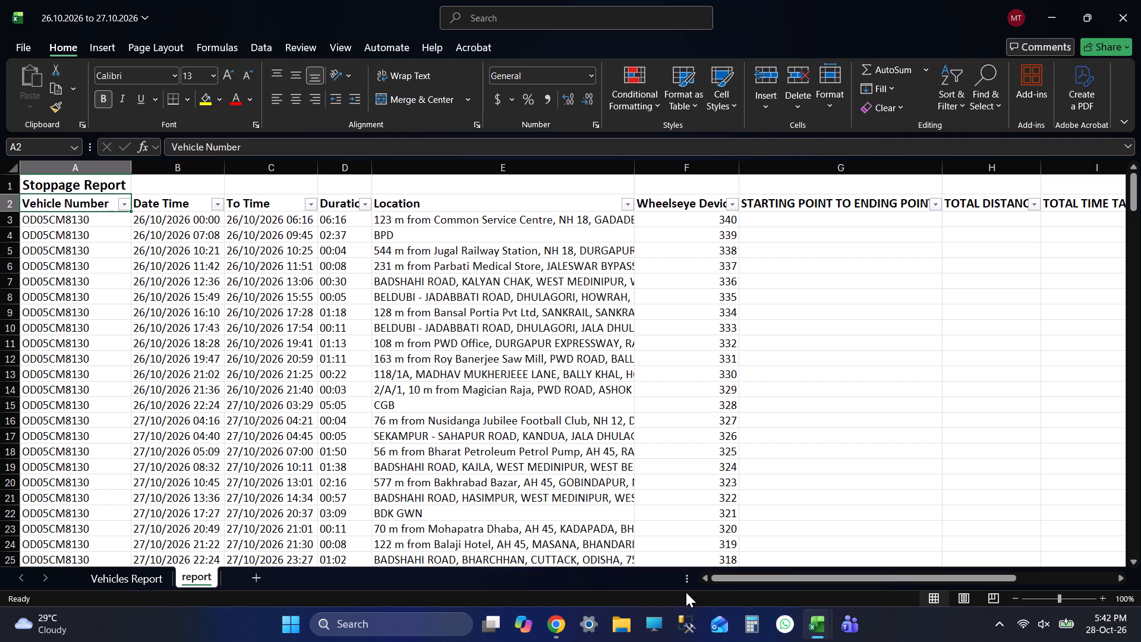
Save the workbook with the header filters in place.
click(796, 224)
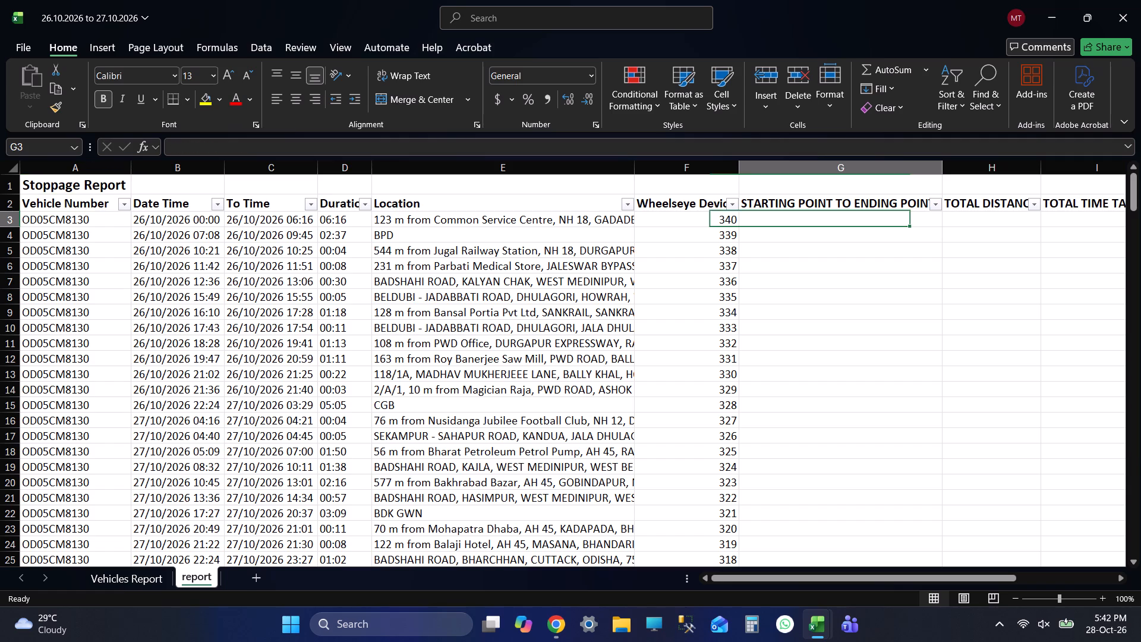
key(ctrl+s)
key(ctrl+s)
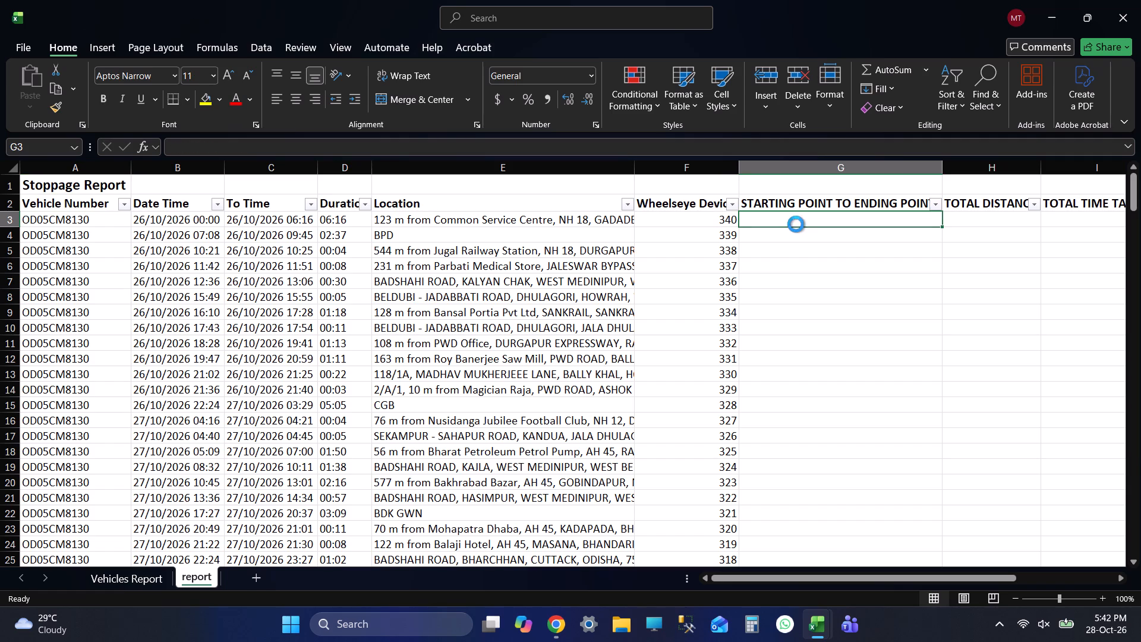
key(ctrl+s)
key(ctrl+s)
key(ctrl+s)
key(ctrl+s)
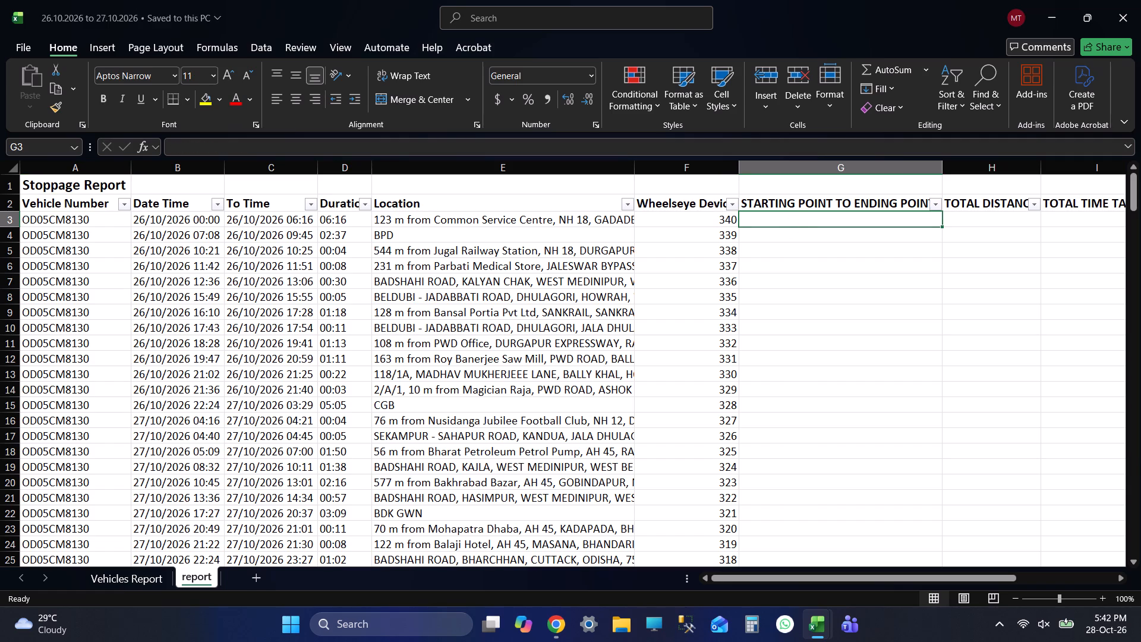
key(ctrl+s)
key(ctrl+s)
key(ctrl+s)
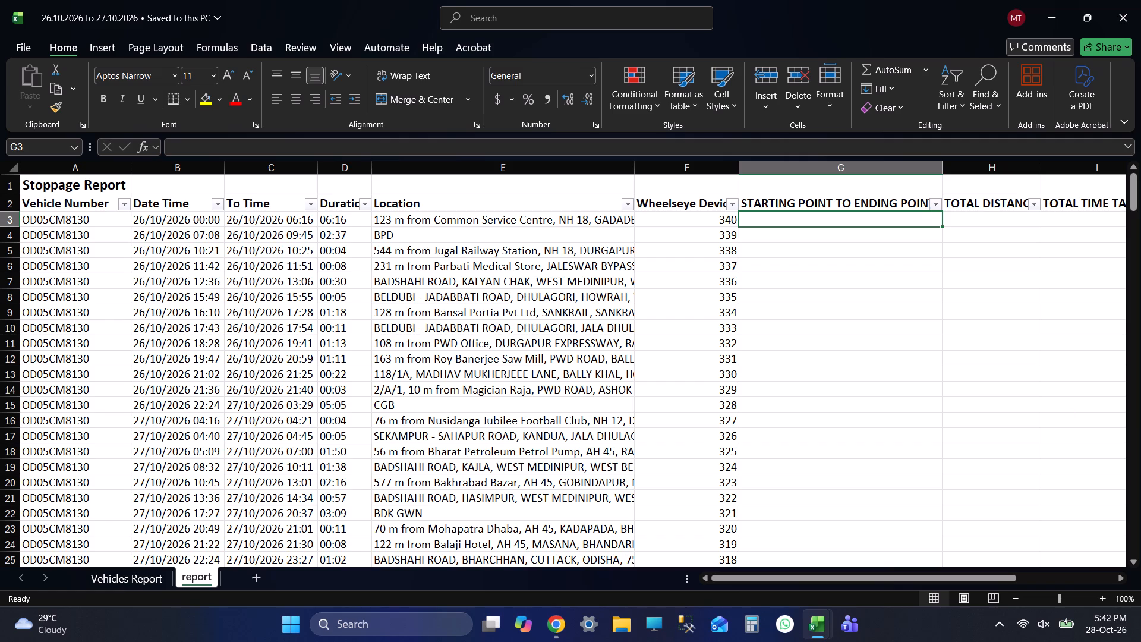
key(ctrl+s)
key(ctrl+s)
key(ctrl+s)
key(ctrl+s)
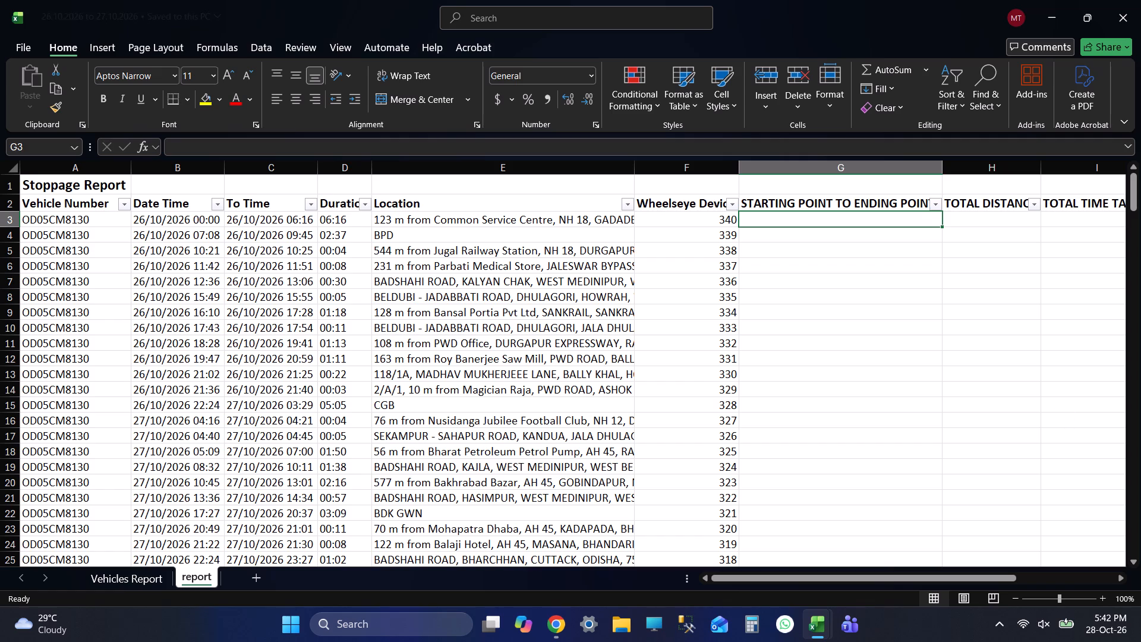
key(ctrl+s)
key(ctrl+s)
key(ctrl+s)
key(ctrl+s)
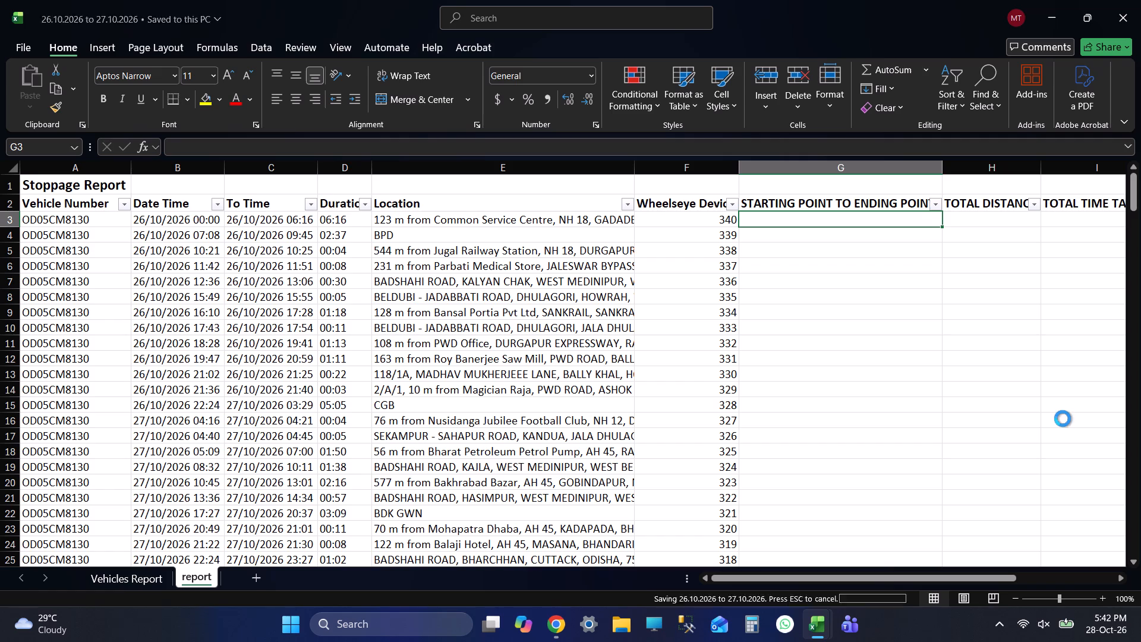
key(ctrl+s)
key(ctrl+s)
key(ctrl+s)
key(ctrl+s)
key(ctrl+s)
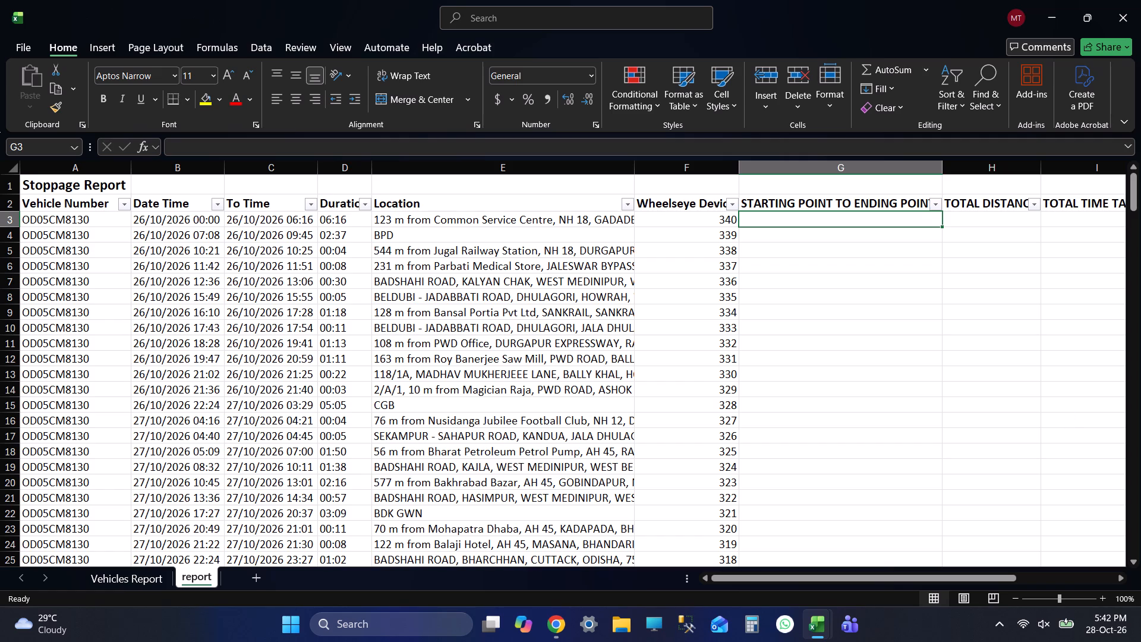
key(ctrl+s)
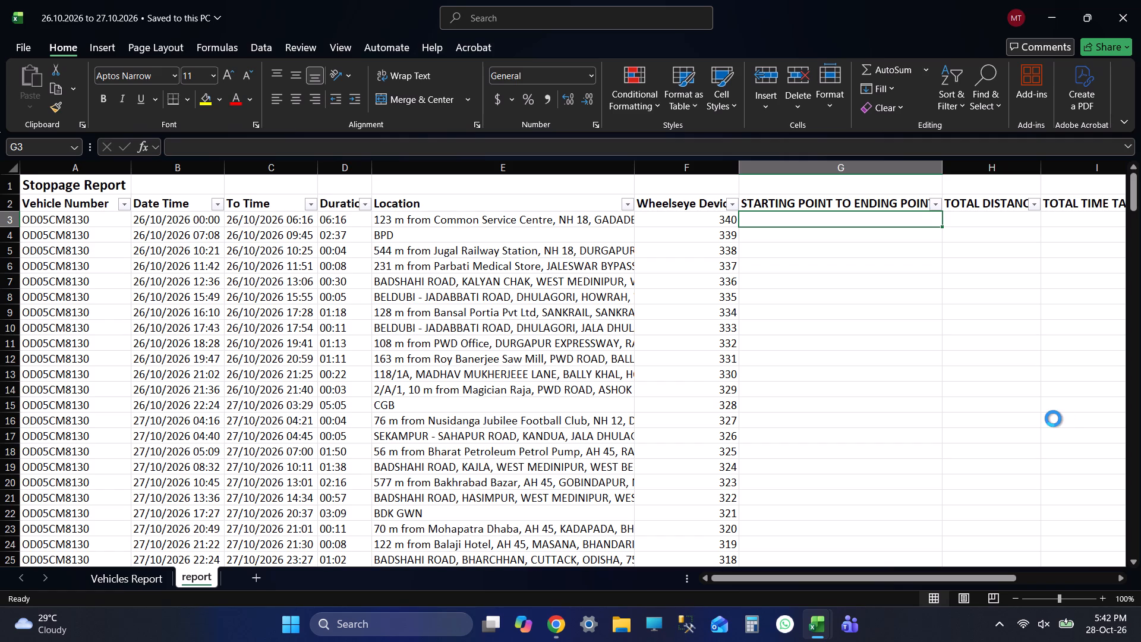
key(ctrl+s)
key(ctrl+s)
key(ctrl+s)
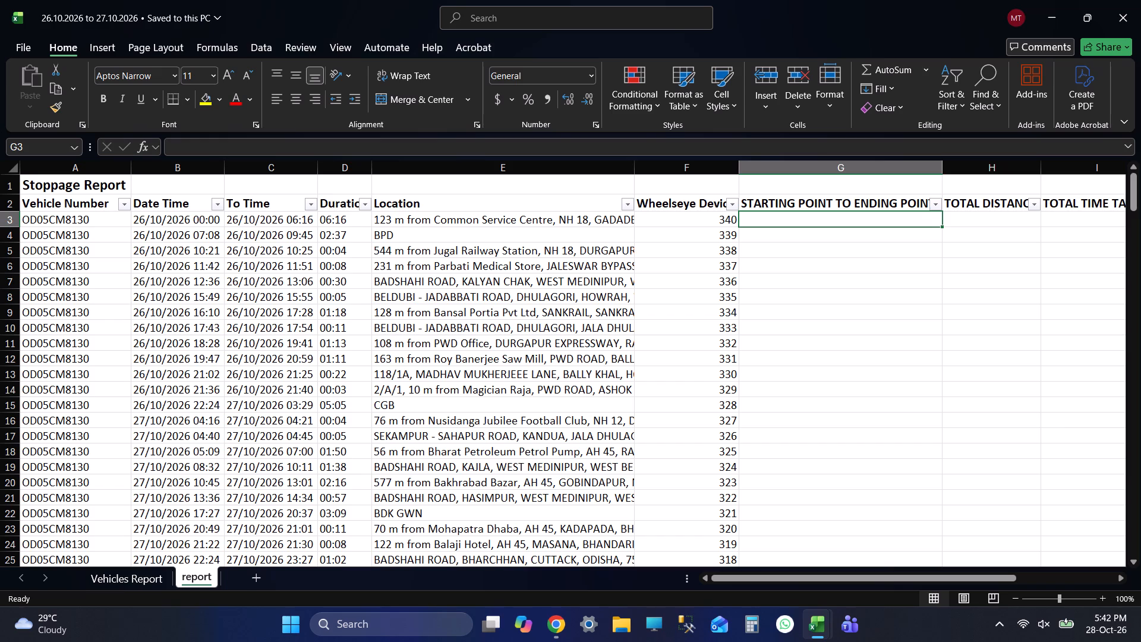
click(83, 204)
click(122, 209)
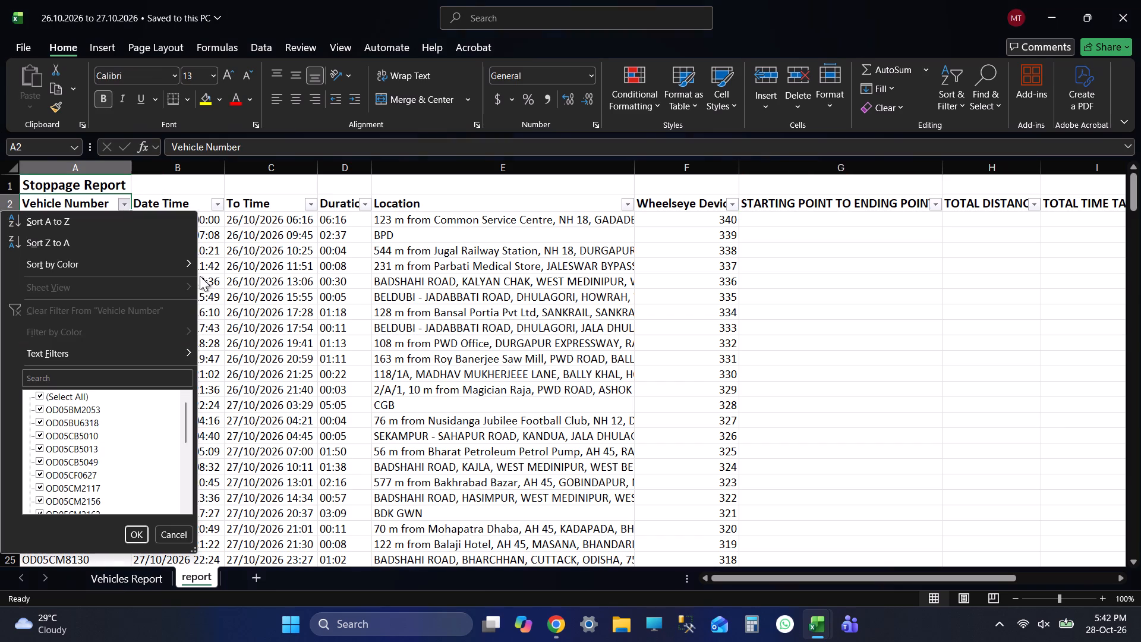
click(79, 398)
click(93, 413)
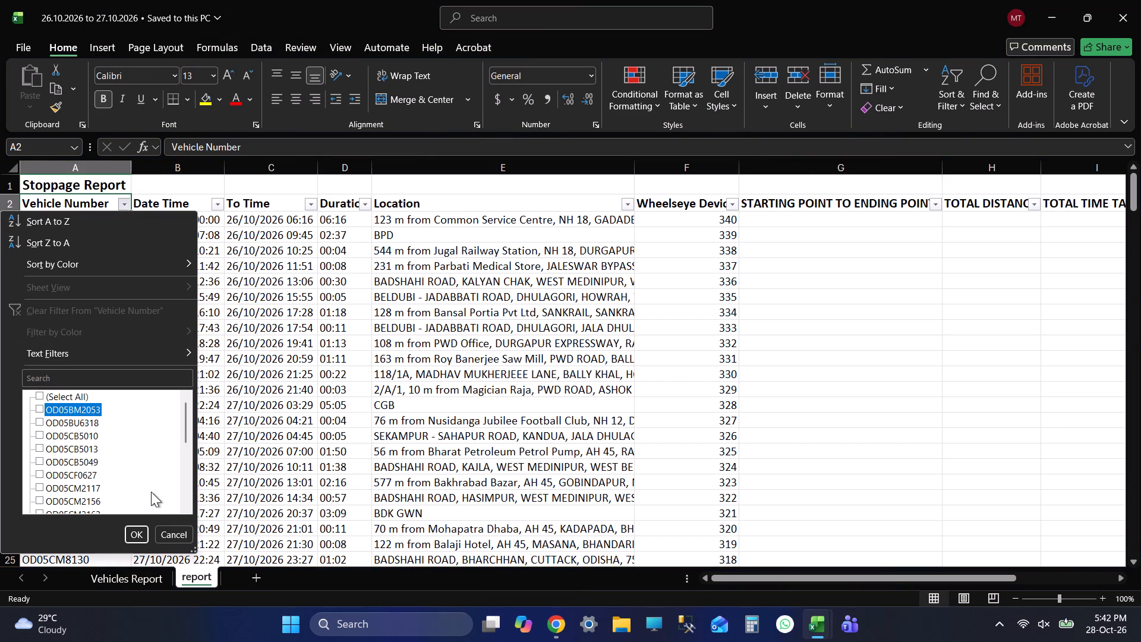
click(132, 533)
click(606, 283)
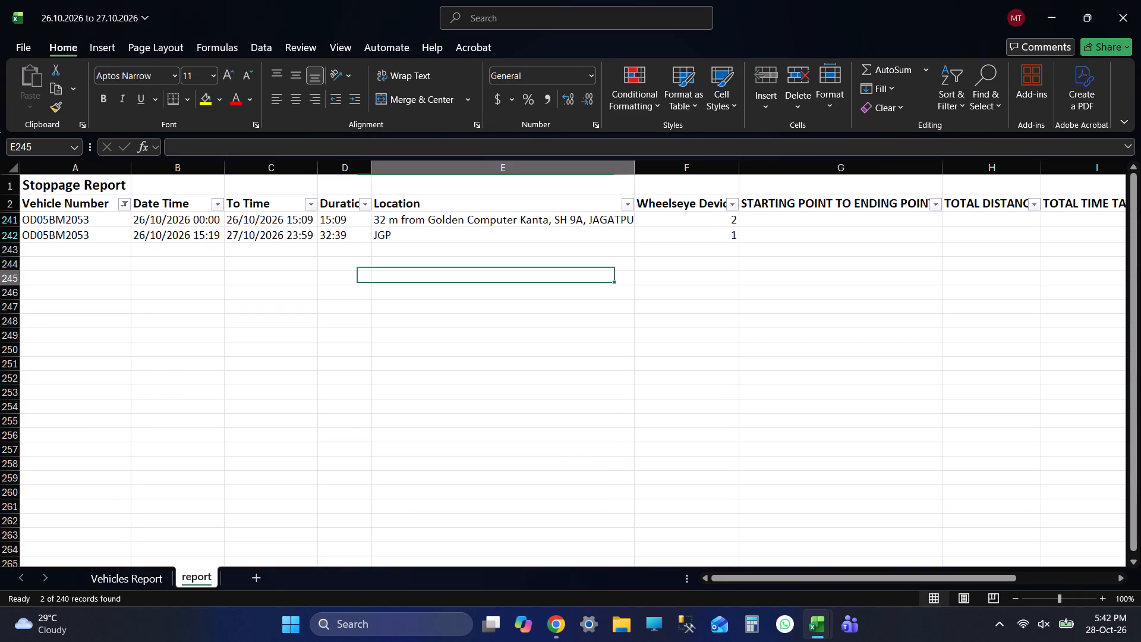
key(ctrl+s)
click(396, 216)
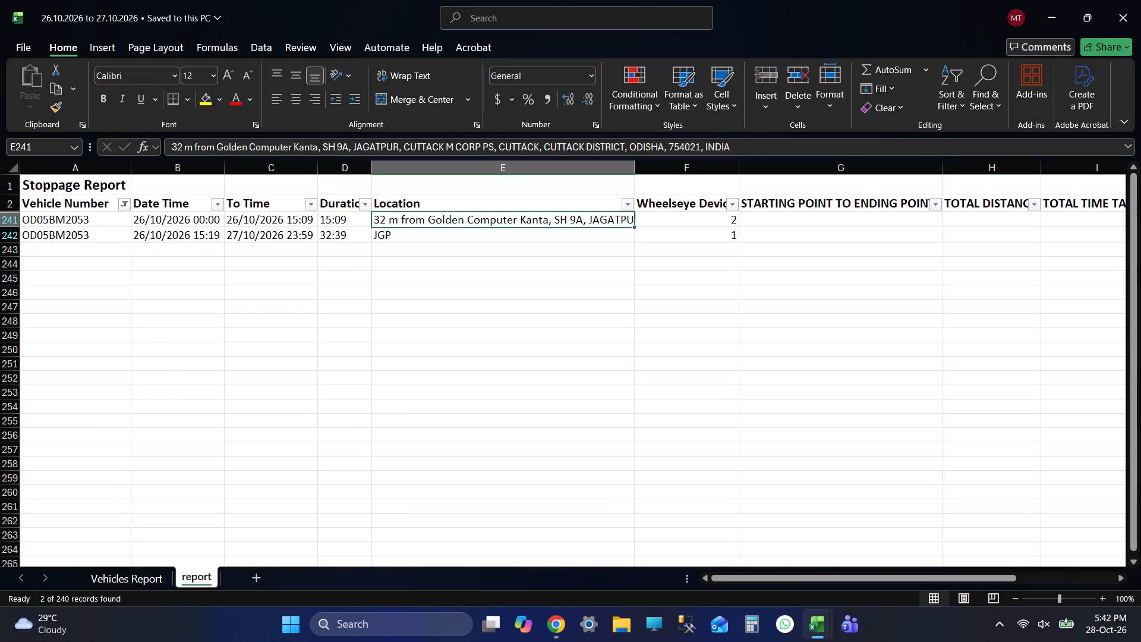
key(shift+Tab)
key(shift+Tab)
key(shift+Tab)
key(shift+Tab)
key(shift+Tab)
key(shift+Tab)
key(shift+Tab)
key(shift+Tab)
key(shift+Tab)
key(shift+Tab)
key(shift+Tab)
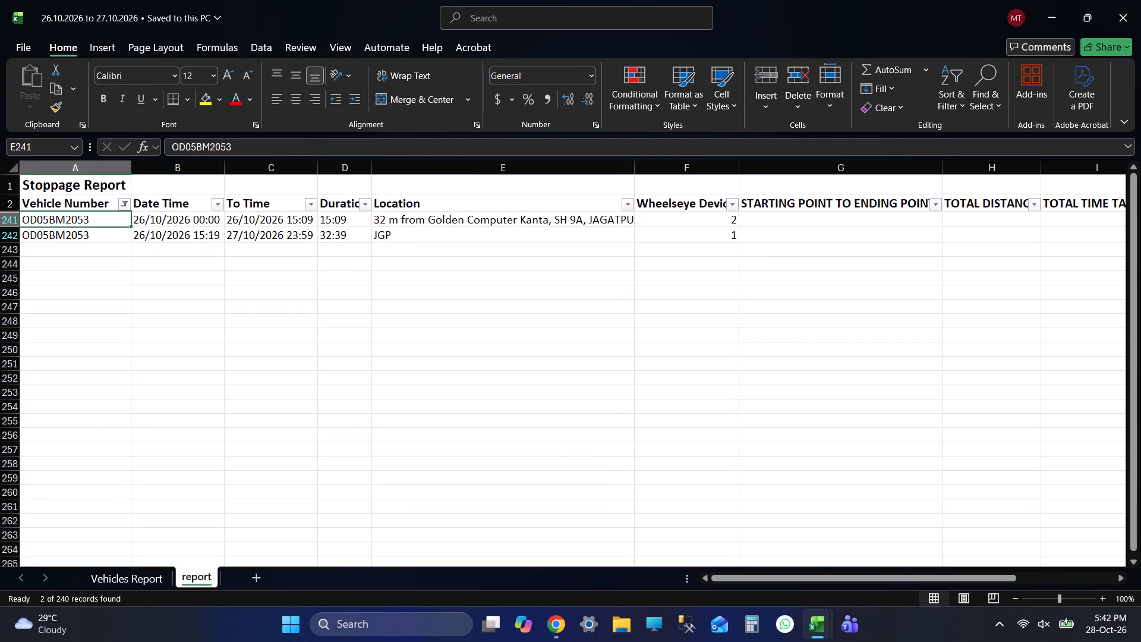
key(ctrl+c)
key(alt+Tab)
key(alt+Tab)
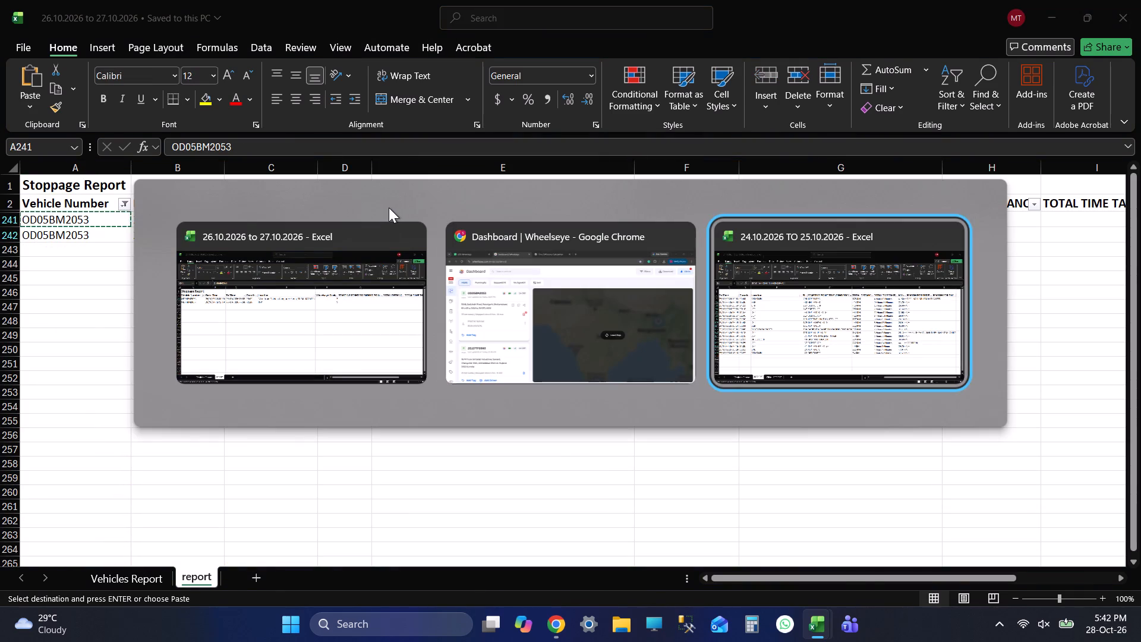
key(alt+Tab)
key(alt+Tab)
click(301, 90)
key(ctrl+v)
key(Return)
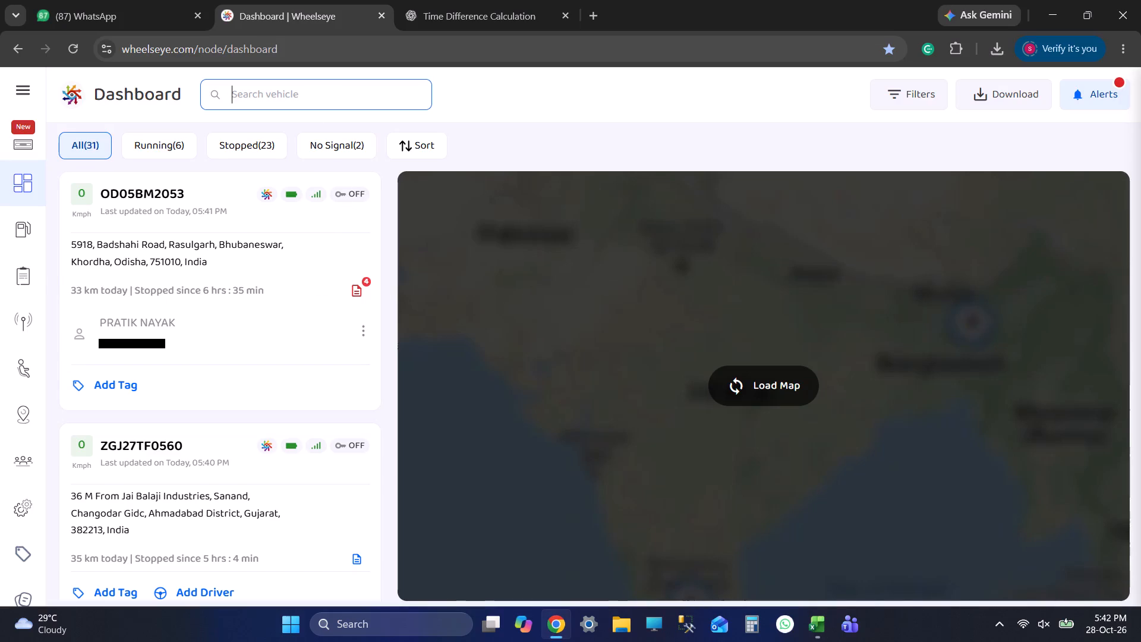
click(254, 260)
key(alt+Tab)
key(alt+Tab)
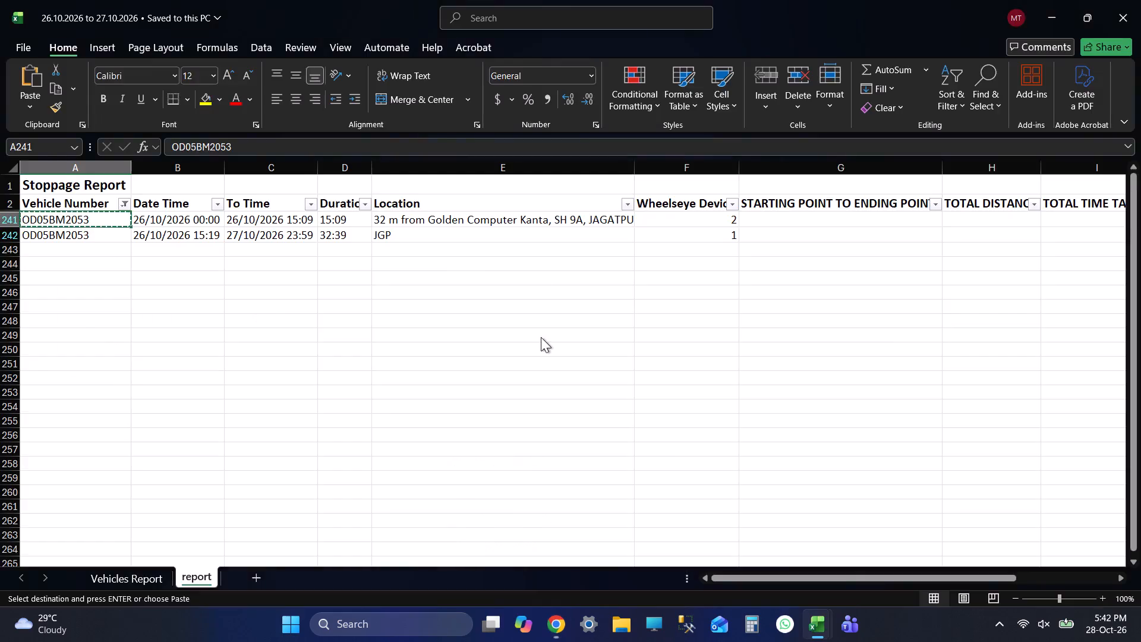
scroll(516, 402, down, 7)
scroll(515, 404, up, 10)
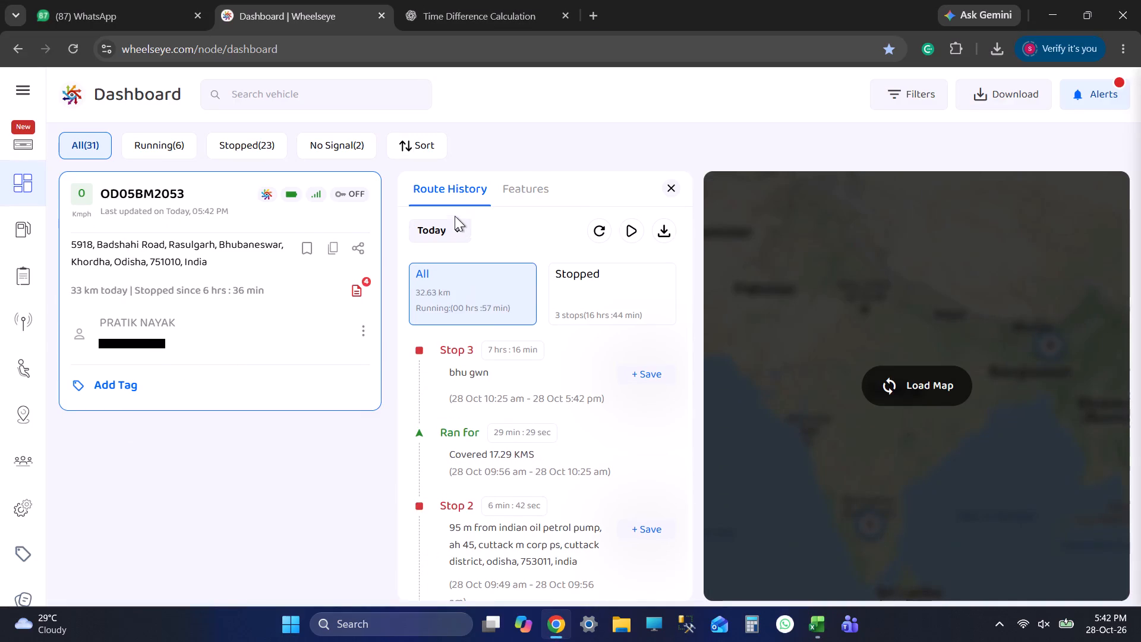
click(455, 216)
click(458, 230)
click(474, 328)
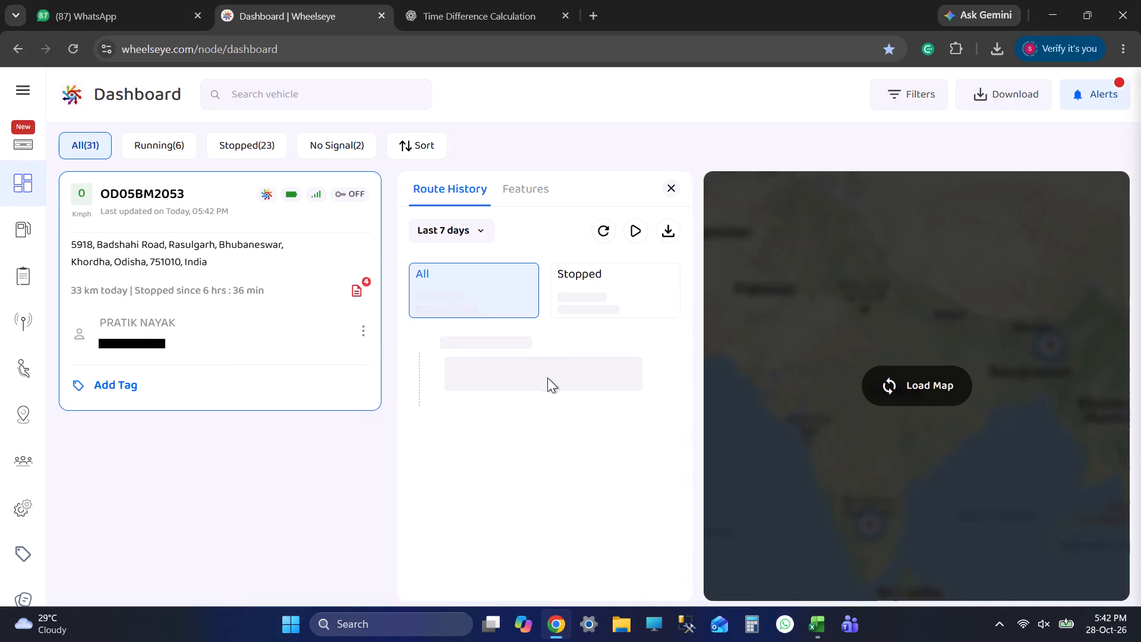
click(894, 380)
scroll(597, 472, down, 3)
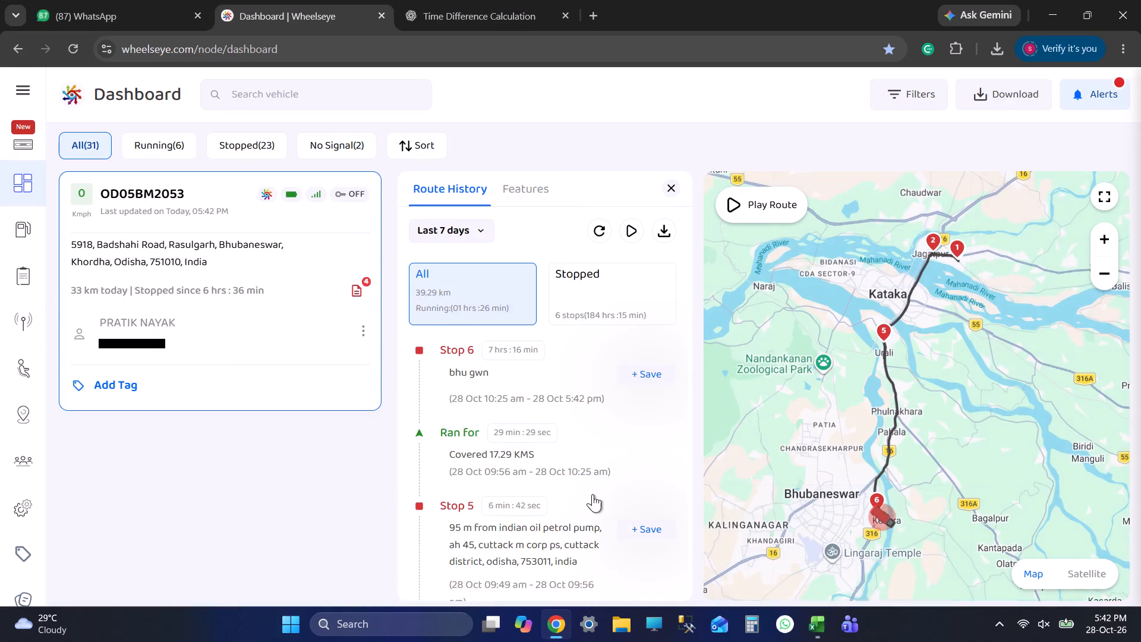
scroll(597, 494, down, 3)
click(568, 439)
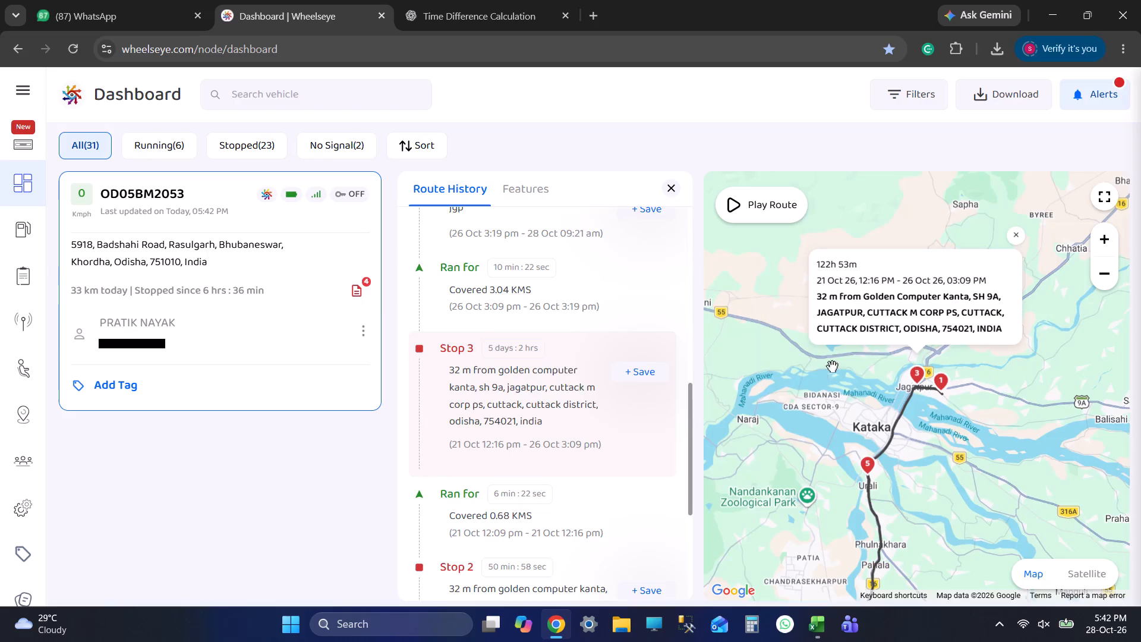
scroll(570, 367, up, 2)
click(526, 366)
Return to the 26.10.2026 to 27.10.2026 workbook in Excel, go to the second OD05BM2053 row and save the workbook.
key(alt+Tab)
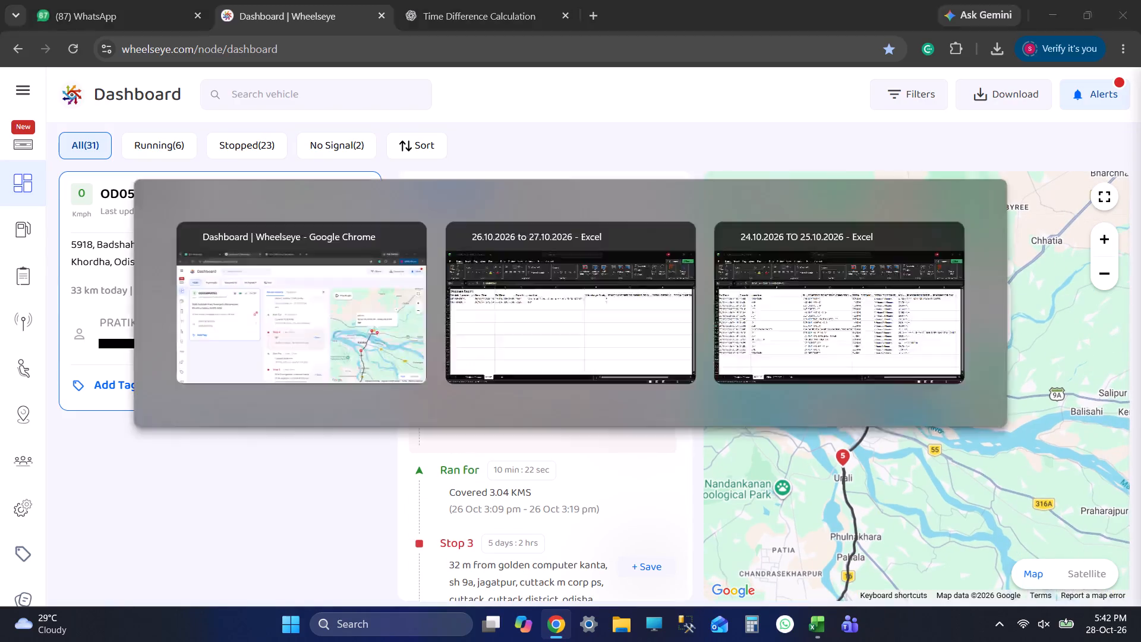
key(ctrl+s)
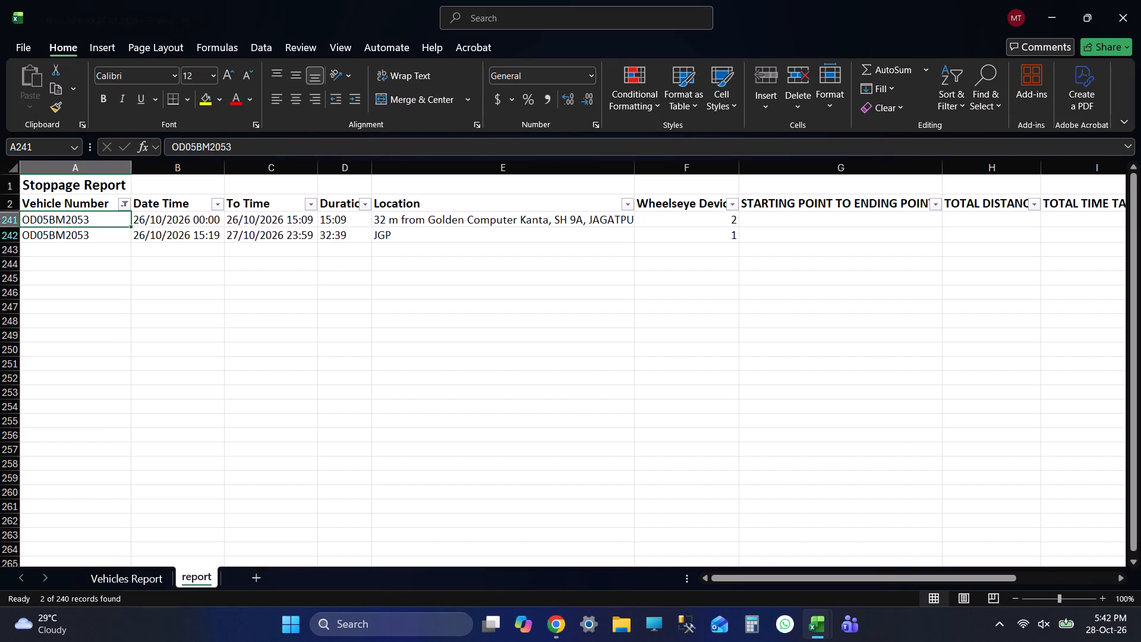
click(285, 232)
key(shift+Tab)
key(shift+Tab)
key(shift+Tab)
key(shift+Tab)
key(shift+Tab)
key(shift+Tab)
key(shift+Tab)
key(shift+Tab)
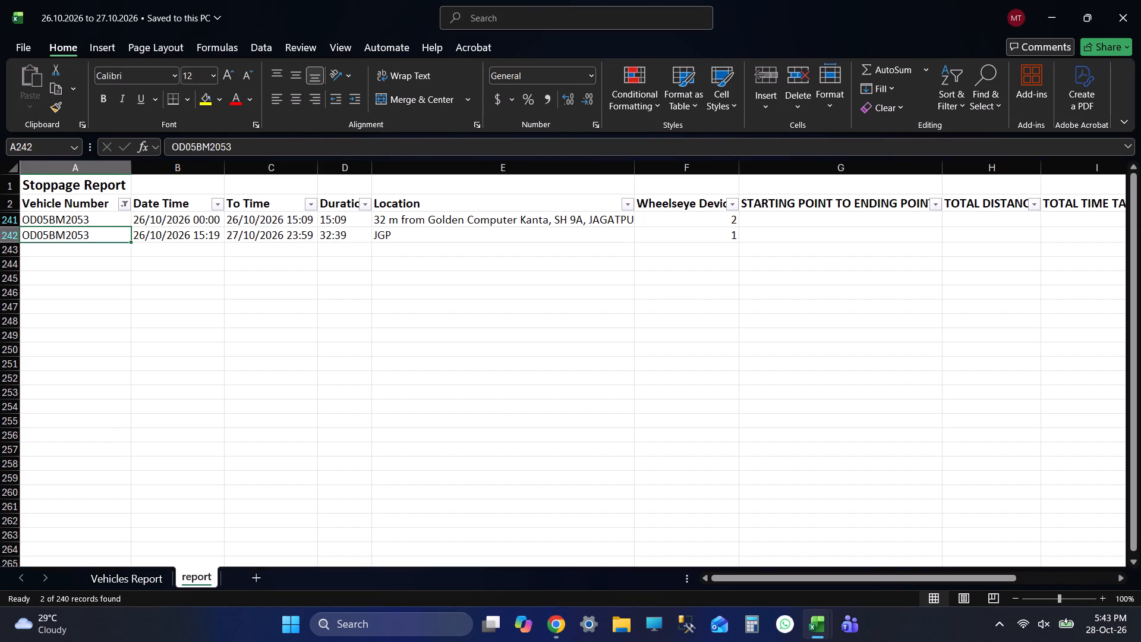
key(ctrl+s)
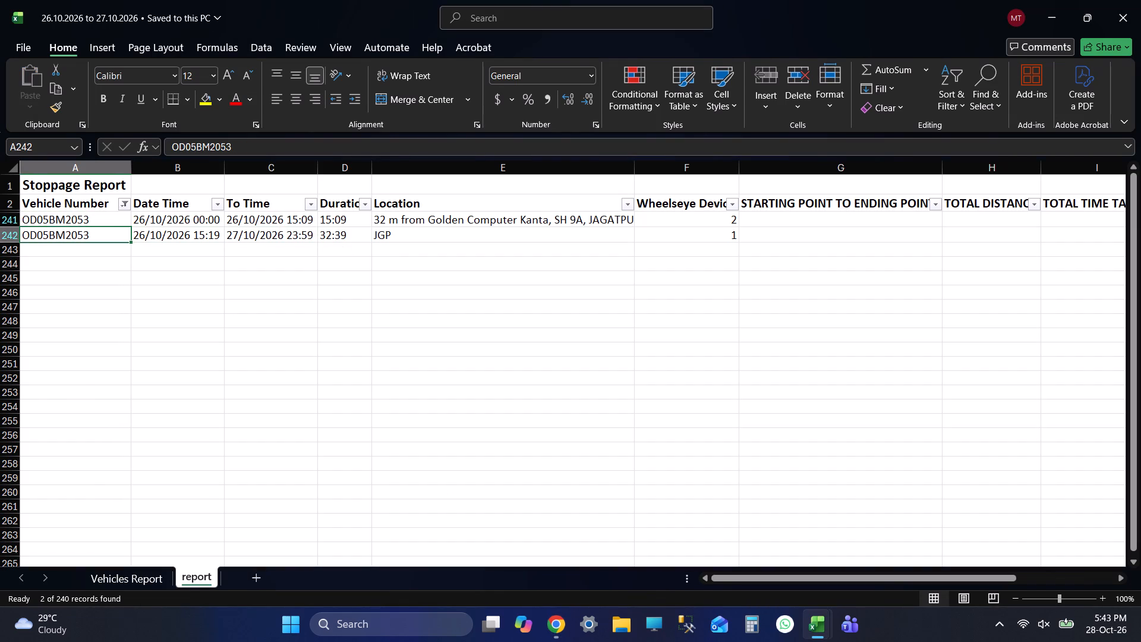
click(128, 201)
click(80, 408)
click(83, 426)
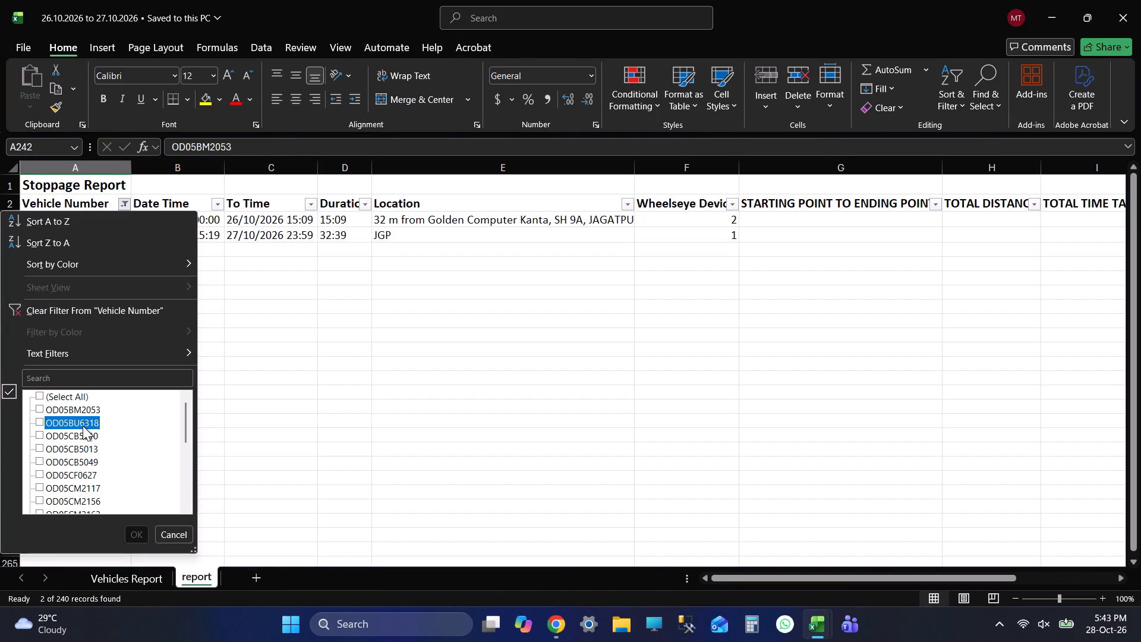
click(125, 530)
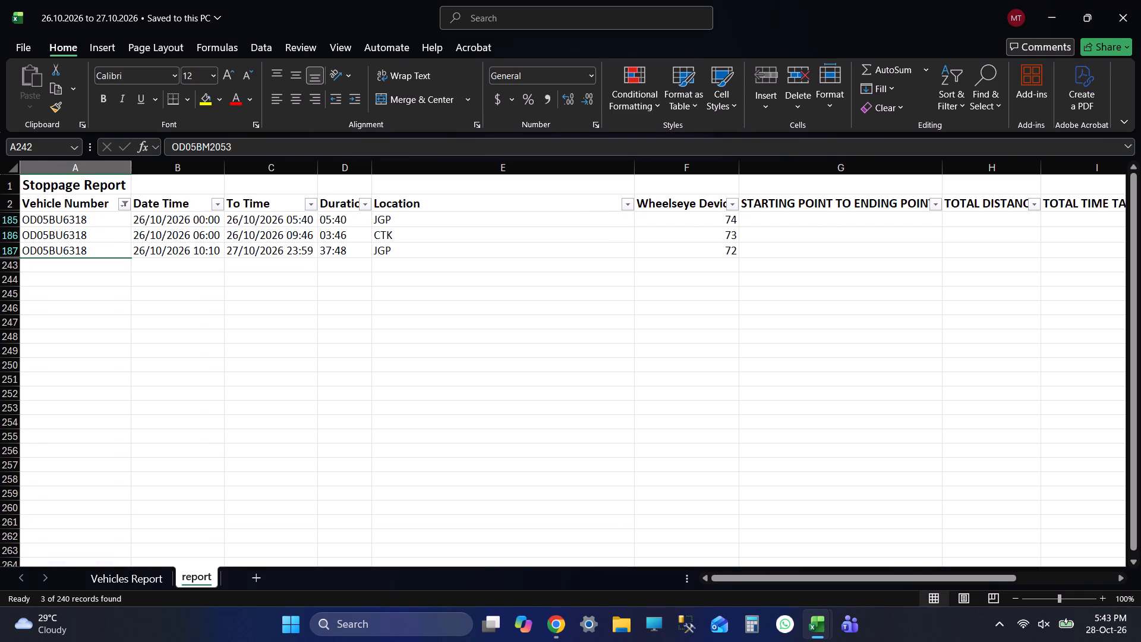
click(556, 279)
key(ctrl+s)
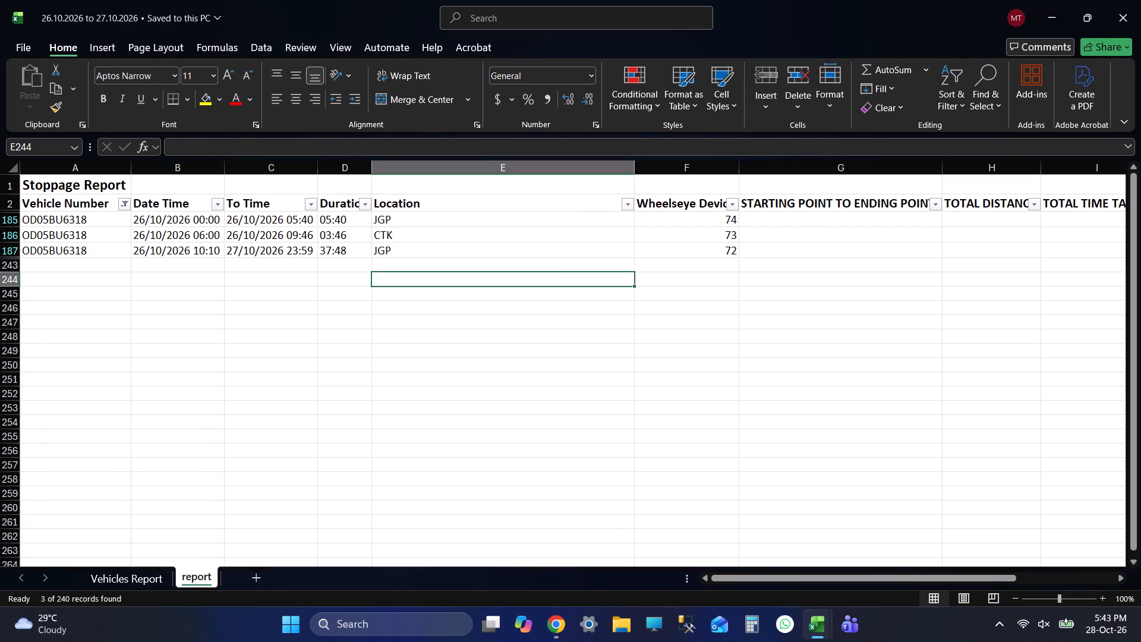
click(385, 231)
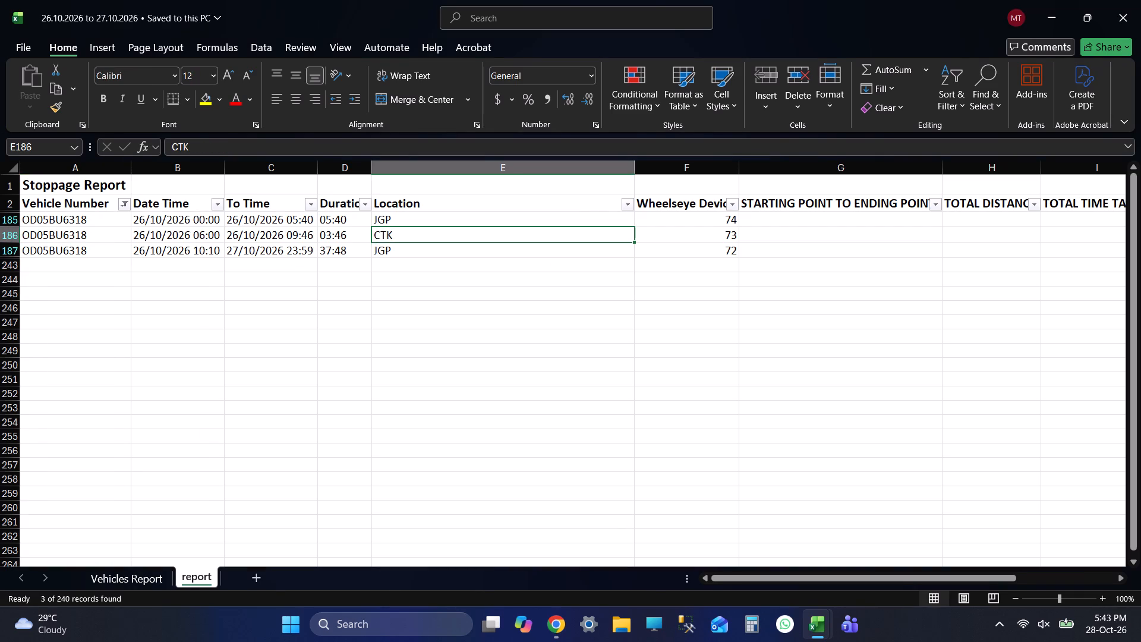
click(120, 206)
click(75, 420)
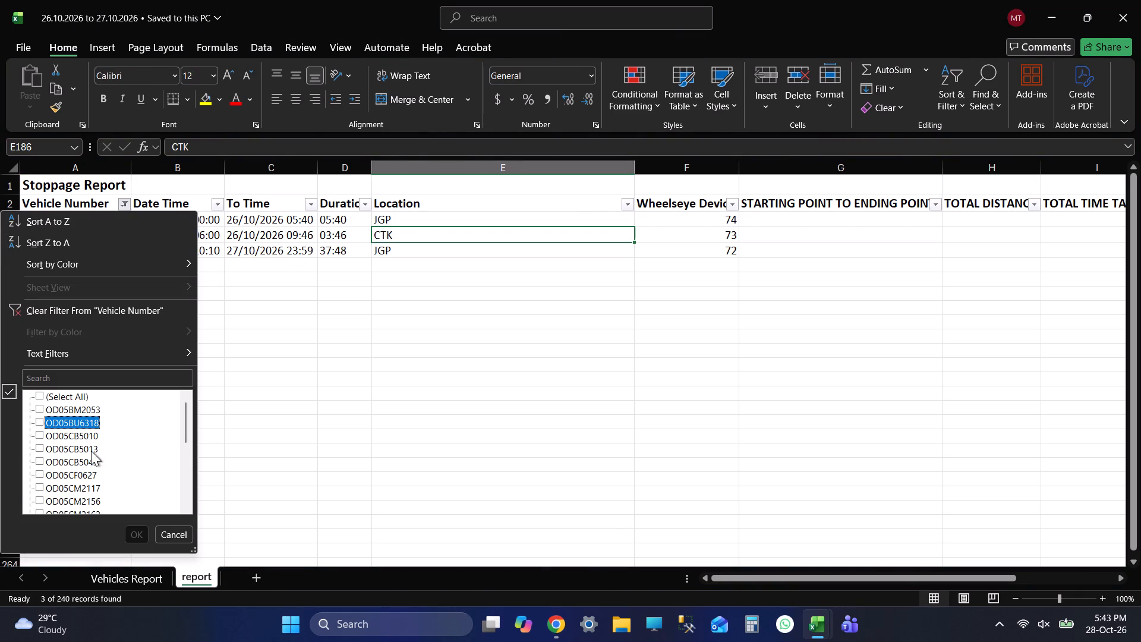
click(87, 440)
click(131, 530)
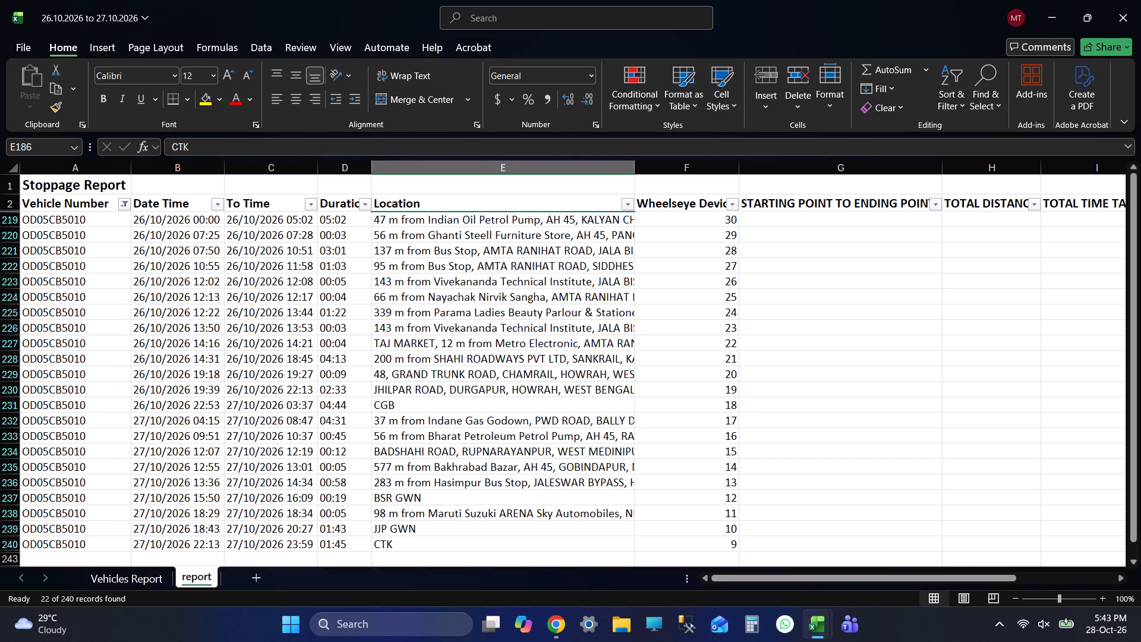
click(434, 301)
key(ctrl+s)
key(ctrl+s)
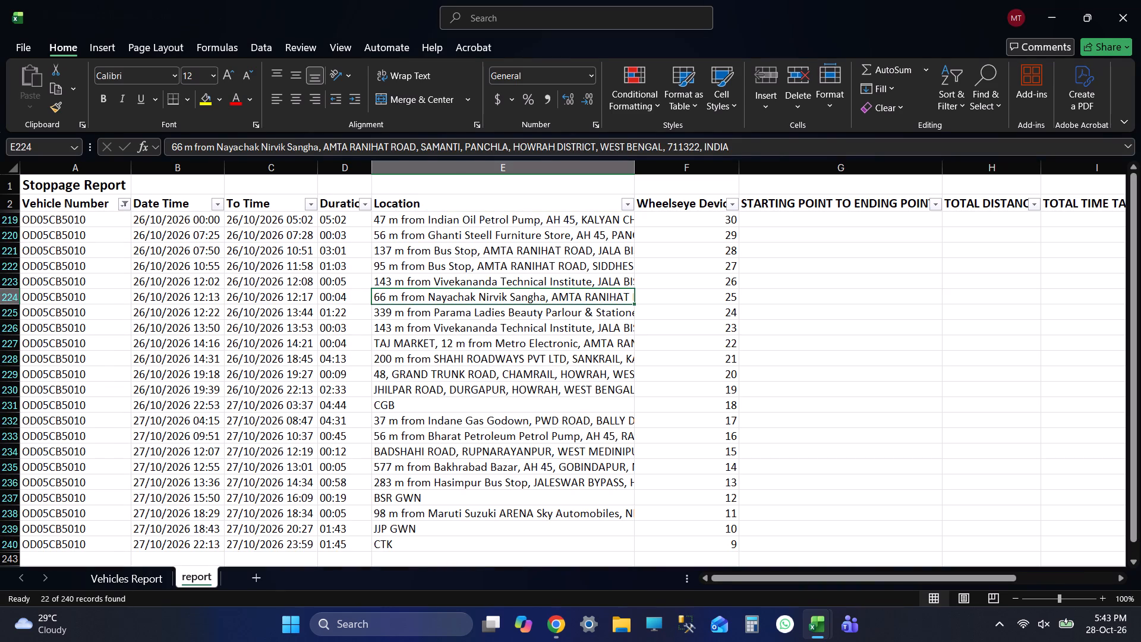
Switch to the 24.10.2026 TO 25.10.2026 workbook and remove the header filters from its REPORT sheet.
click(93, 229)
key(alt+Tab)
key(alt+Tab)
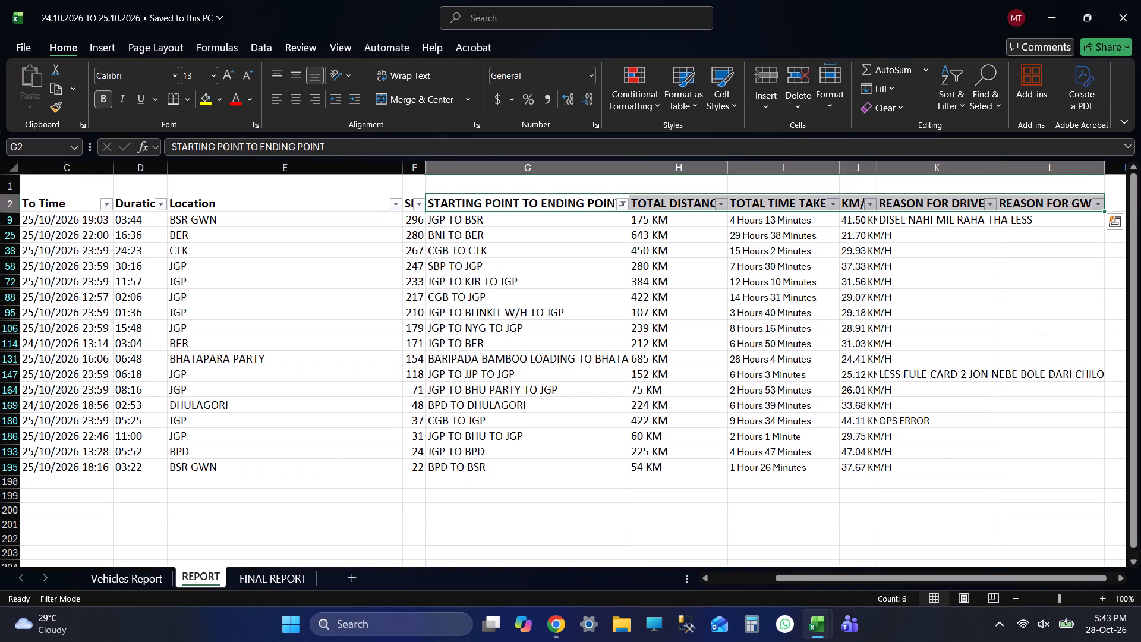
click(325, 200)
key(shift+Tab)
key(shift+Tab)
key(shift+Tab)
key(shift+Tab)
key(shift+Tab)
key(shift+Tab)
key(shift+Tab)
key(shift+Tab)
key(shift+Tab)
key(shift+Tab)
key(shift+Tab)
key(shift+Tab)
key(shift+Tab)
key(shift+Tab)
key(shift+Tab)
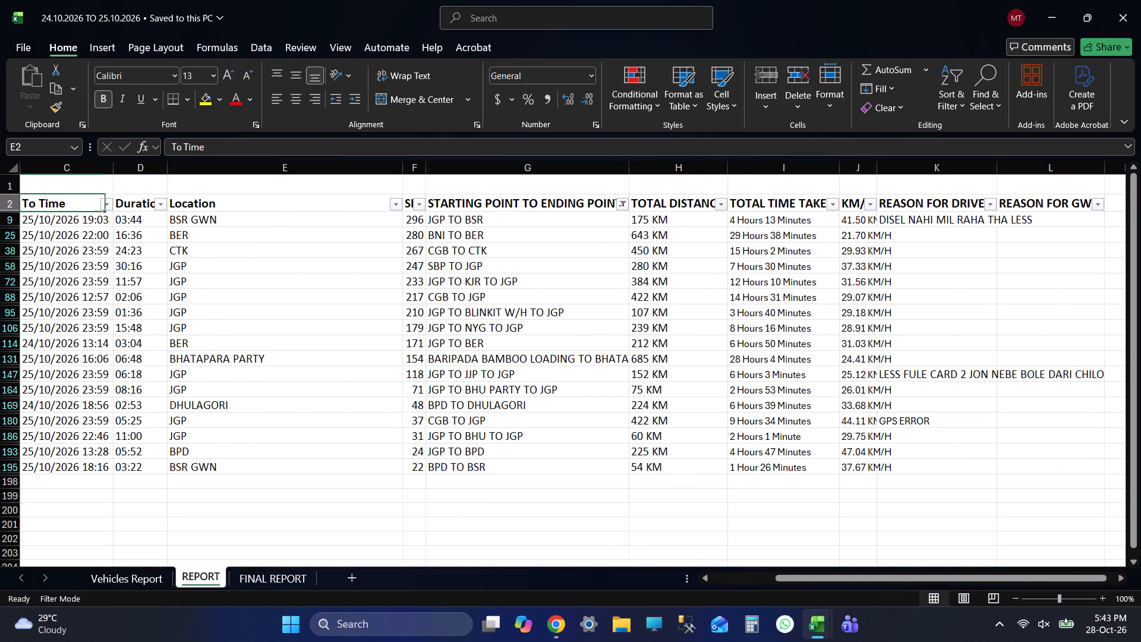
key(ctrl+shift+l)
key(alt+Tab)
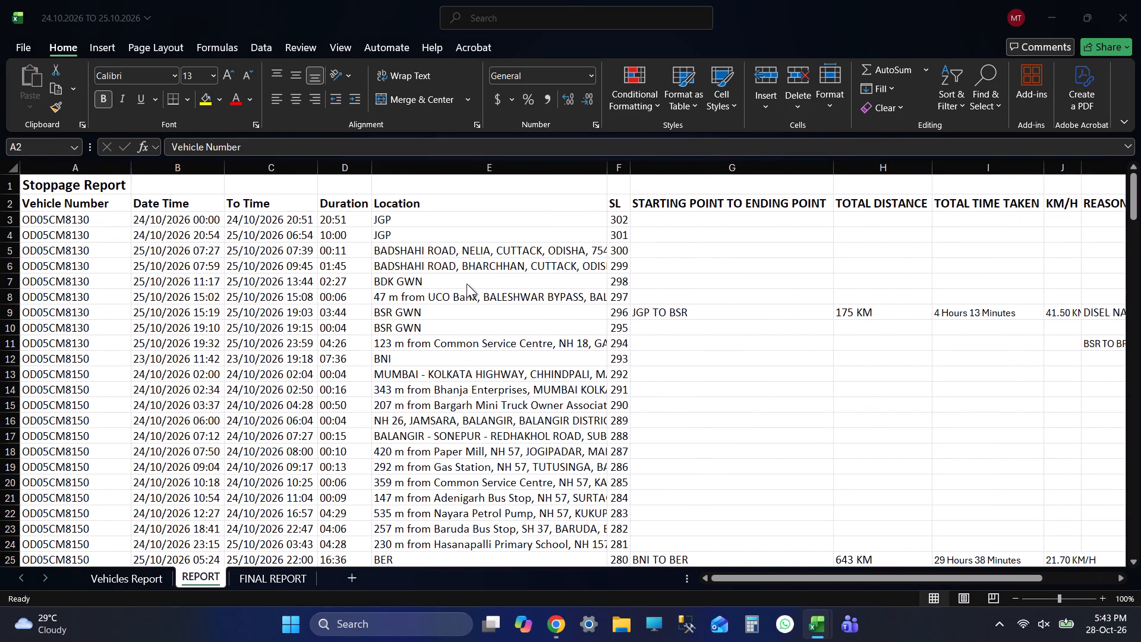
key(ctrl+c)
key(alt+Tab)
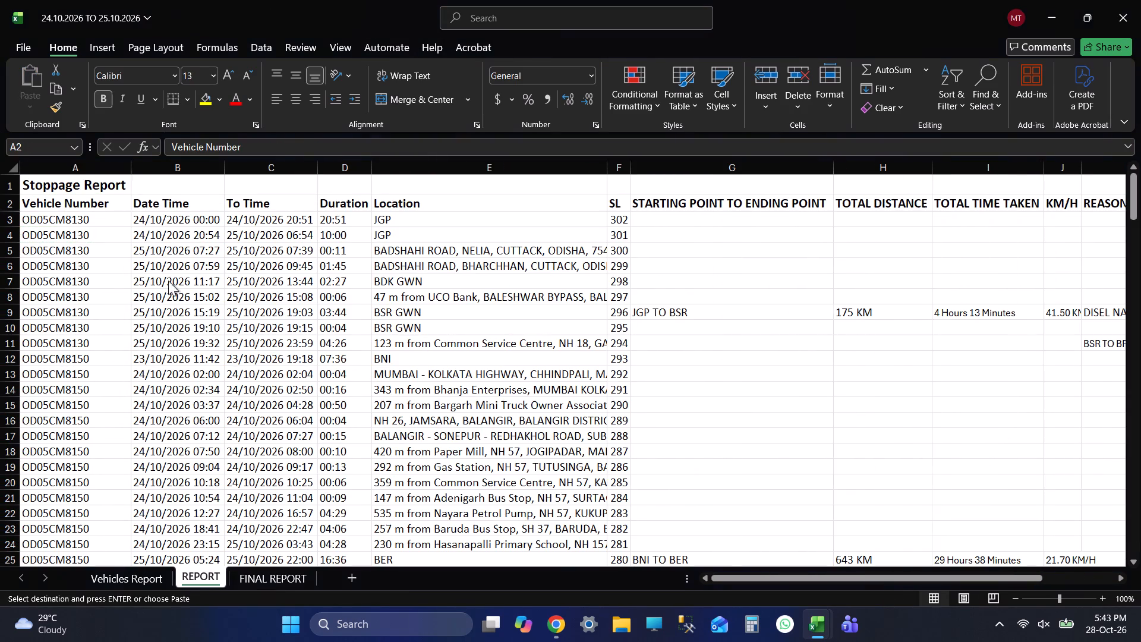
key(alt+Tab)
key(alt+Tab)
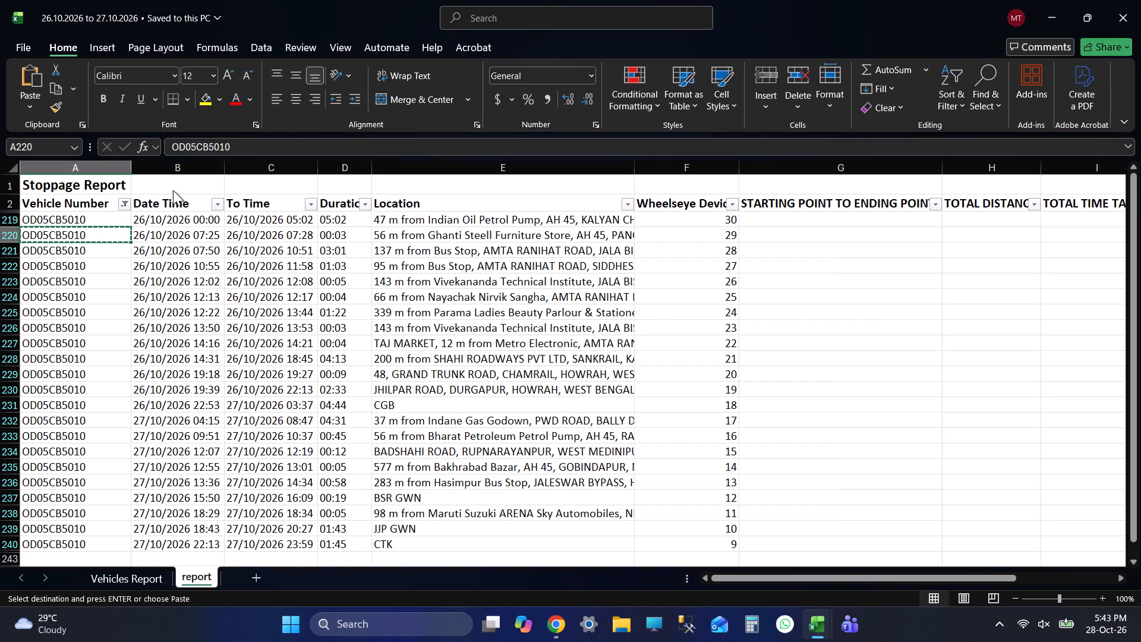
click(97, 172)
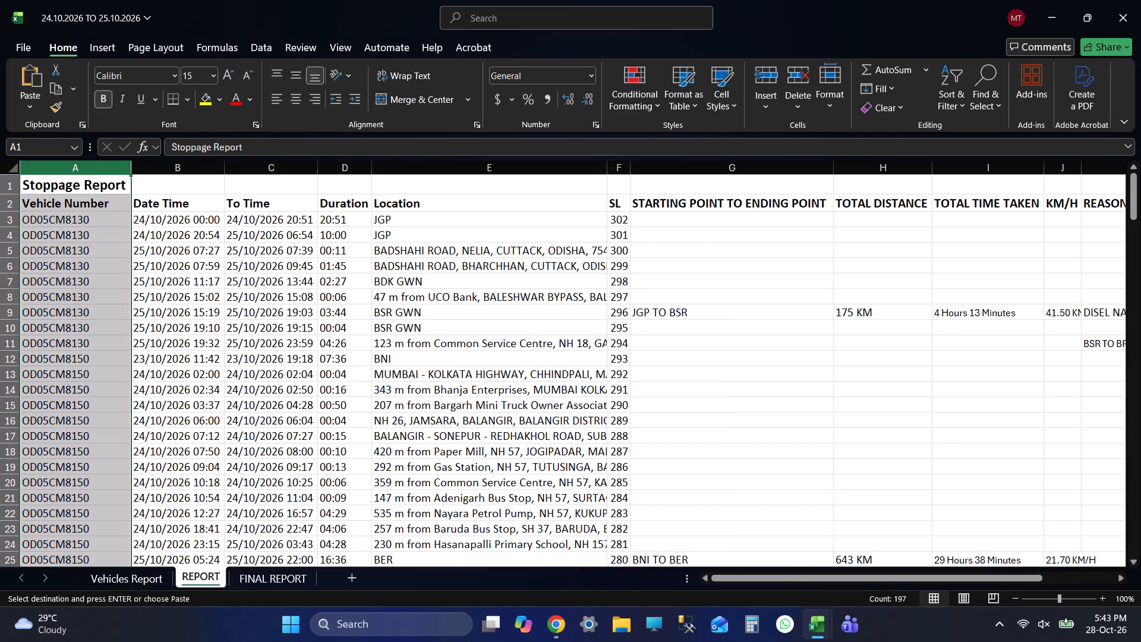
key(ctrl+f)
key(ctrl+v)
key(Return)
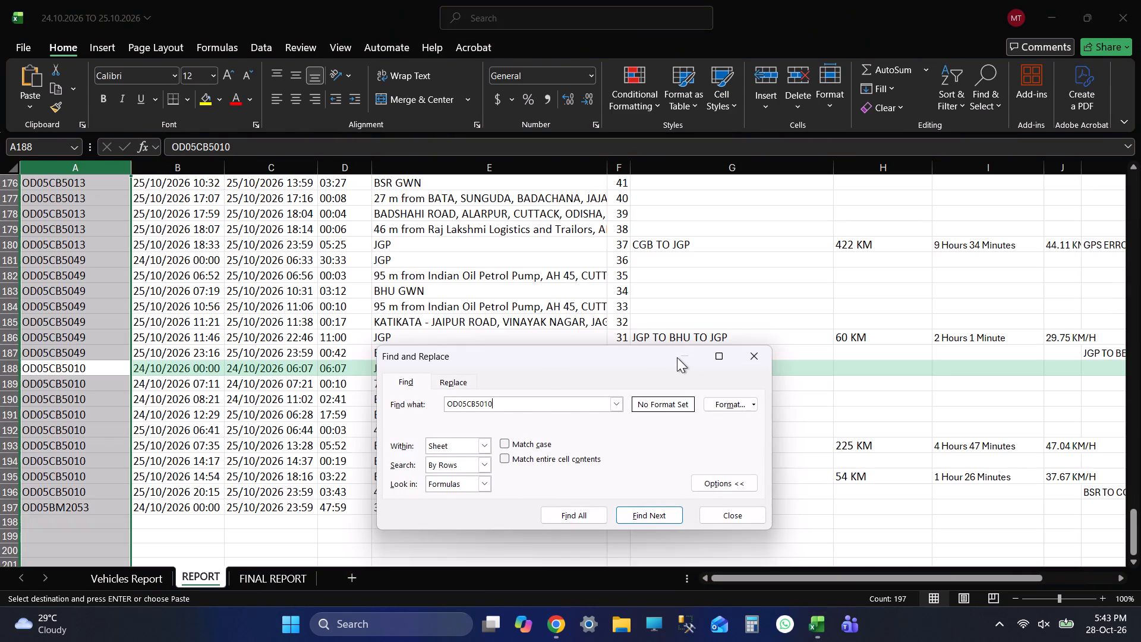
key(Return)
key(Return)
key(Return)
key(Return)
key(Return)
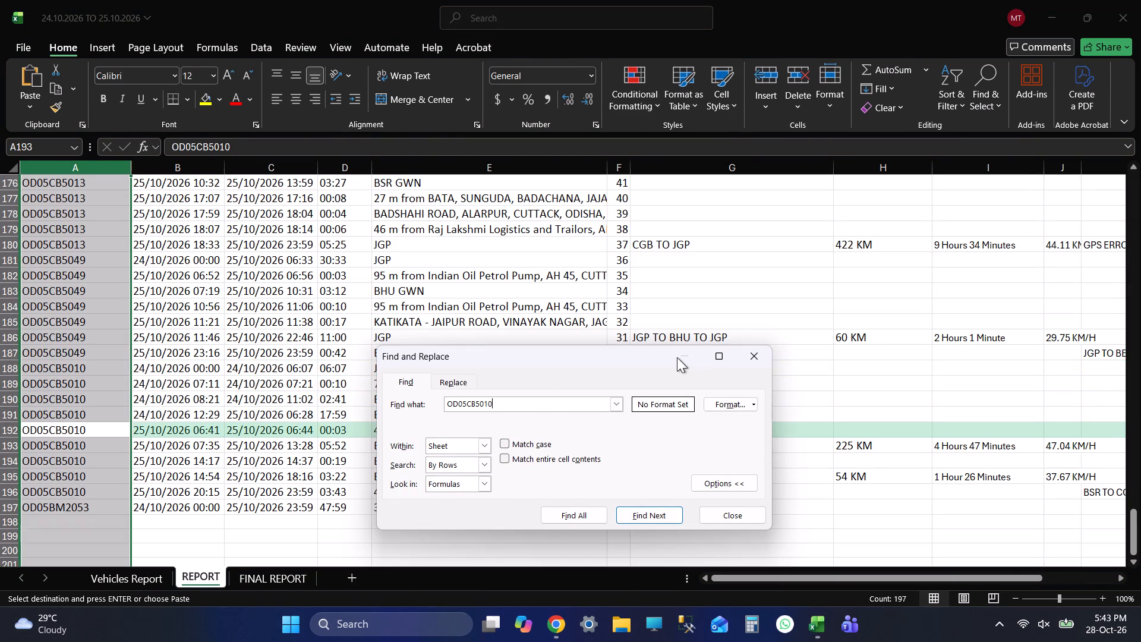
key(Return)
key(Return)
key(Return)
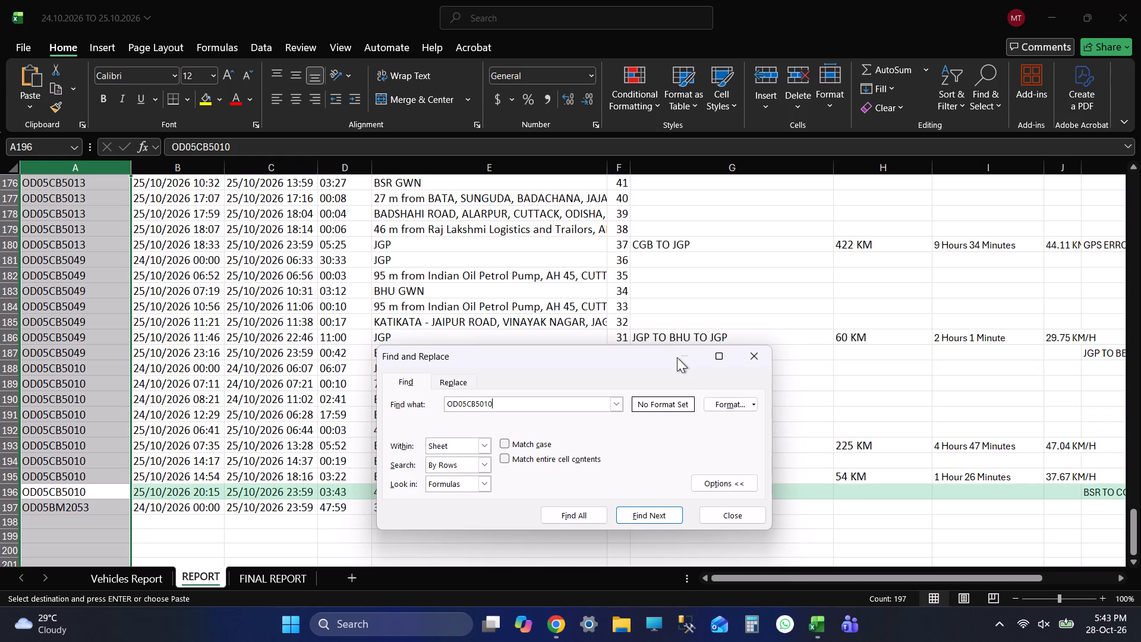
click(743, 512)
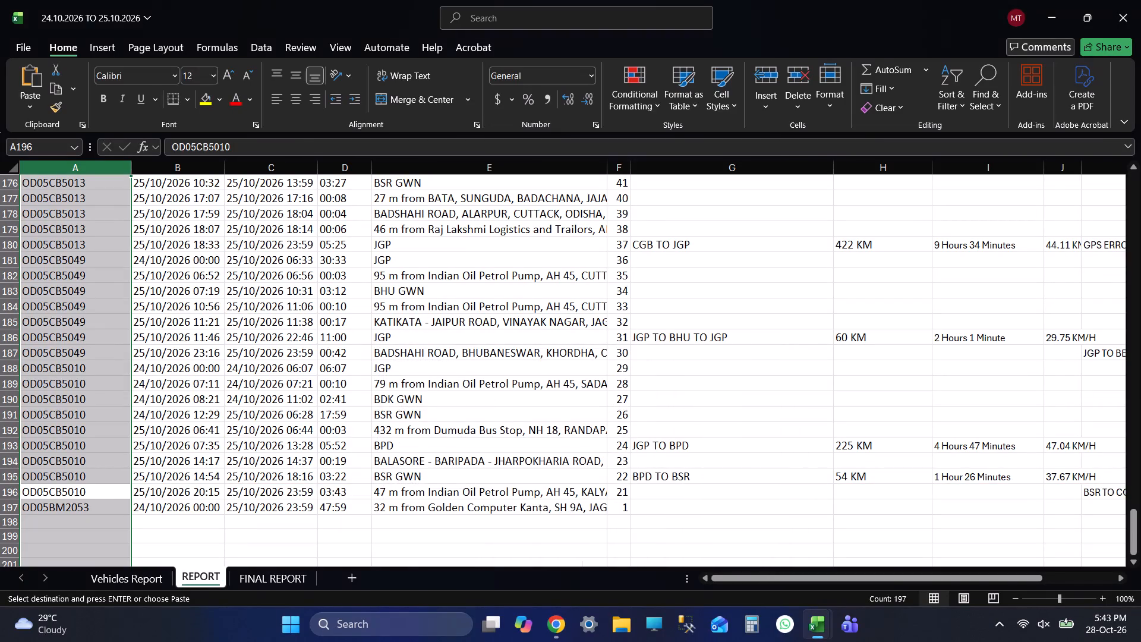
key(alt+Tab)
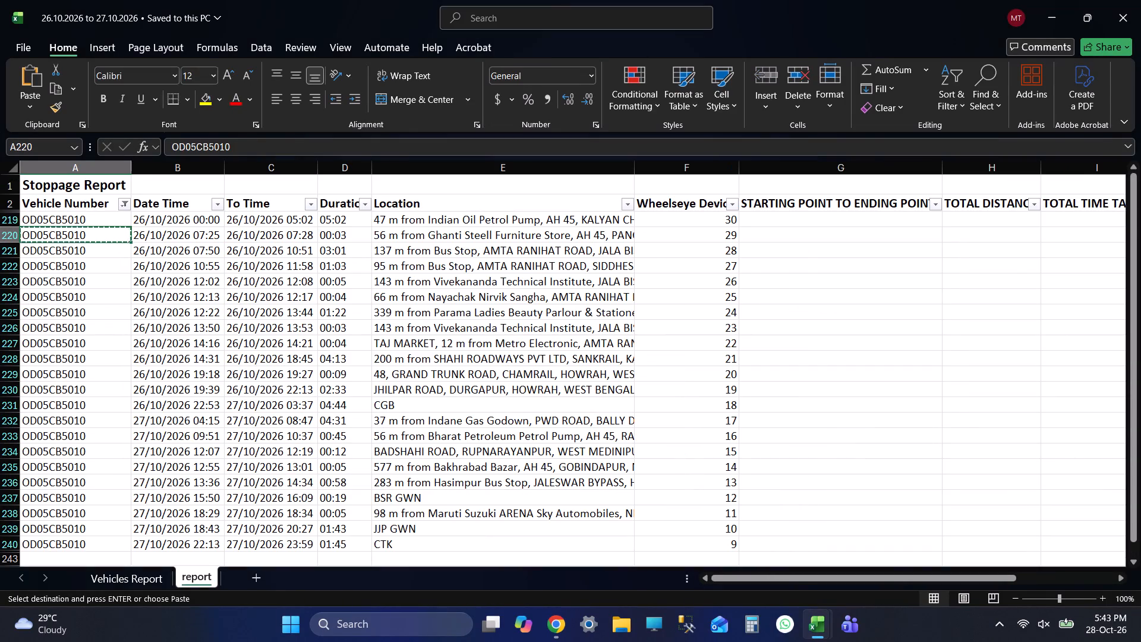
key(alt+Tab)
key(alt+Tab)
click(295, 90)
key(alt+Tab)
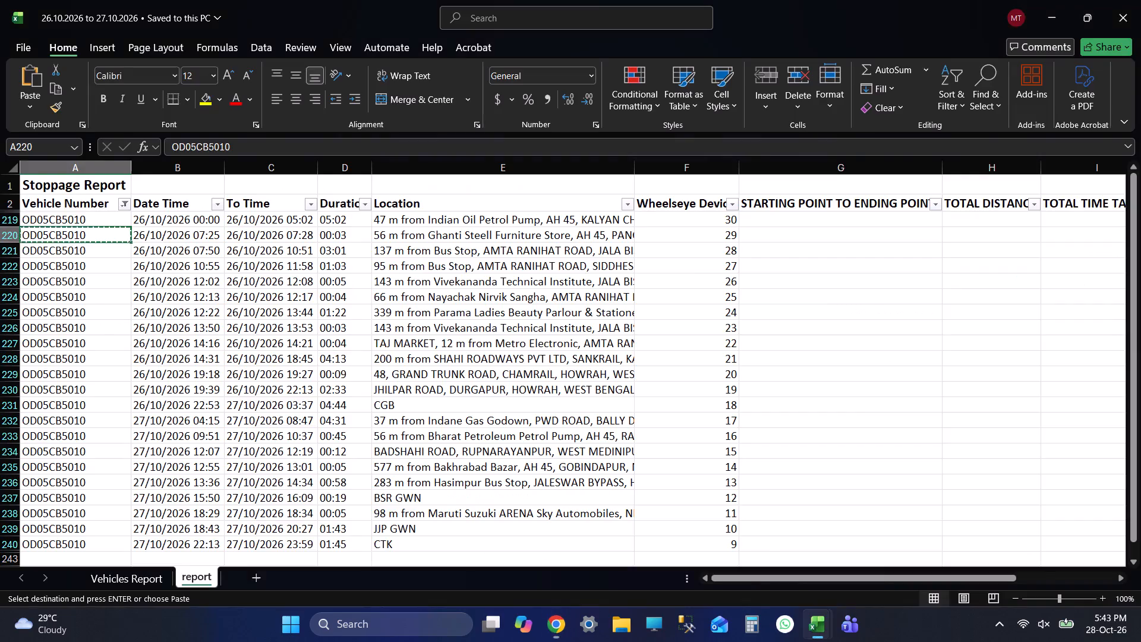
key(alt+Tab)
text(5010)
key(Return)
click(205, 347)
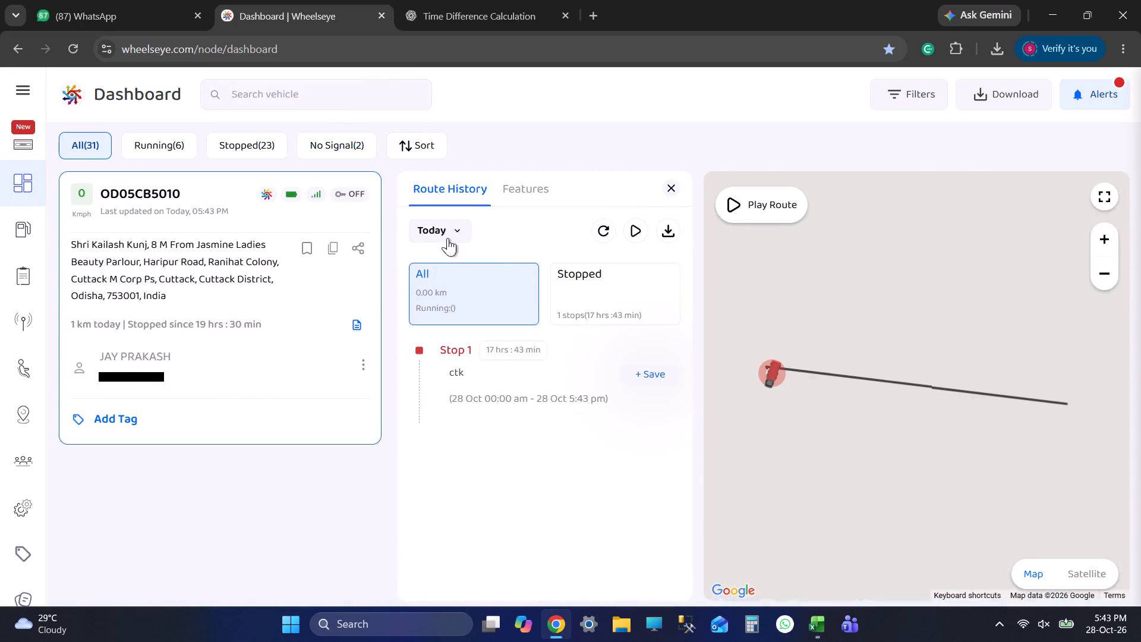
click(451, 236)
click(470, 347)
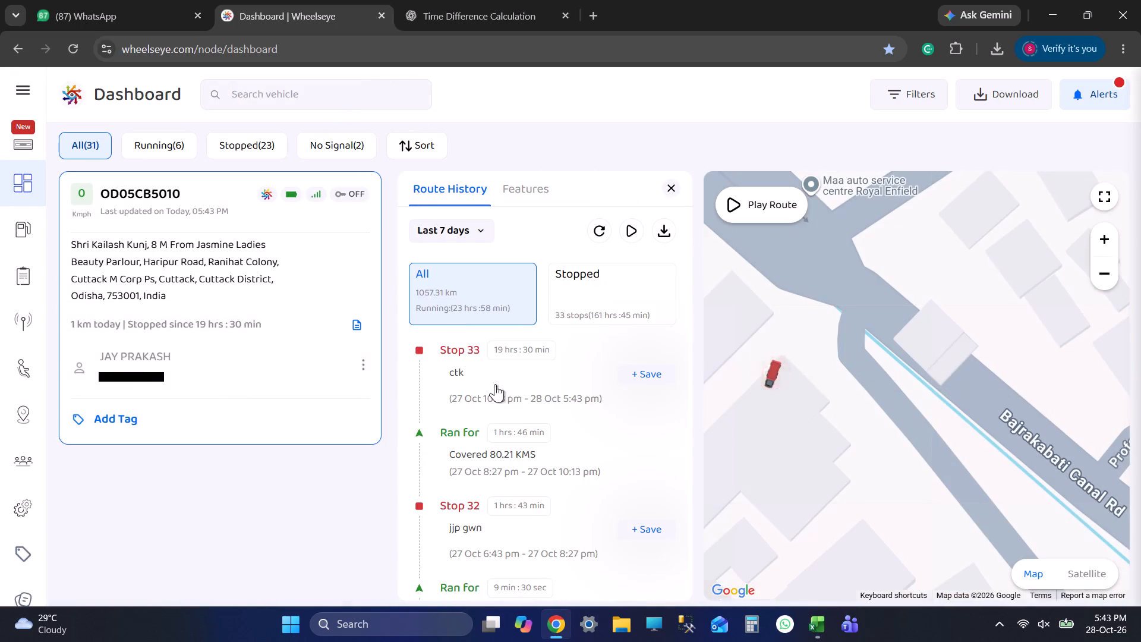
scroll(516, 425, down, 6)
scroll(533, 451, up, 1)
scroll(534, 453, down, 9)
scroll(584, 485, up, 1)
scroll(584, 485, down, 3)
scroll(584, 485, up, 1)
scroll(584, 485, down, 1)
scroll(584, 485, up, 1)
scroll(584, 486, down, 3)
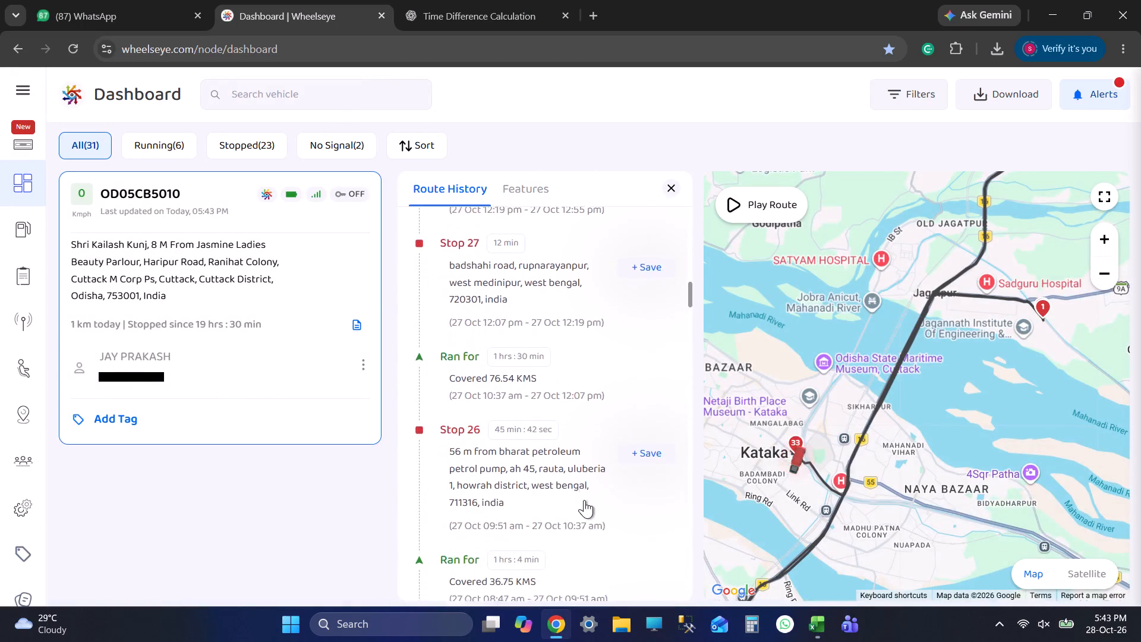
scroll(584, 500, down, 17)
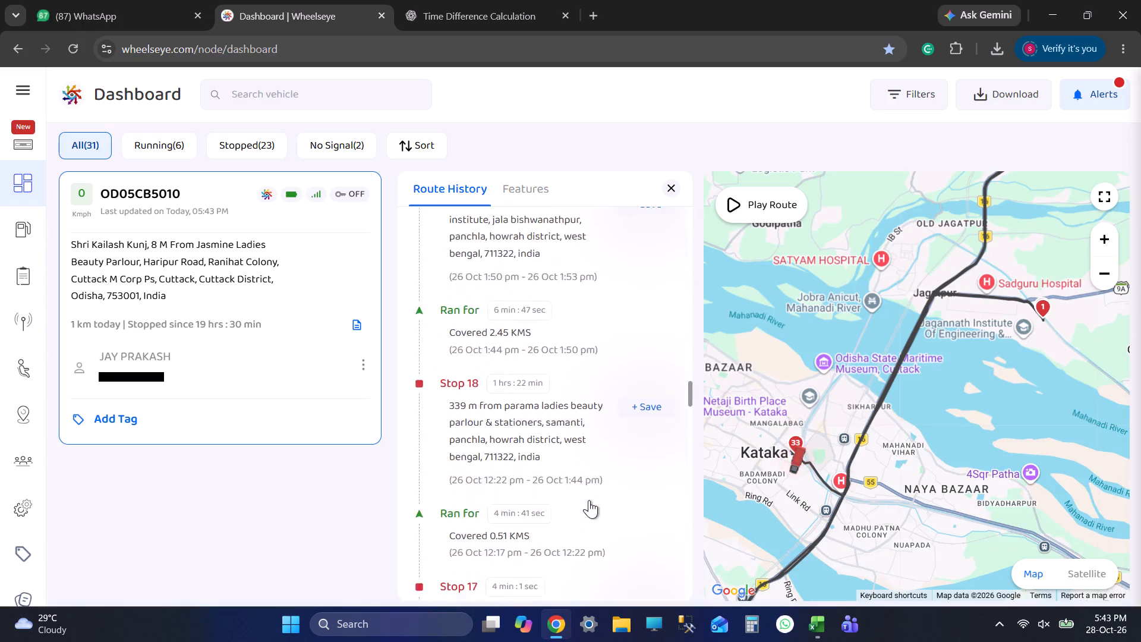
scroll(589, 500, down, 18)
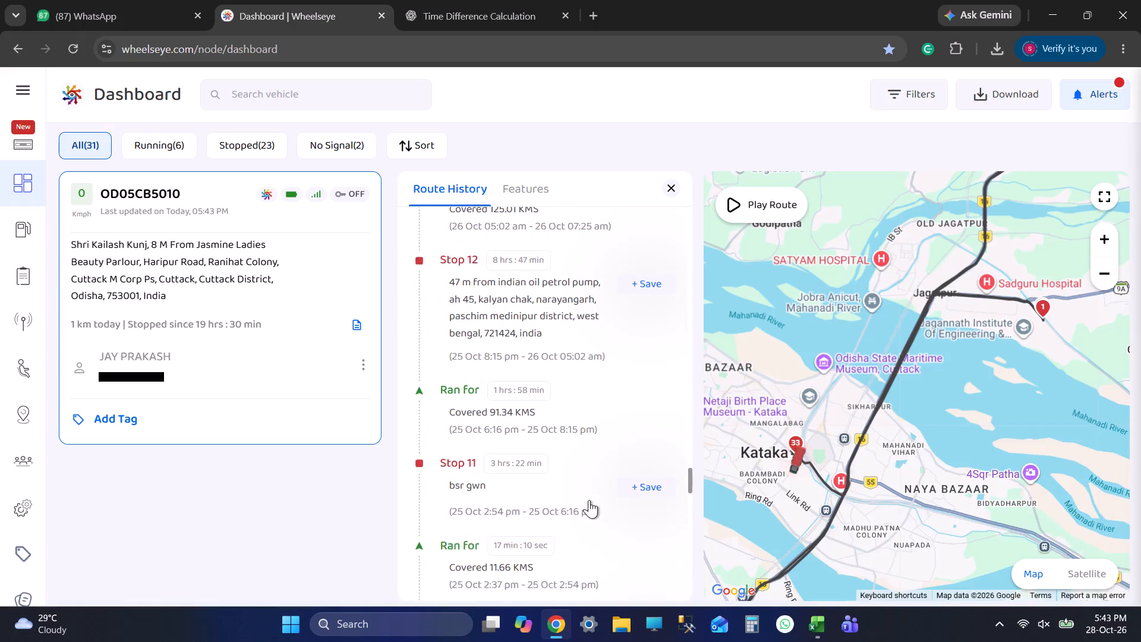
click(573, 450)
scroll(1079, 417, down, 4)
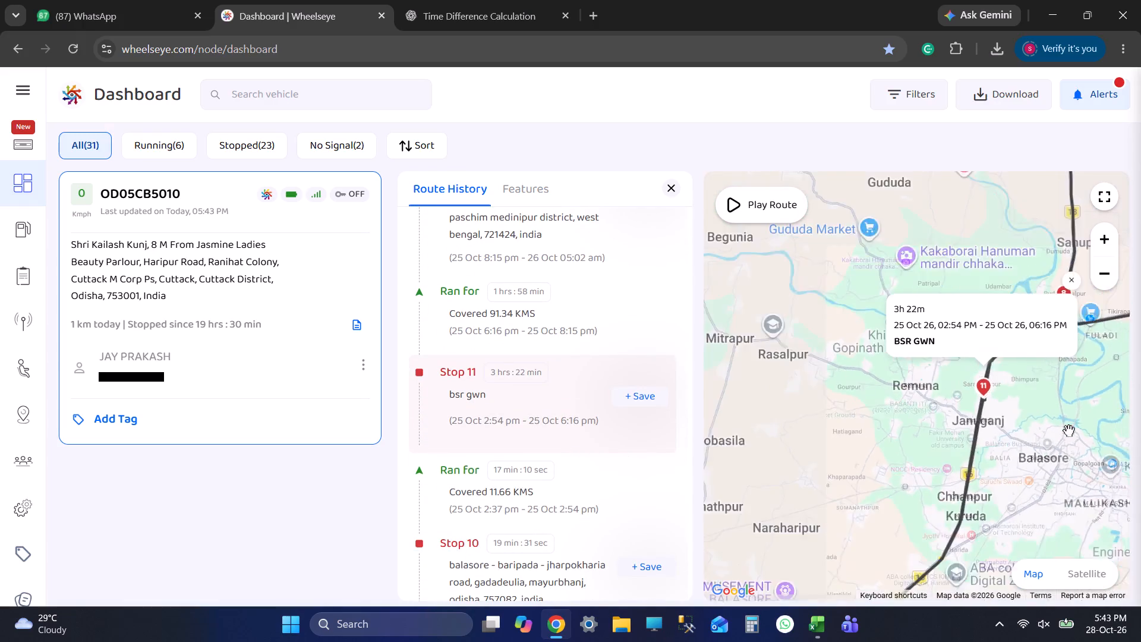
drag(1068, 430, 972, 503)
scroll(956, 515, down, 3)
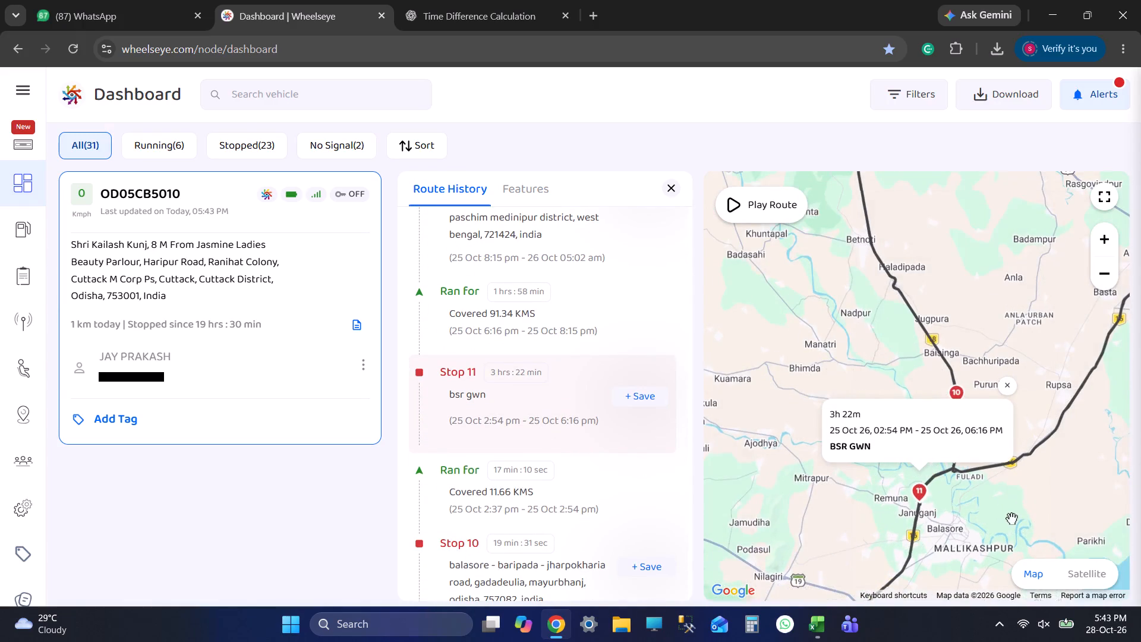
drag(1011, 518, 918, 547)
scroll(903, 534, down, 3)
drag(988, 517, 944, 500)
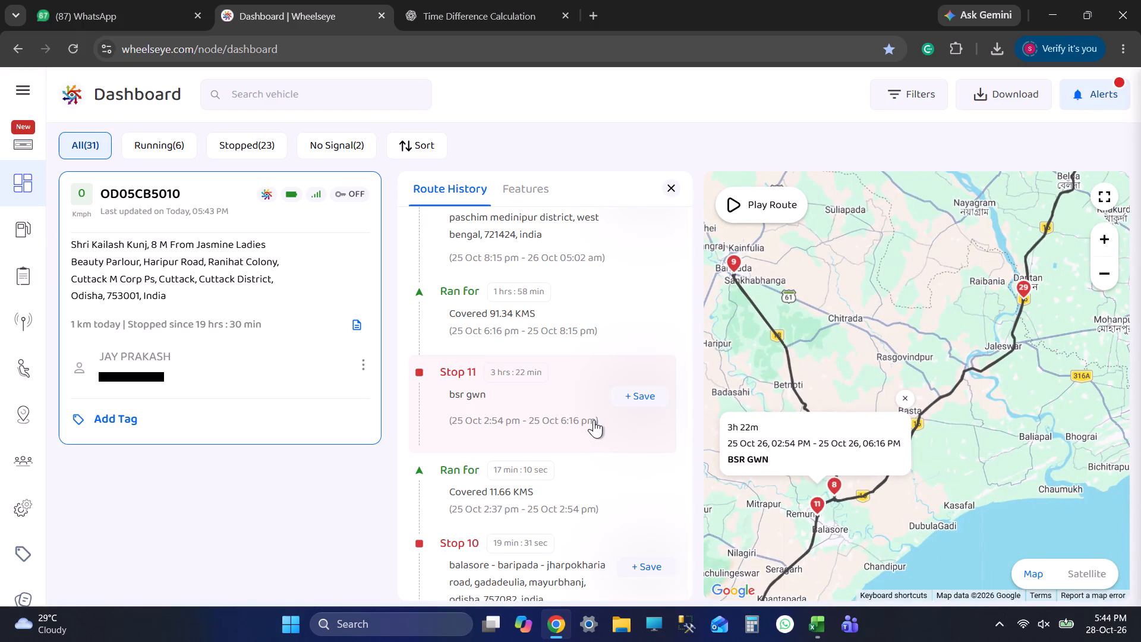
Examine the locations of Stops 12 to 14, from the evening of 25 October to the morning of 26 October, on the map.
scroll(550, 429, up, 3)
click(550, 429)
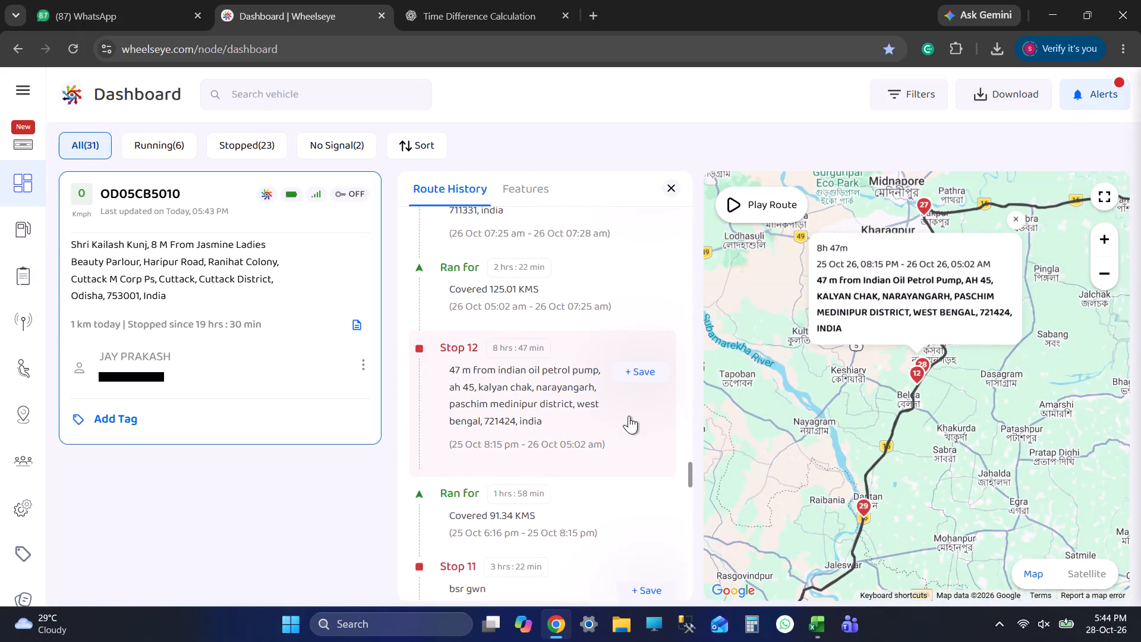
scroll(633, 414, up, 1)
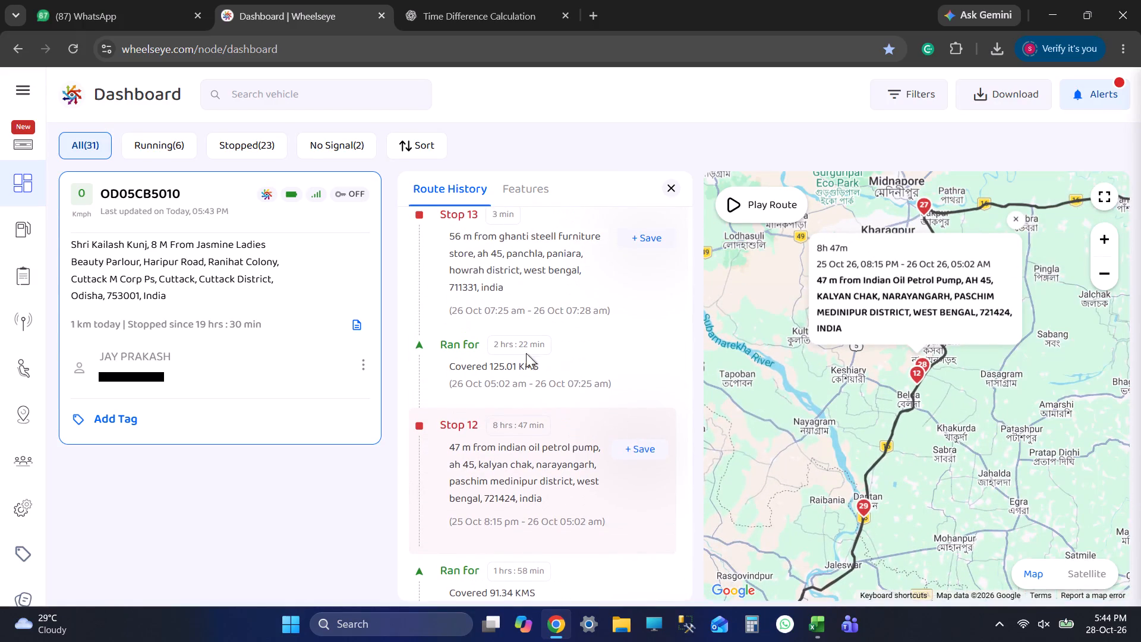
scroll(526, 353, up, 2)
click(526, 353)
click(548, 395)
scroll(548, 395, up, 3)
click(548, 395)
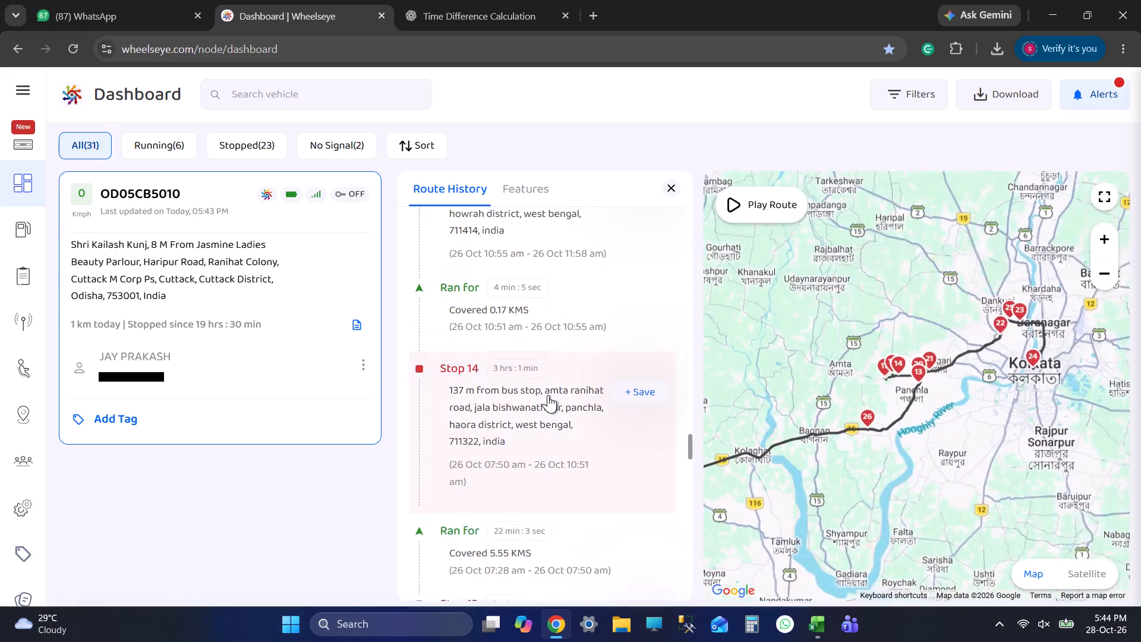
scroll(973, 375, up, 3)
scroll(906, 407, up, 5)
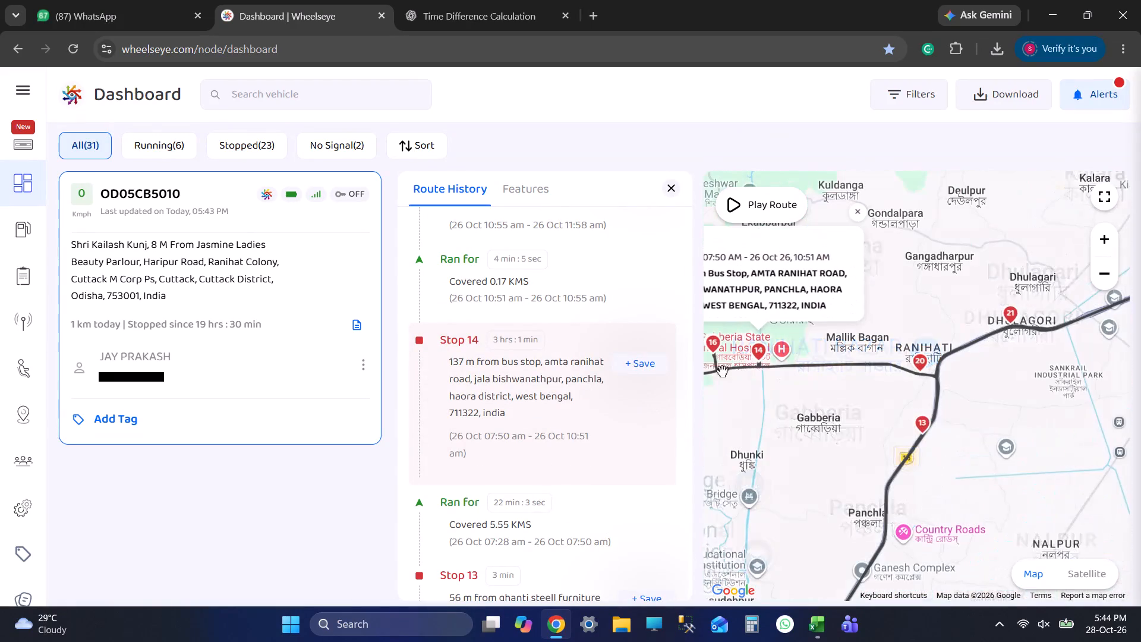
Examine the 26 October Stops 15, 16, 17 and 18 one by one on the route map.
scroll(525, 425, up, 3)
click(525, 425)
scroll(525, 425, up, 3)
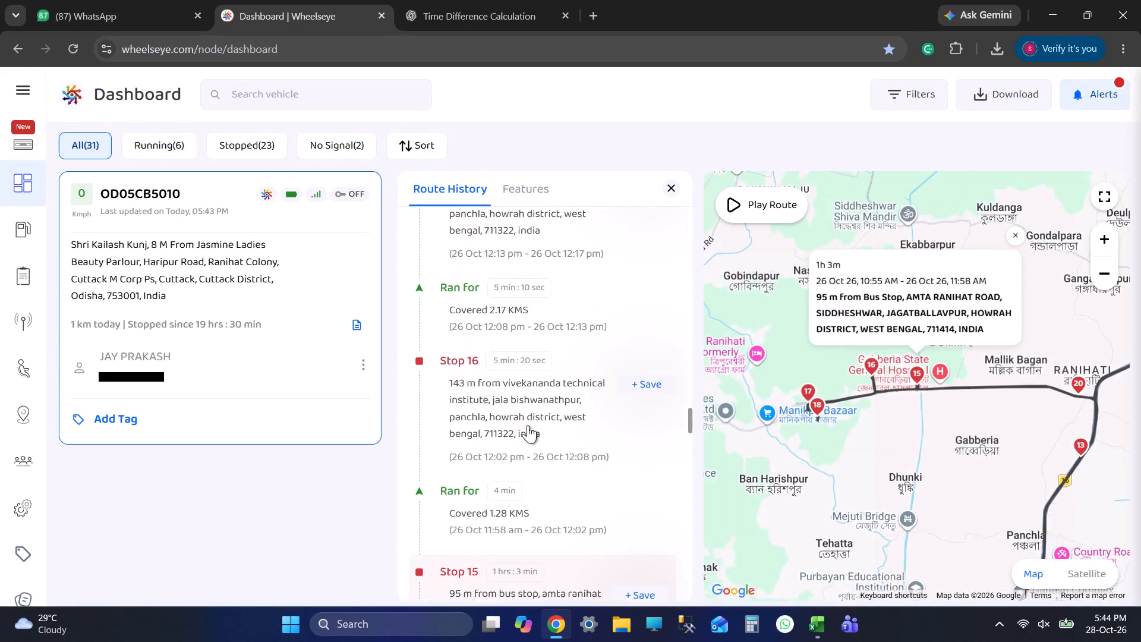
click(528, 425)
scroll(561, 443, up, 3)
click(558, 396)
scroll(575, 410, up, 3)
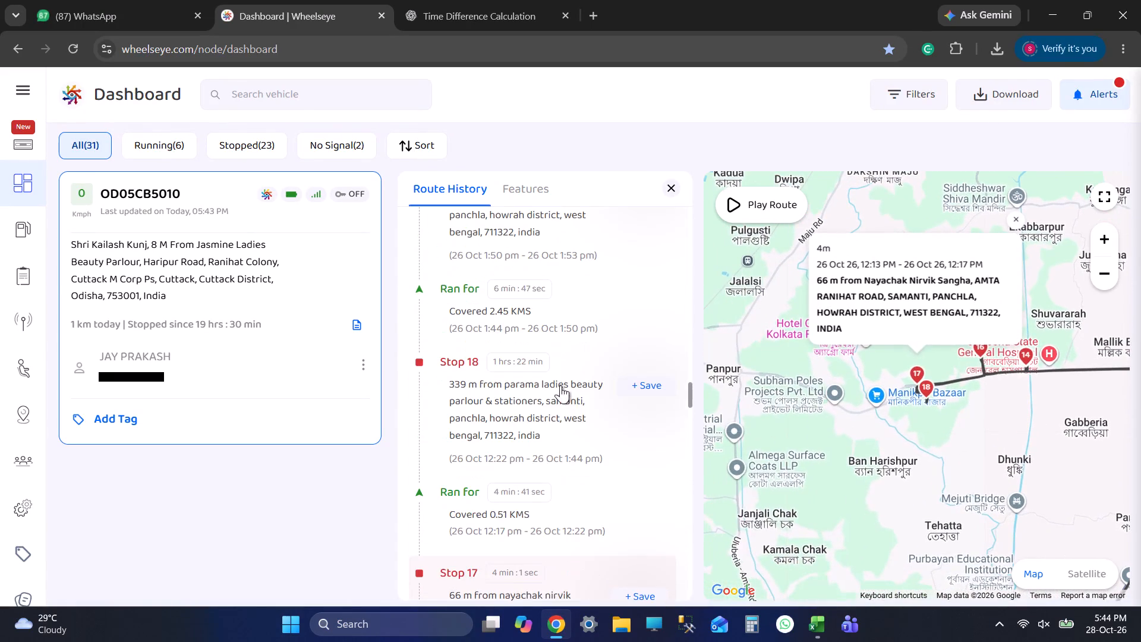
click(558, 371)
scroll(584, 449, up, 4)
scroll(569, 470, down, 2)
scroll(569, 470, up, 1)
scroll(569, 470, down, 6)
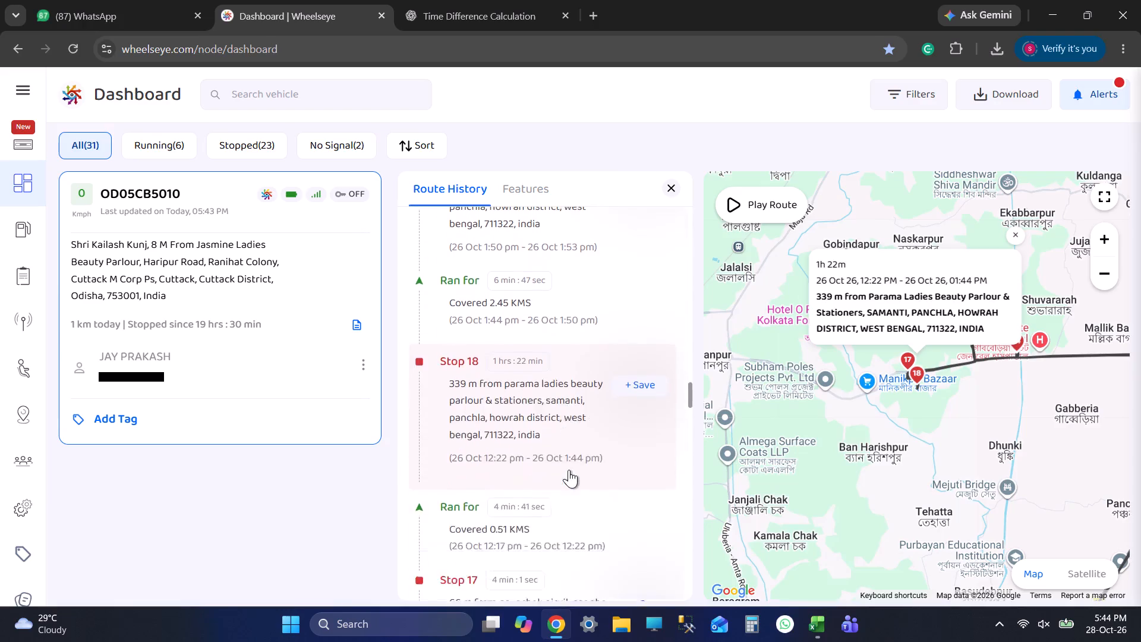
Recheck the stops in reverse order on the map, from Stop 16 back to Stop 12.
scroll(569, 470, down, 3)
click(578, 351)
scroll(589, 402, down, 3)
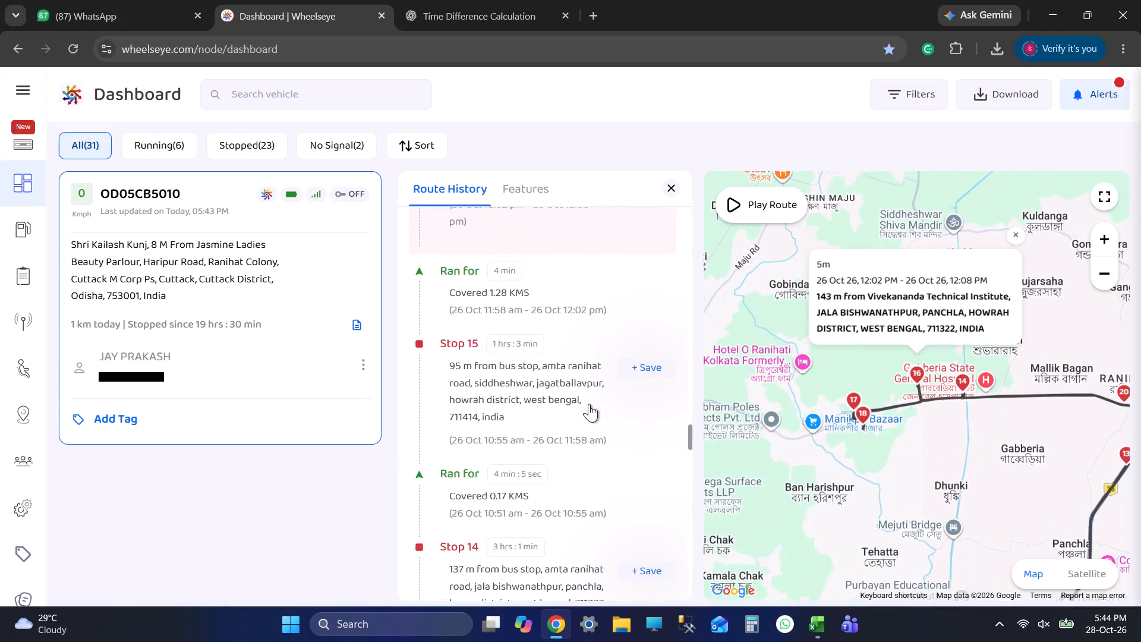
click(589, 404)
scroll(590, 405, down, 3)
click(590, 402)
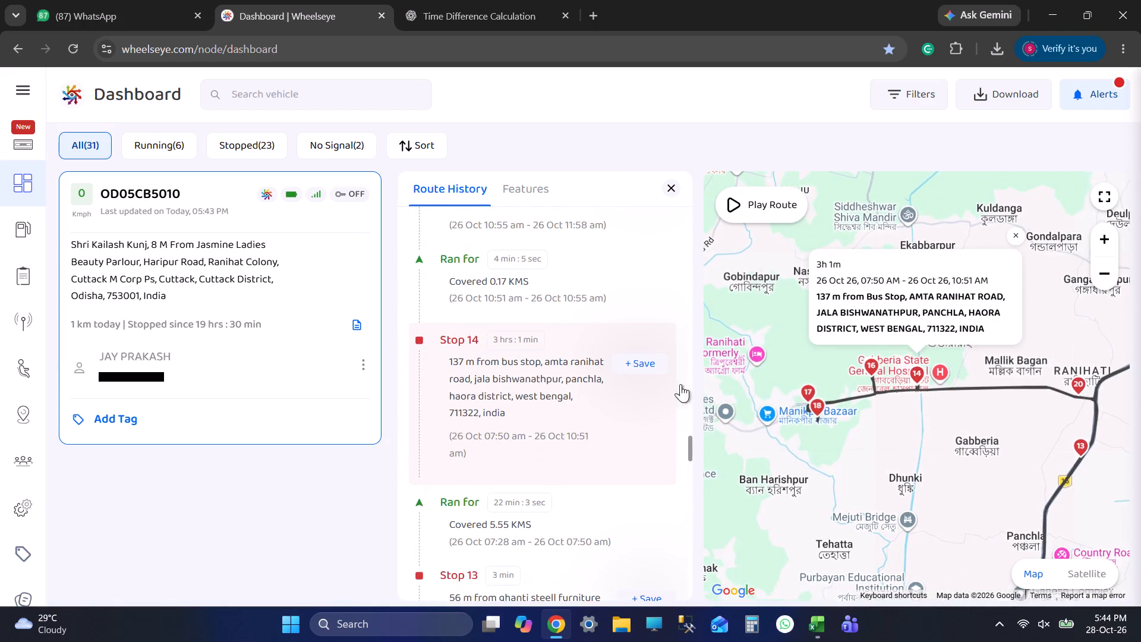
scroll(976, 361, up, 4)
scroll(552, 430, down, 2)
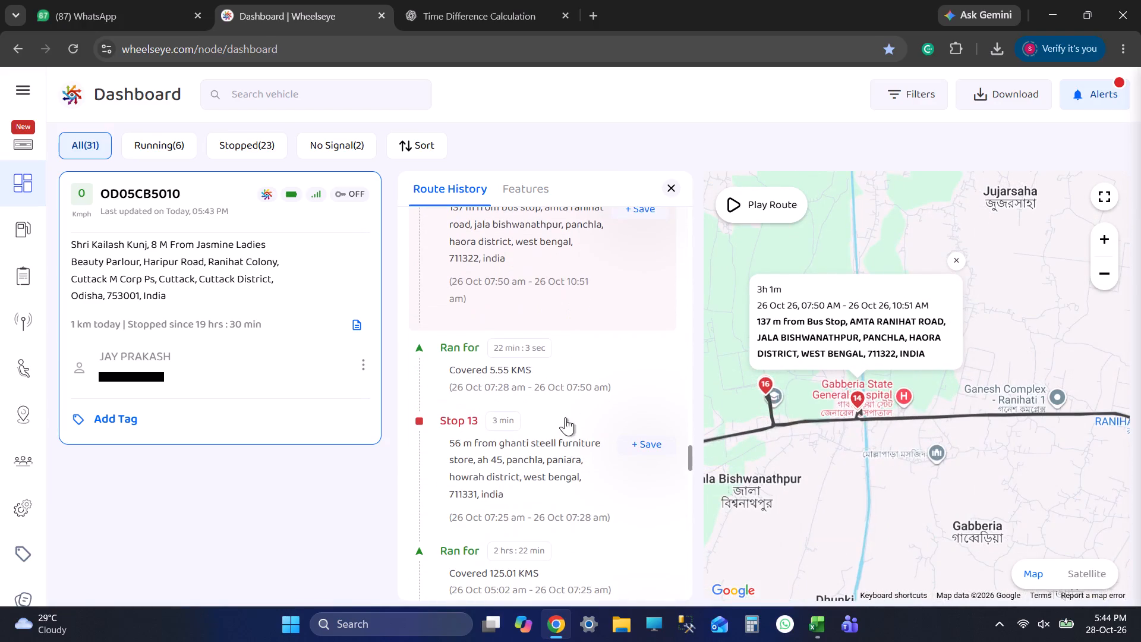
click(564, 445)
scroll(564, 445, up, 2)
scroll(580, 435, down, 2)
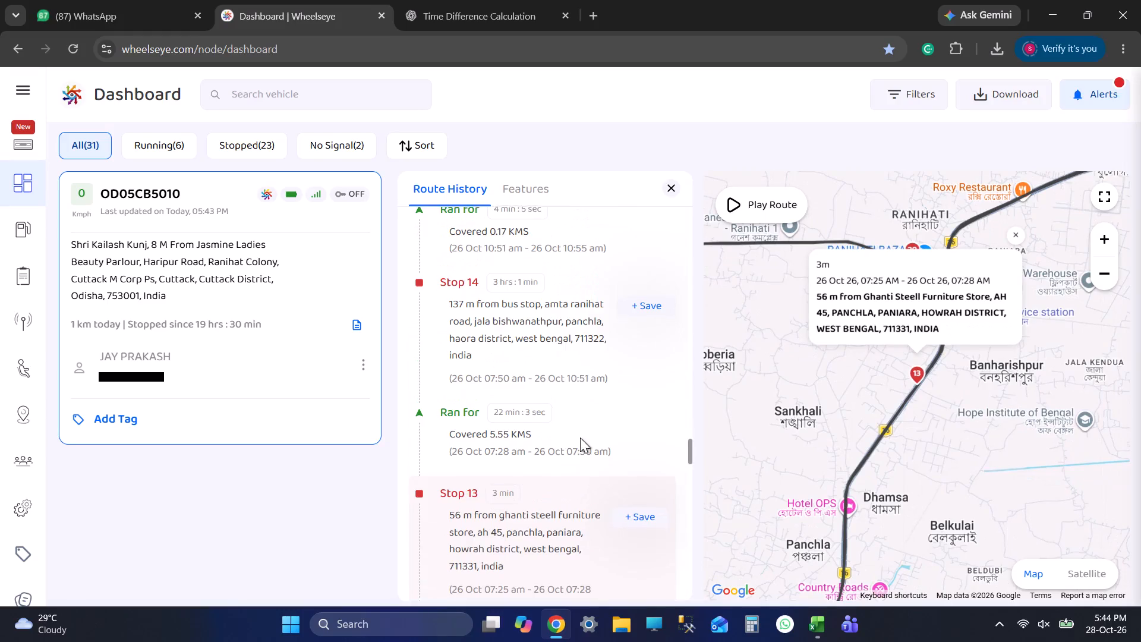
scroll(580, 438, down, 2)
click(559, 444)
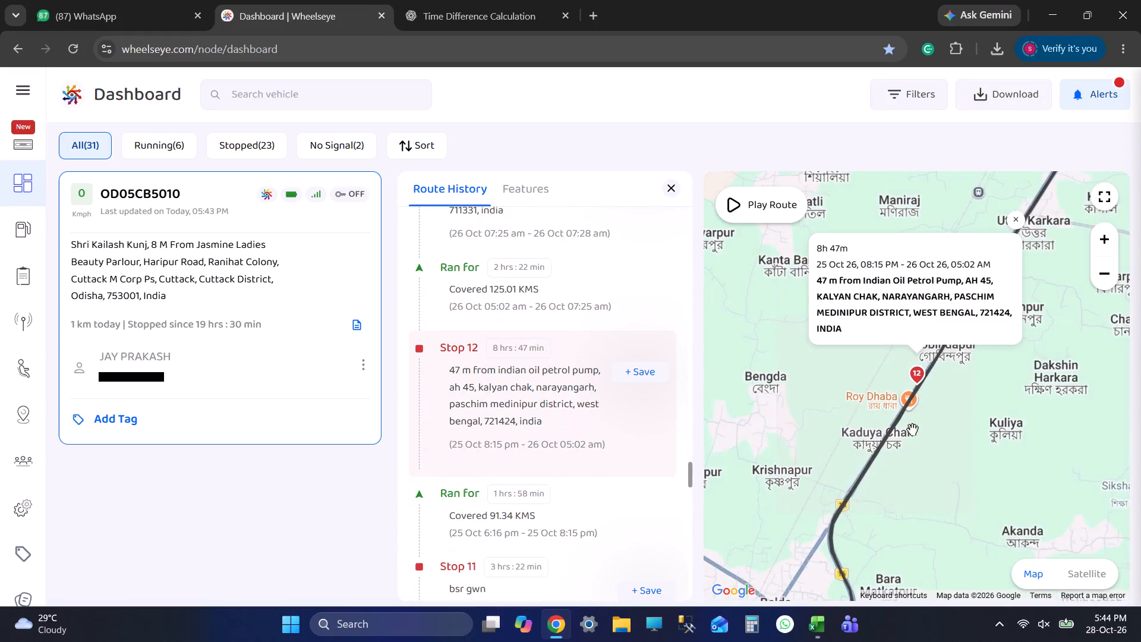
scroll(919, 439, down, 9)
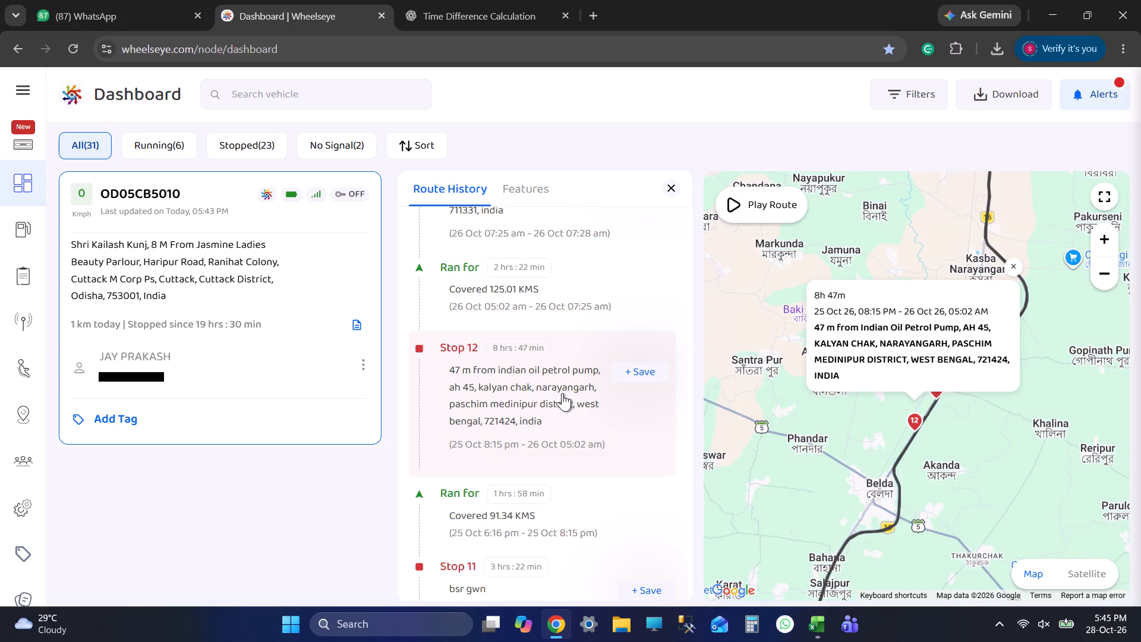
key(alt+Tab)
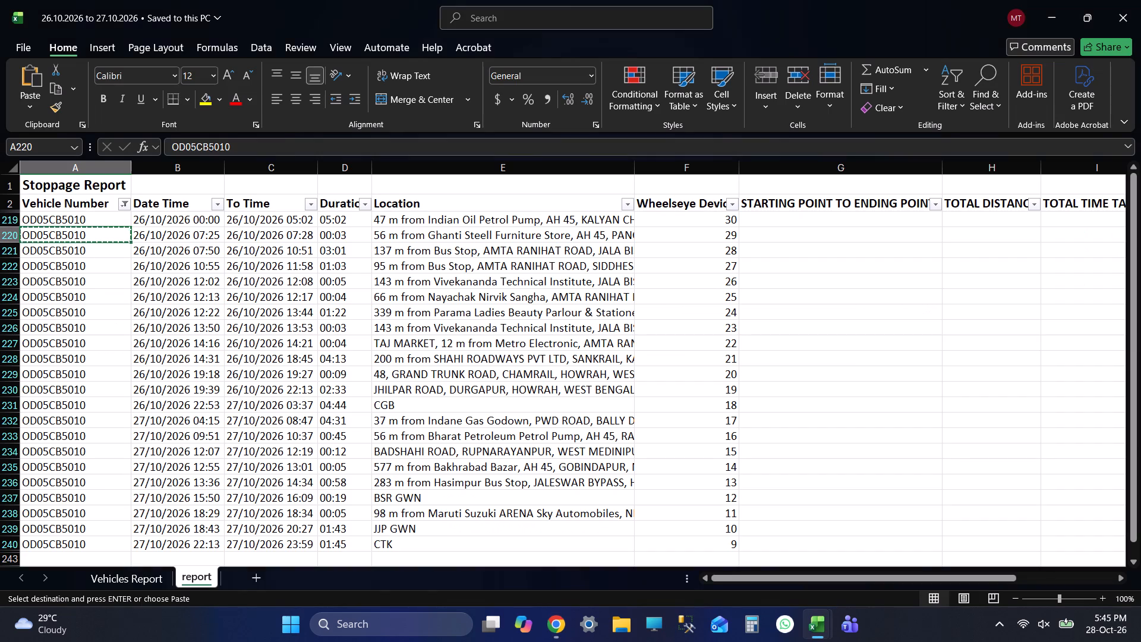
key(alt+Tab)
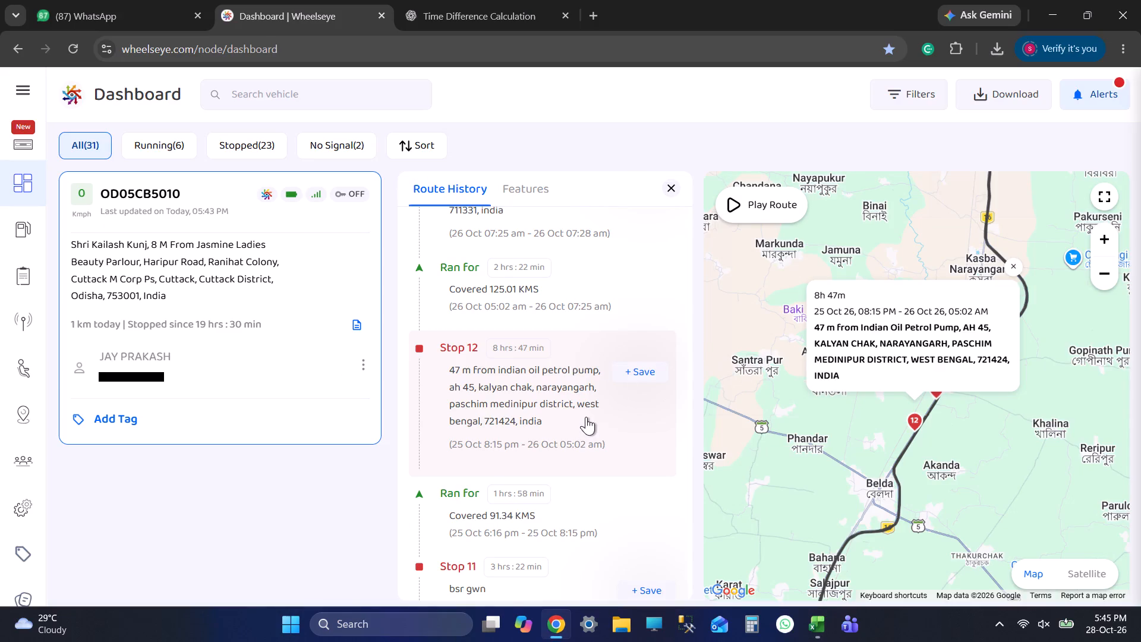
scroll(586, 409, up, 2)
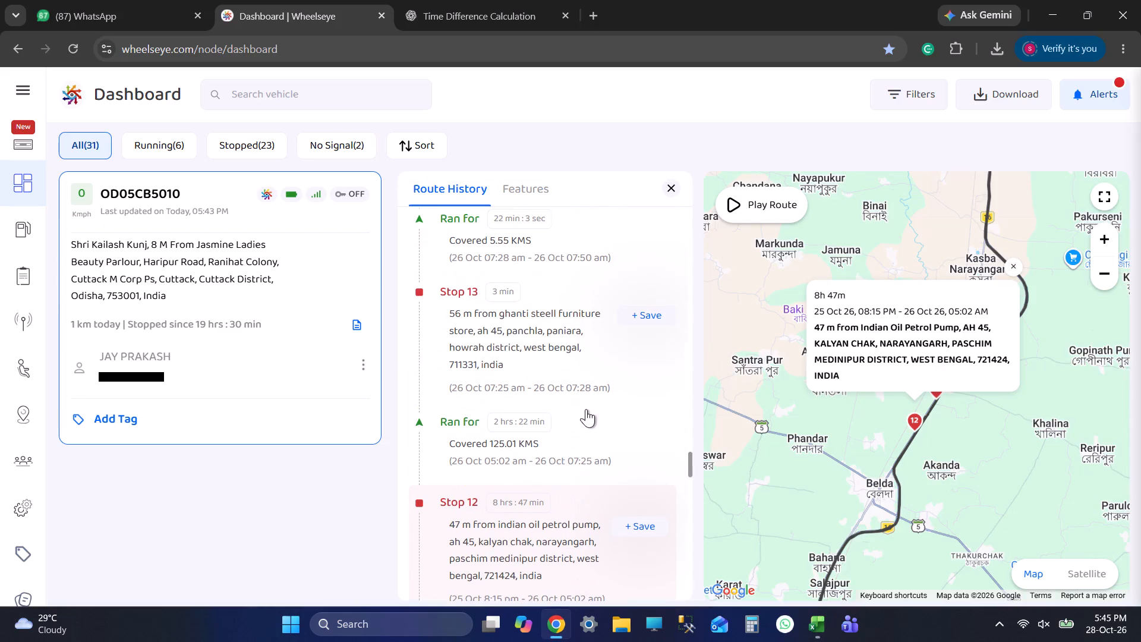
key(alt+Tab)
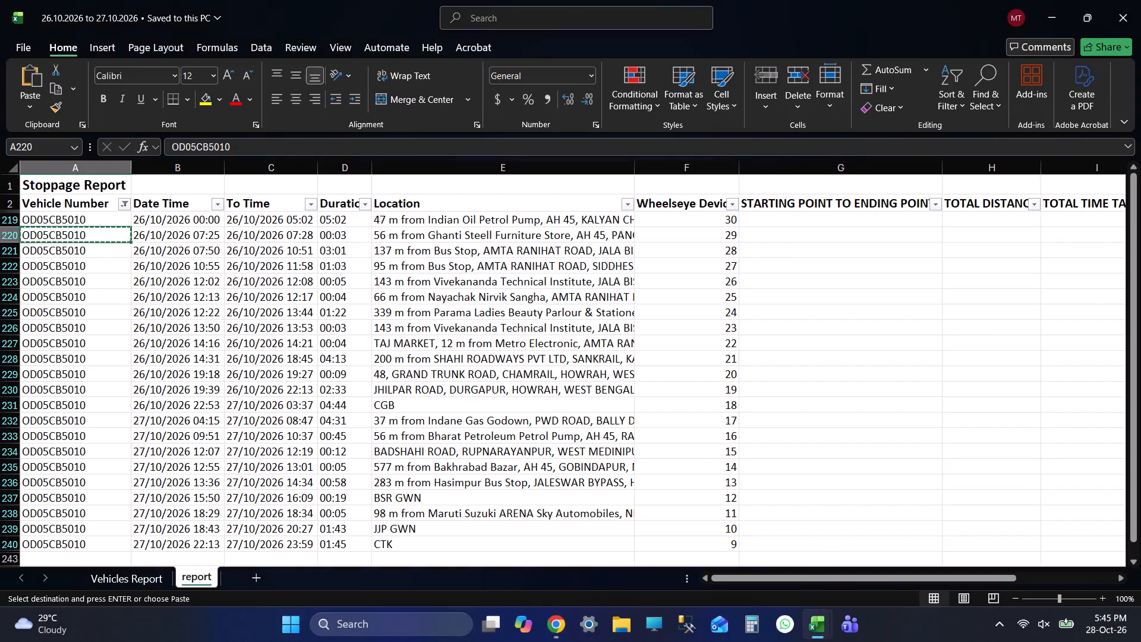
key(alt+Tab)
click(605, 339)
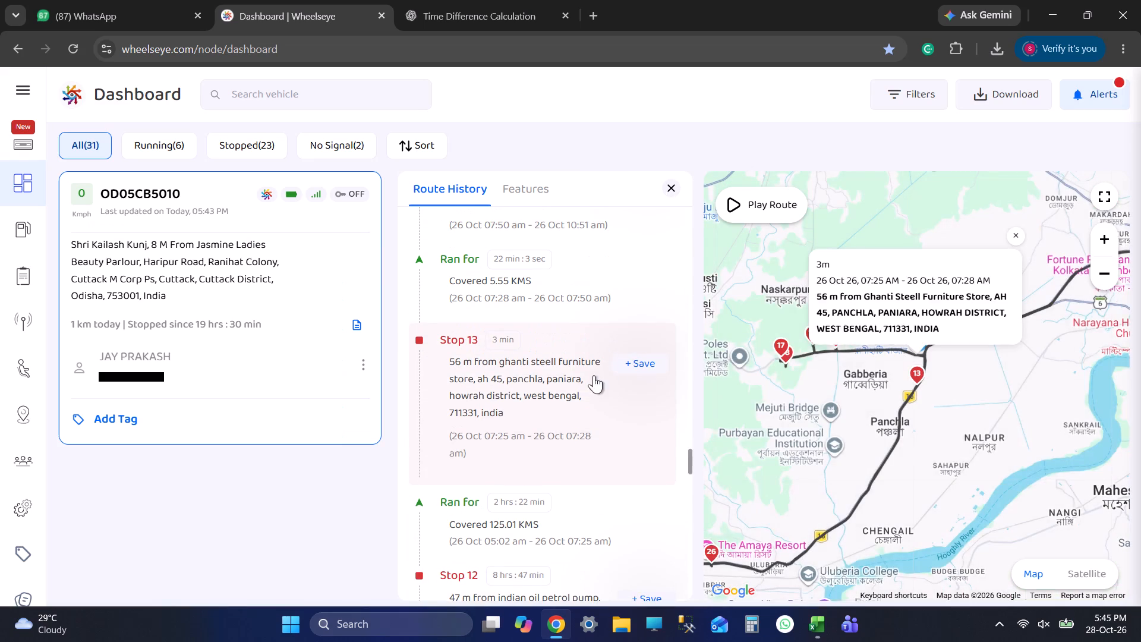
scroll(592, 387, down, 4)
click(550, 312)
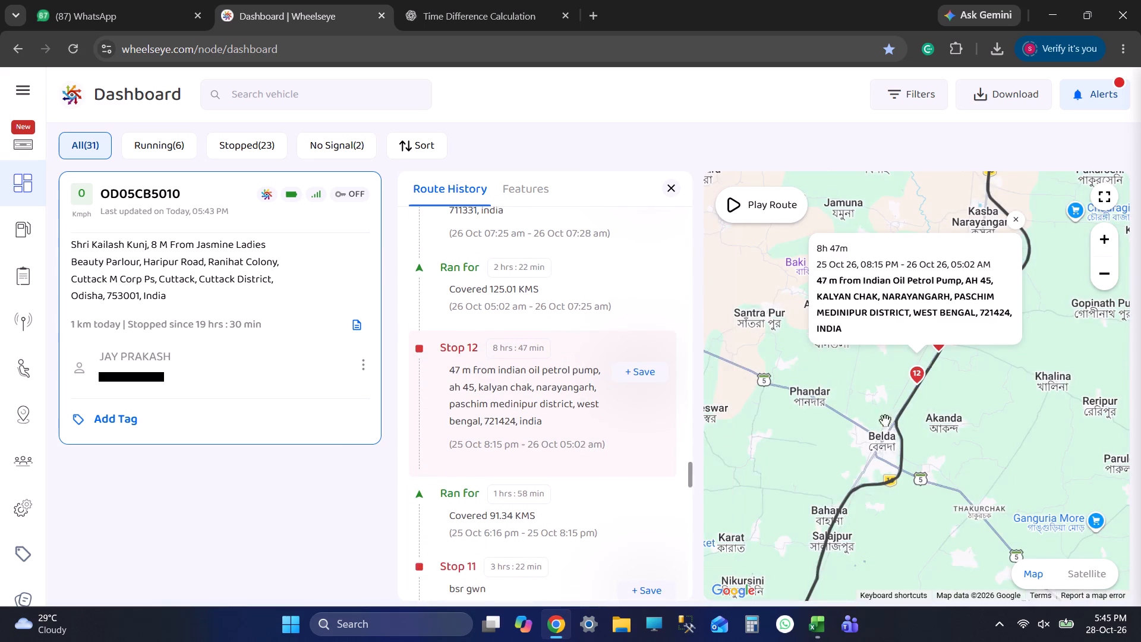
scroll(569, 459, up, 4)
click(565, 427)
click(515, 292)
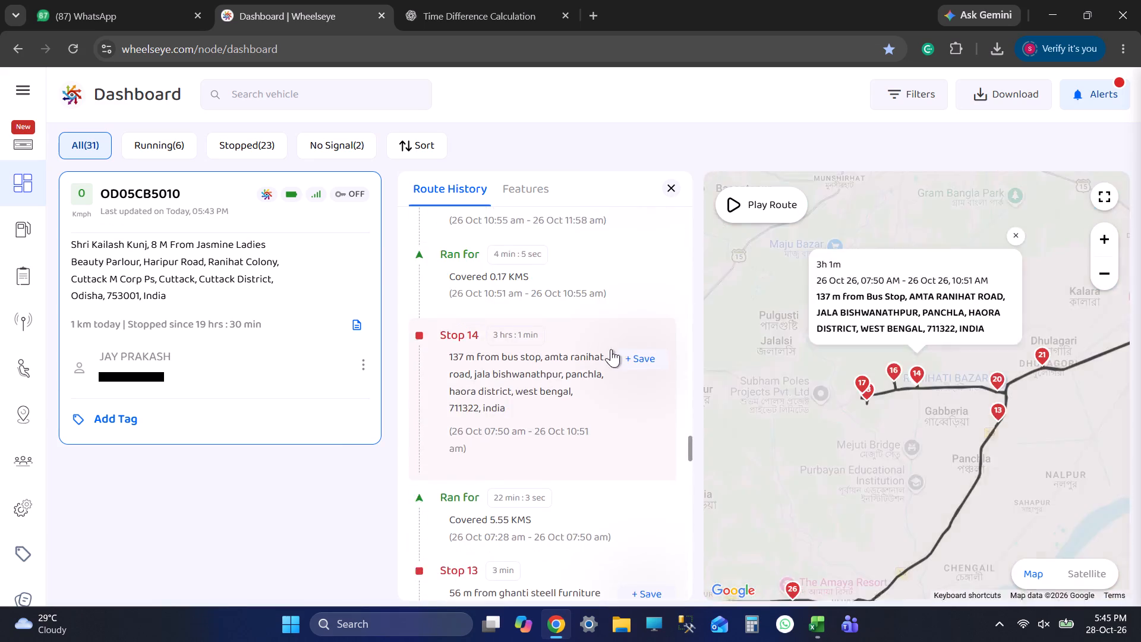
key(alt+Tab)
click(336, 250)
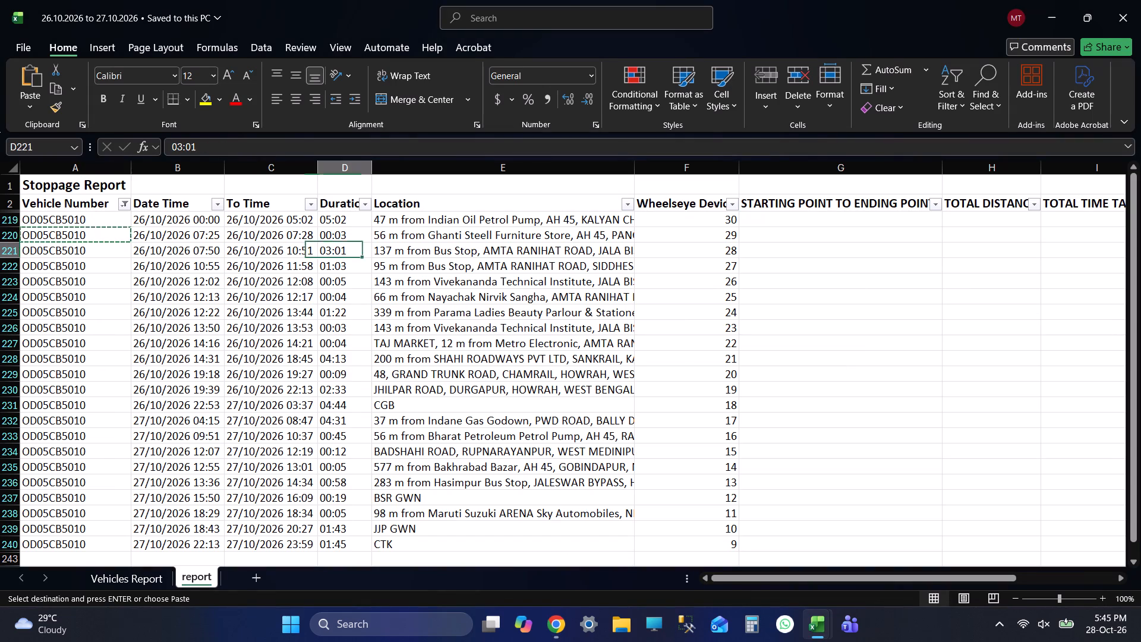
key(Tab)
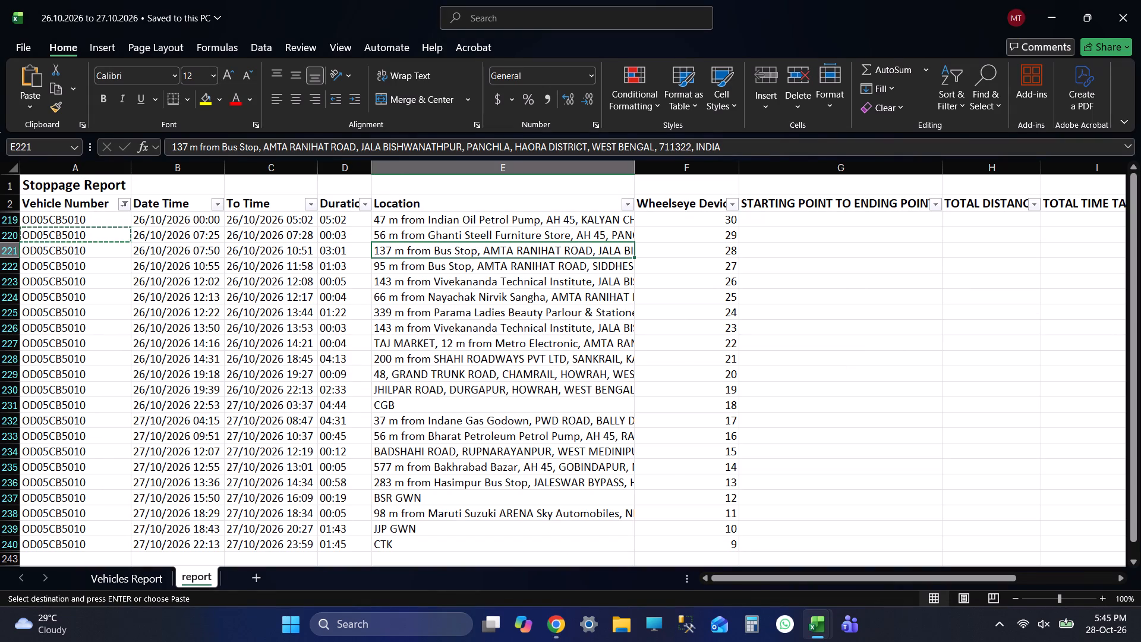
text(dhulagori party)
key(Tab)
key(shift+Tab)
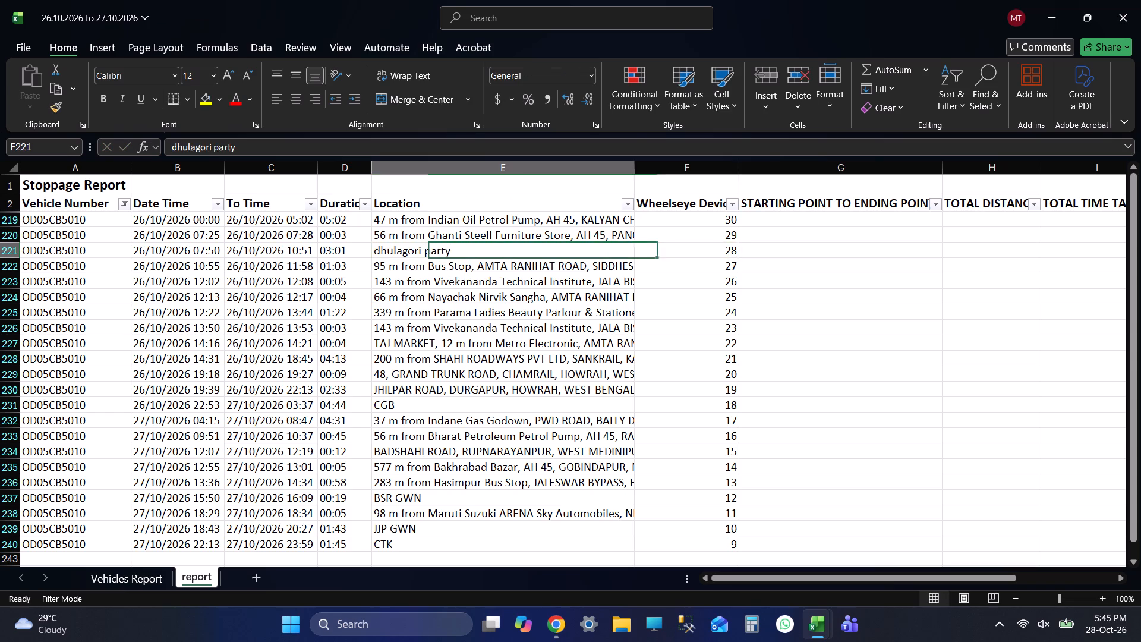
key(Tab)
key(Tab)
key(ctrl+s)
key(ctrl+s)
key(ctrl+s)
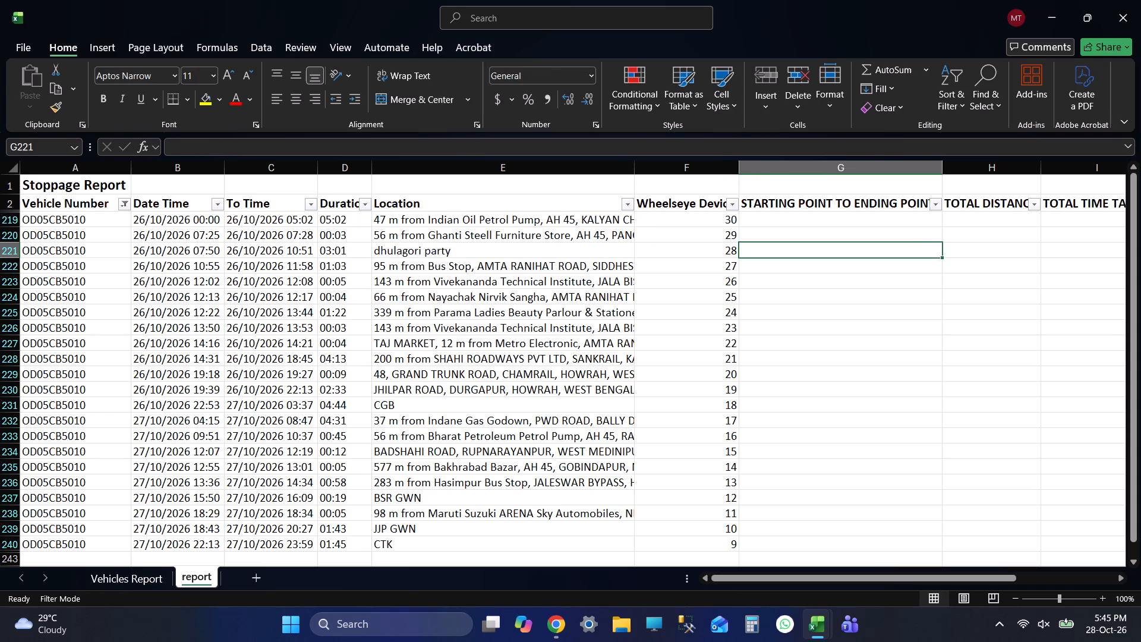
key(ctrl+s)
key(ctrl+s)
key(ctrl+s)
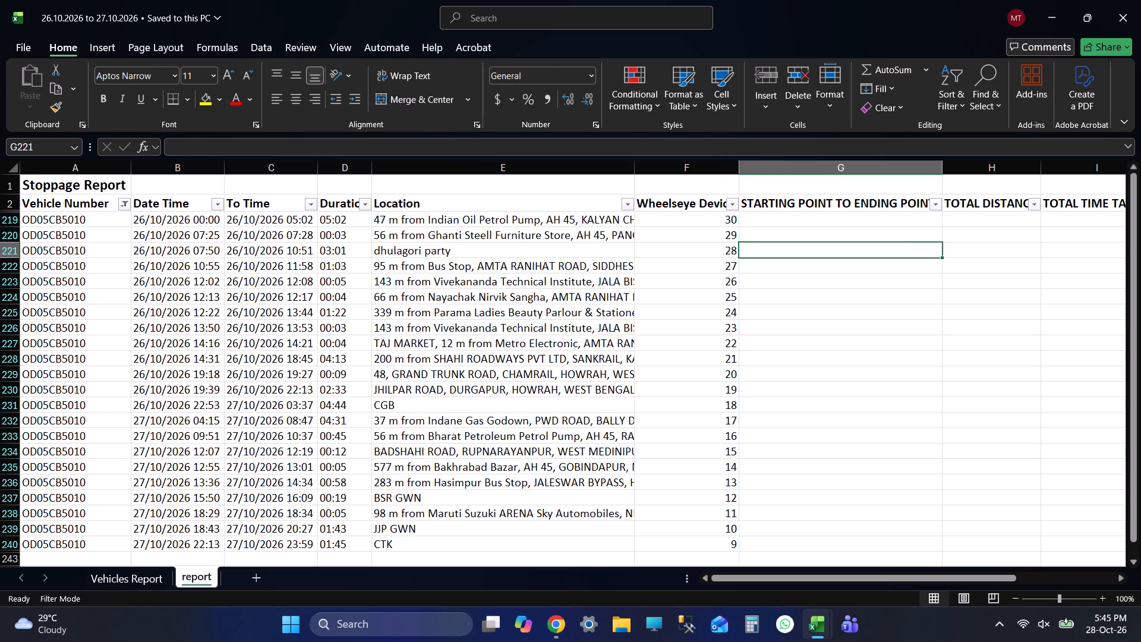
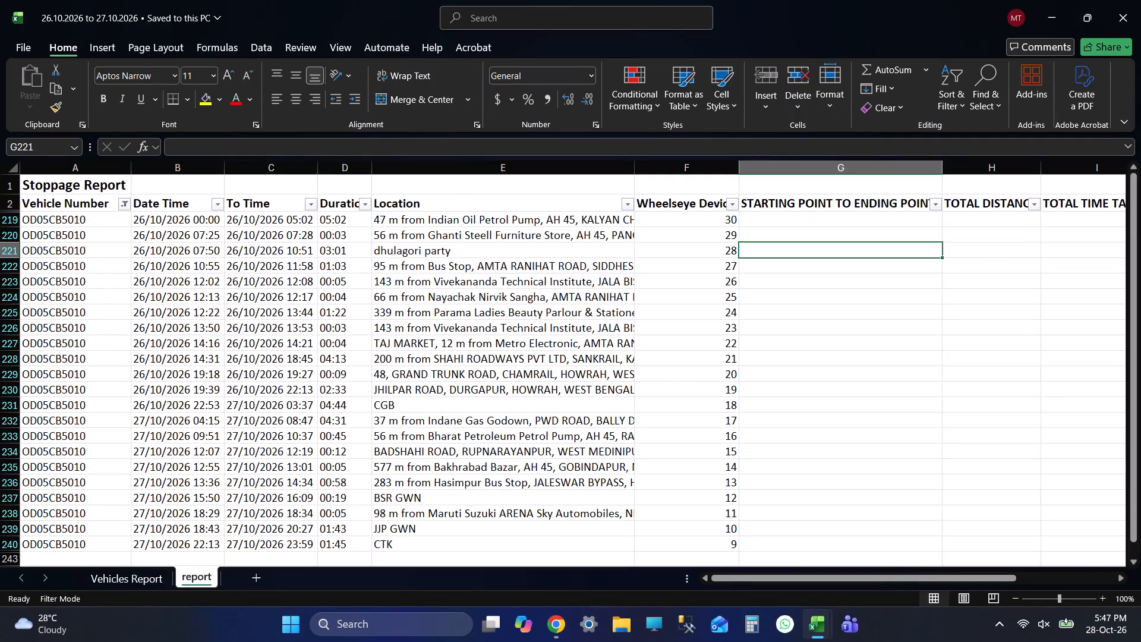
click(473, 257)
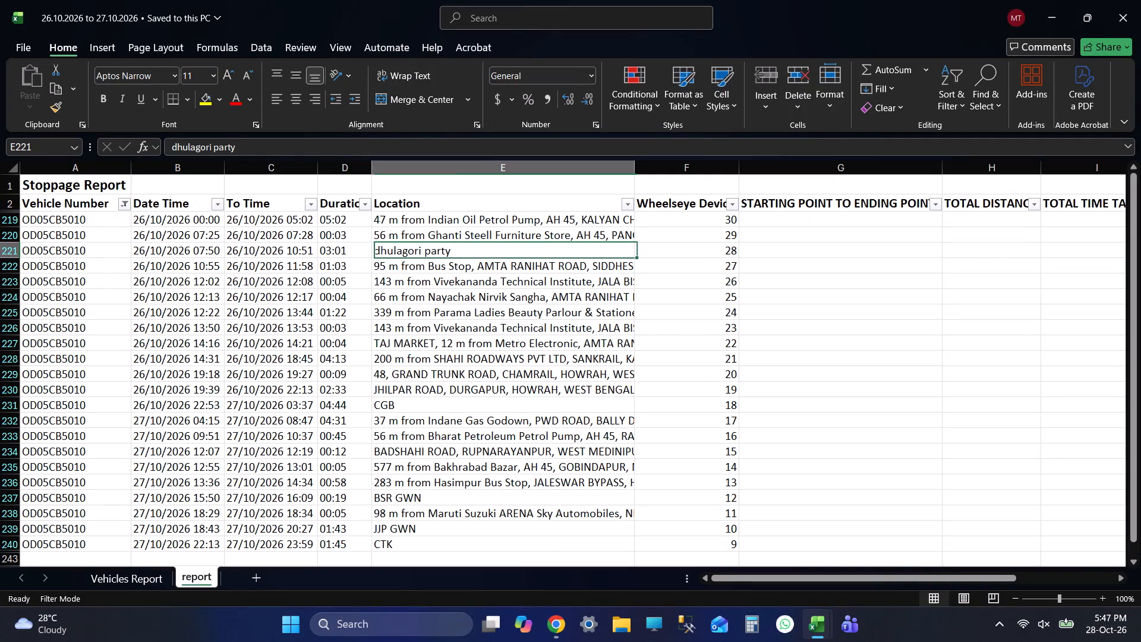
key(ctrl+s)
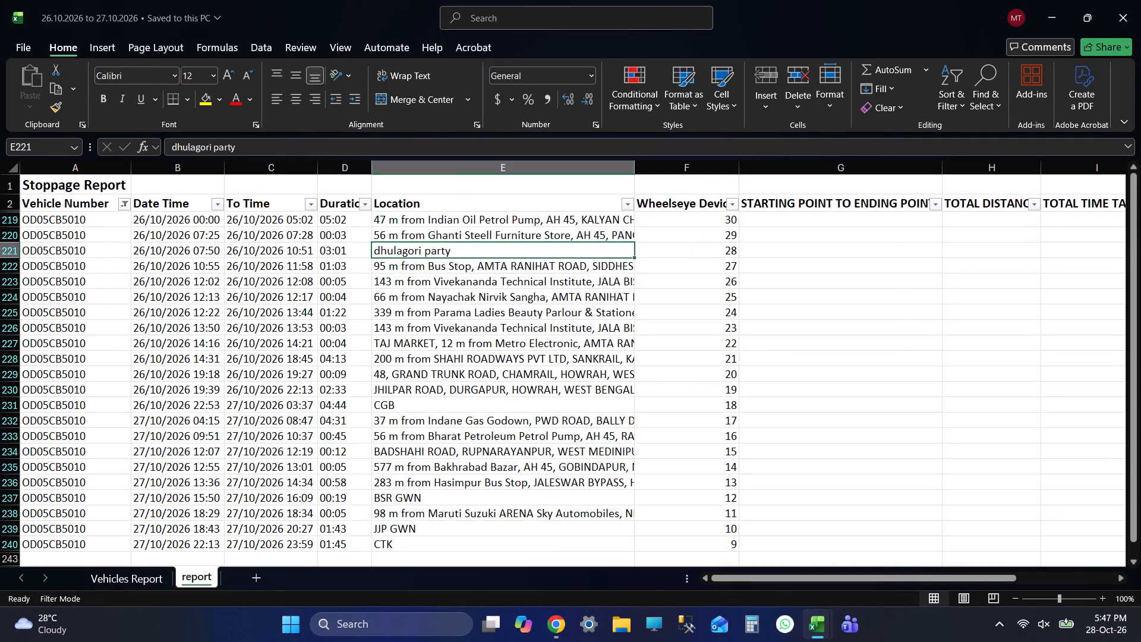
key(Tab)
key(Tab)
text(bsr)
key(space)
key(BackSpace)
key(BackSpace)
key(BackSpace)
key(BackSpace)
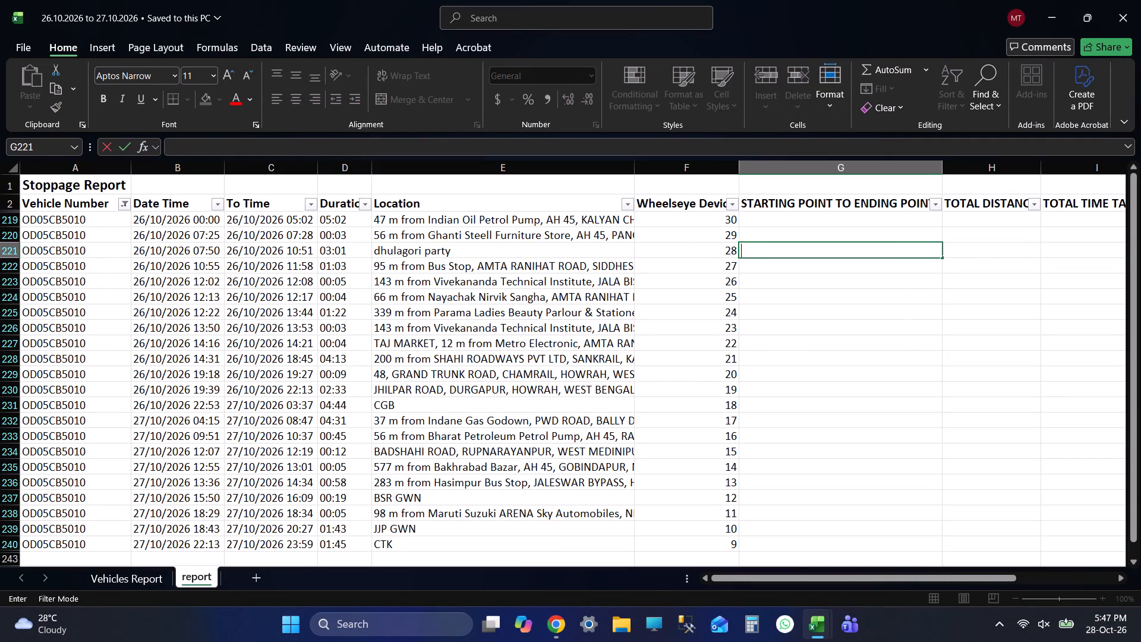
key(BackSpace)
text(BSR TO DHULAGORI)
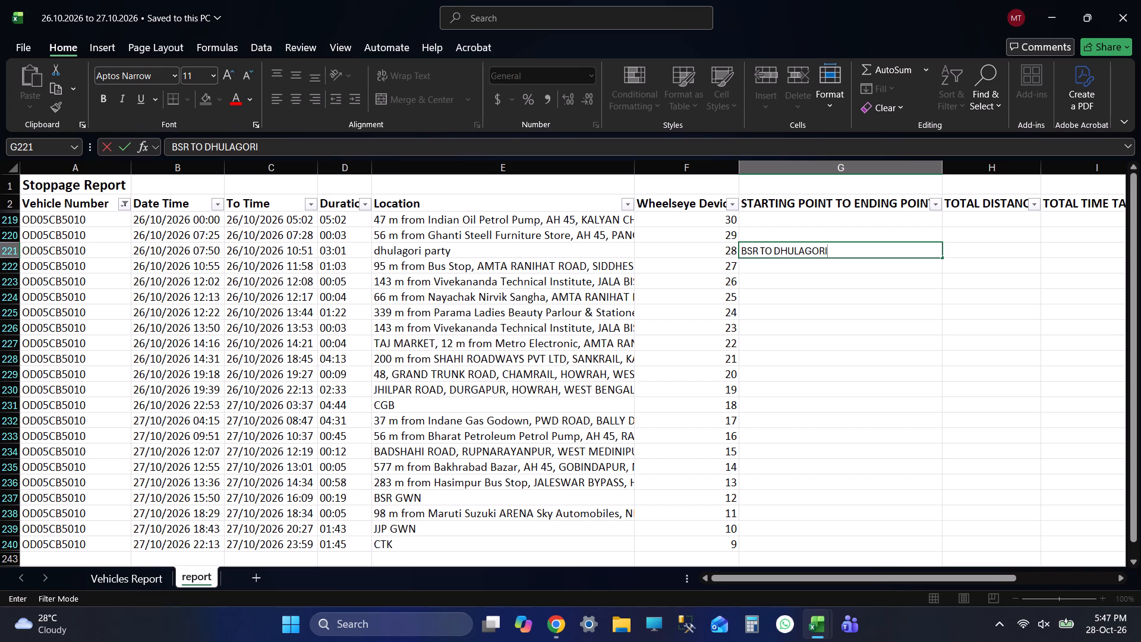
key(space)
key(Tab)
key(shift+Tab)
key(Tab)
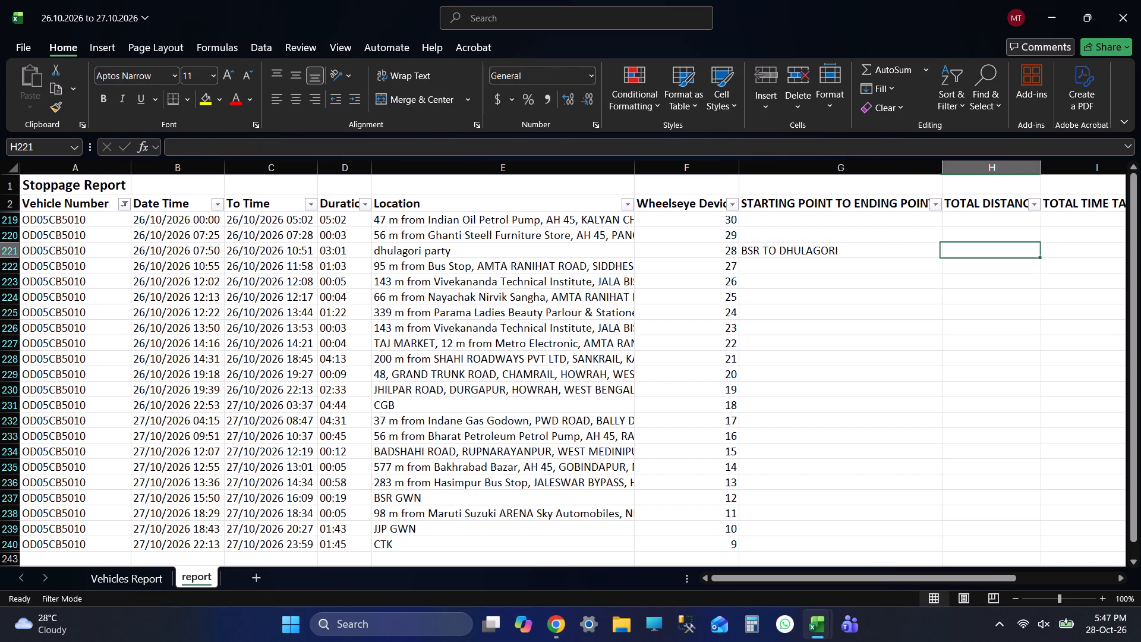
key(ctrl+s)
key(alt+Tab)
key(alt+Tab)
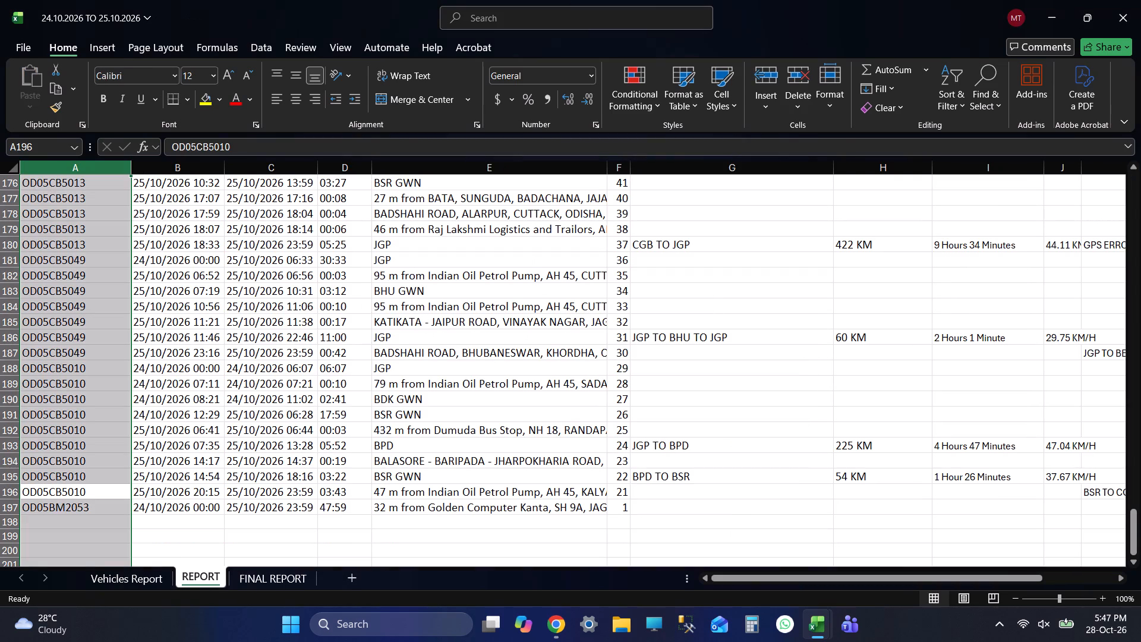
click(419, 477)
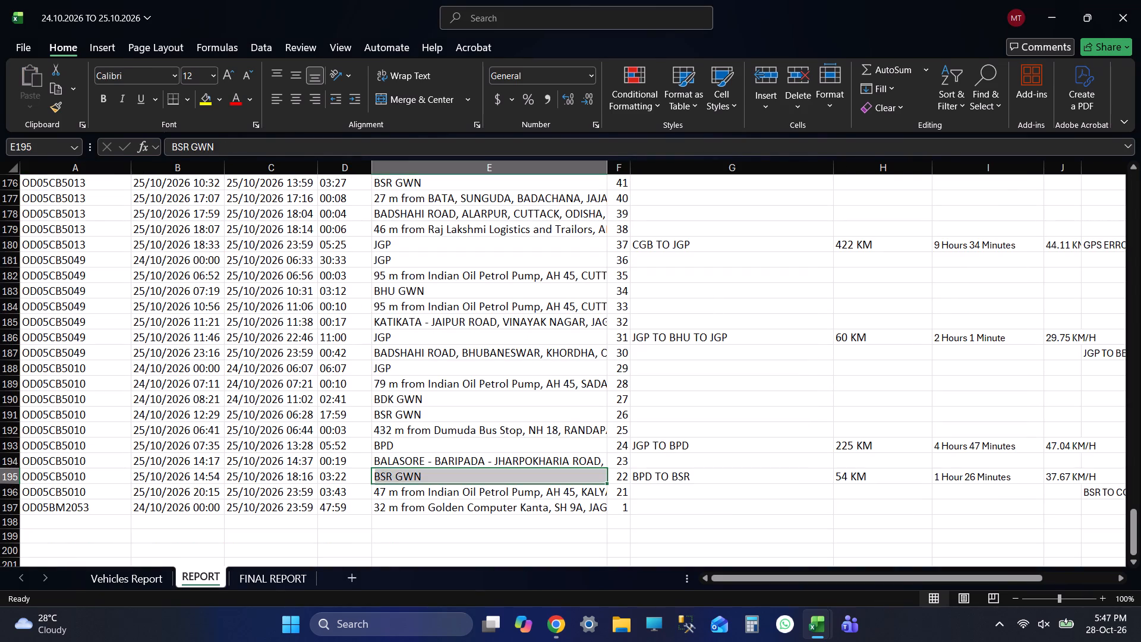
key(shift+Tab)
key(shift+Tab)
key(alt+Tab)
key(alt+Tab)
key(alt+Tab)
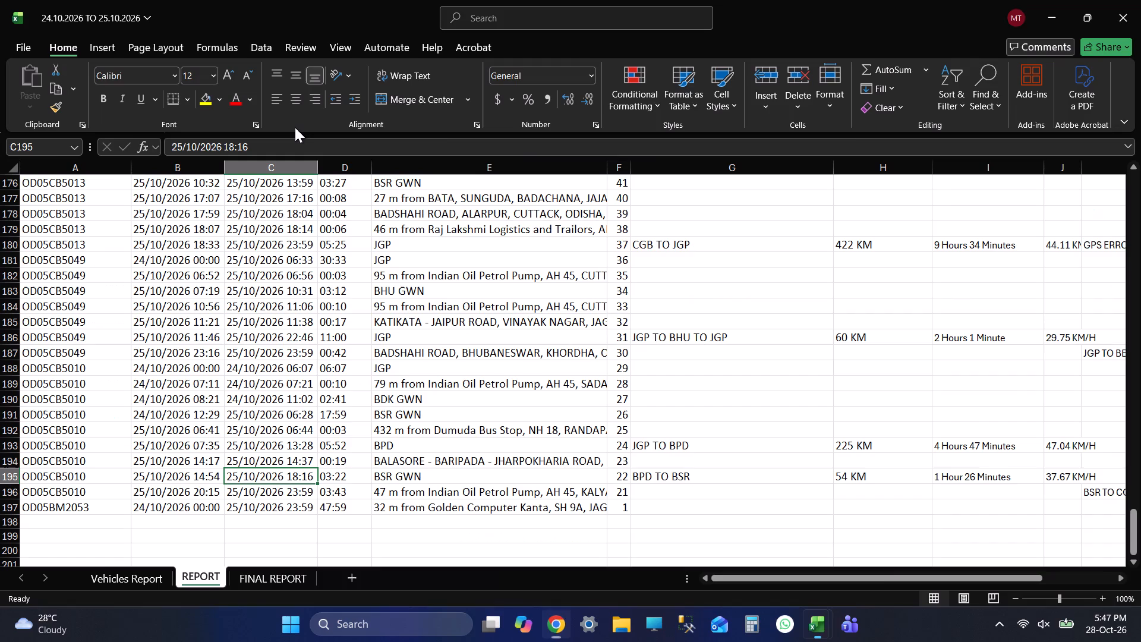
key(alt+Tab)
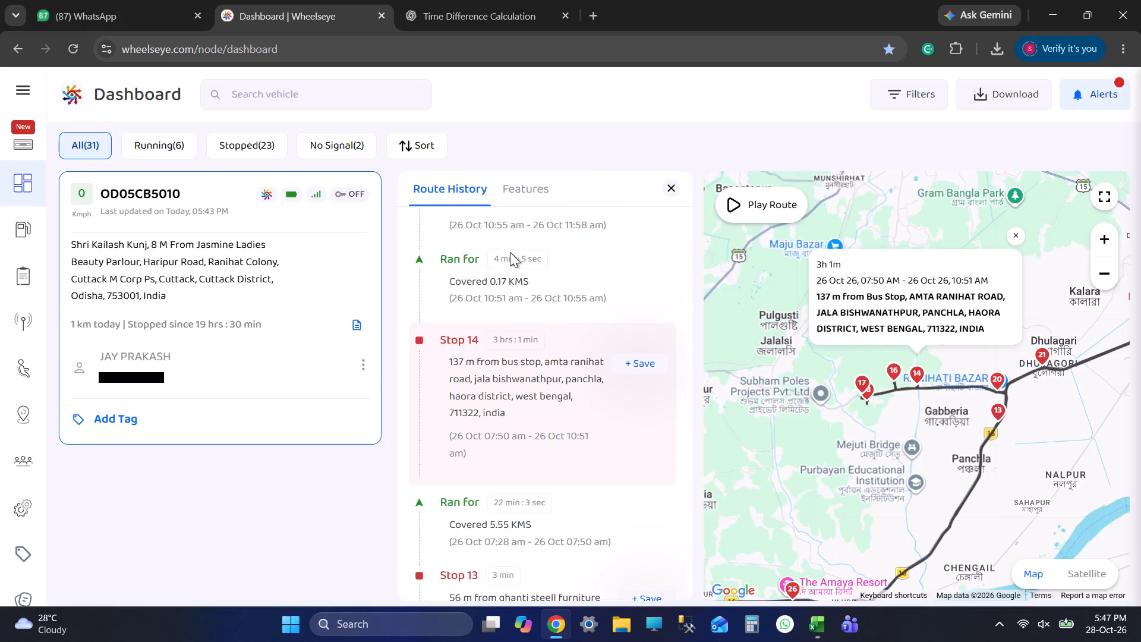
scroll(560, 263, up, 1)
scroll(563, 265, down, 1)
scroll(563, 265, up, 7)
drag(691, 417, 658, 195)
click(452, 232)
click(471, 375)
key(alt+Tab)
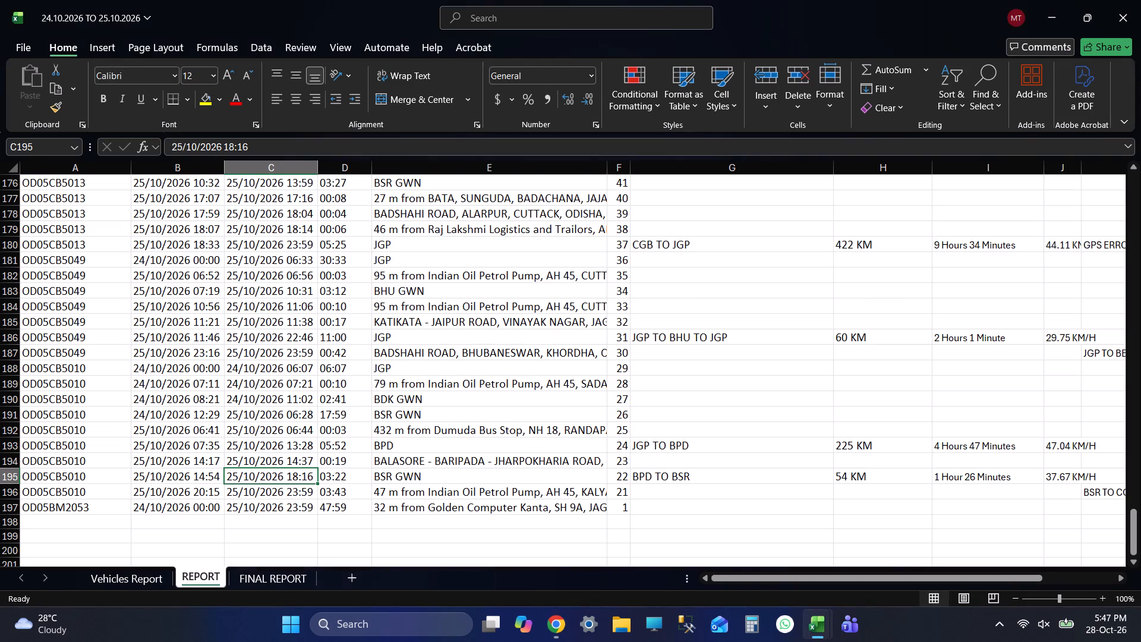
scroll(541, 477, down, 1)
key(alt+Tab)
key(alt+Tab)
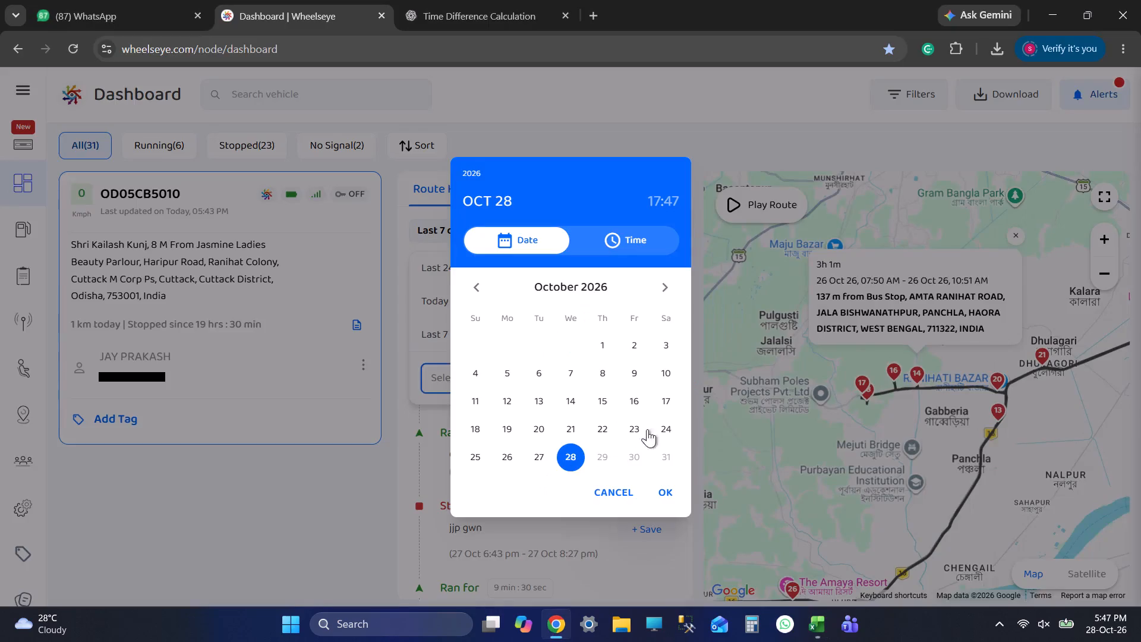
key(alt+Tab)
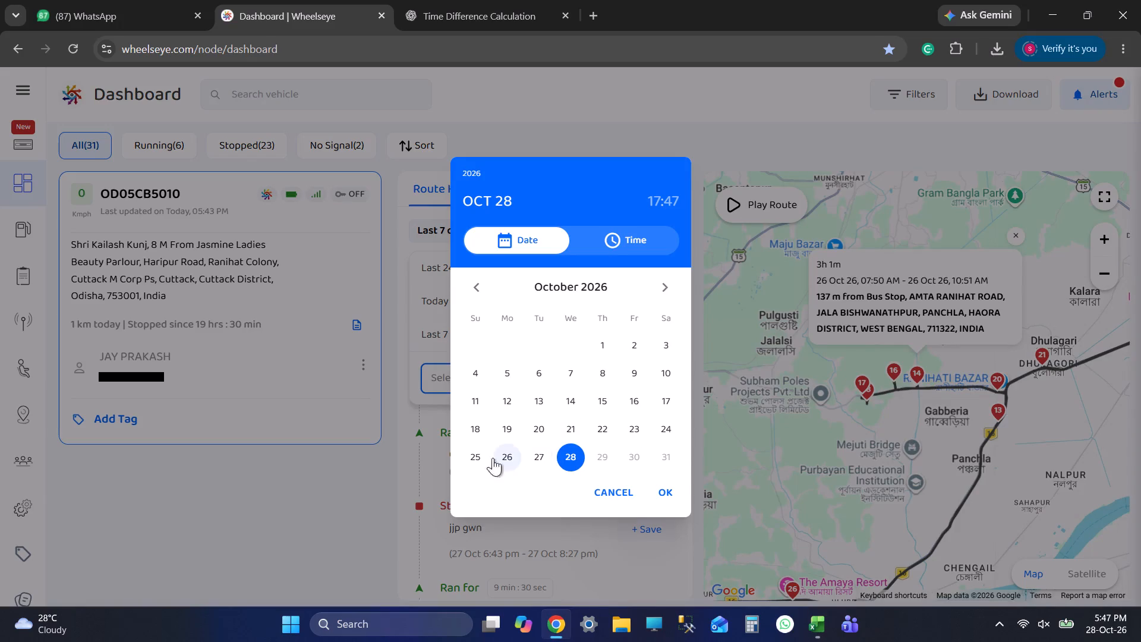
click(479, 458)
key(alt+Tab)
key(alt+Tab)
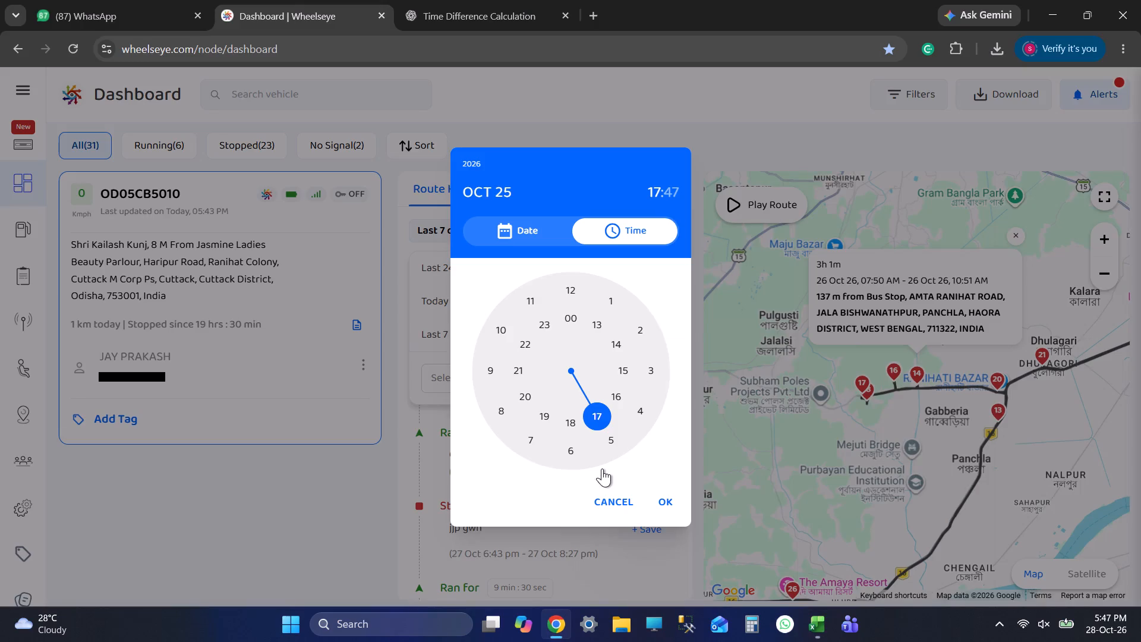
key(alt+Tab)
key(alt+Tab)
key(alt+Tab)
key(alt+Tab)
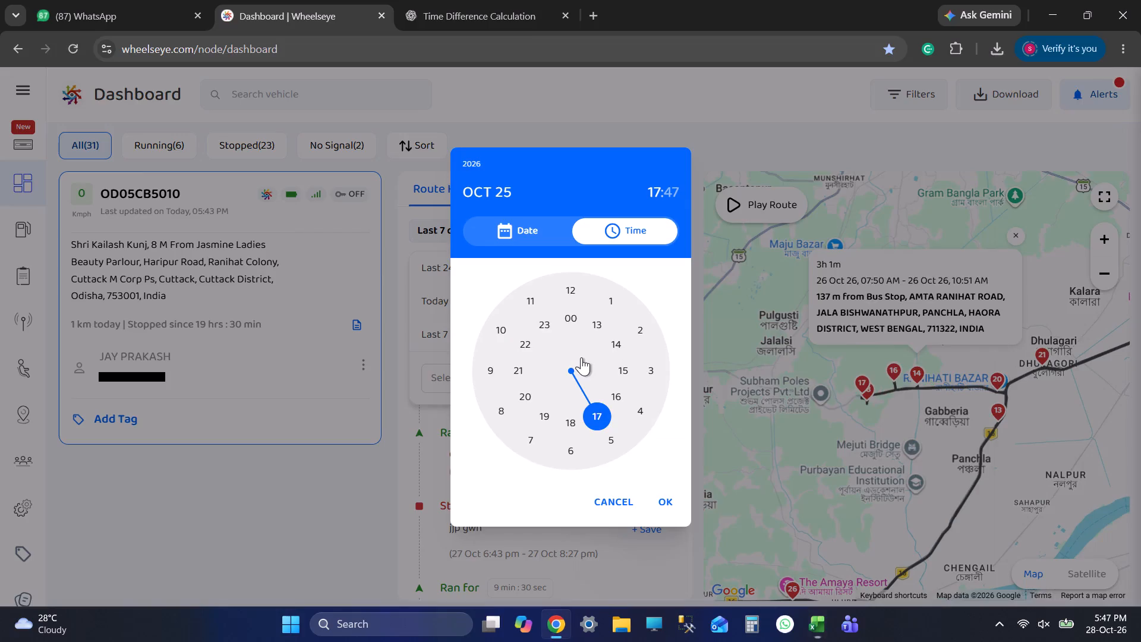
key(alt+Tab)
key(alt+Tab)
key(alt+Tab)
key(alt+Tab)
click(572, 421)
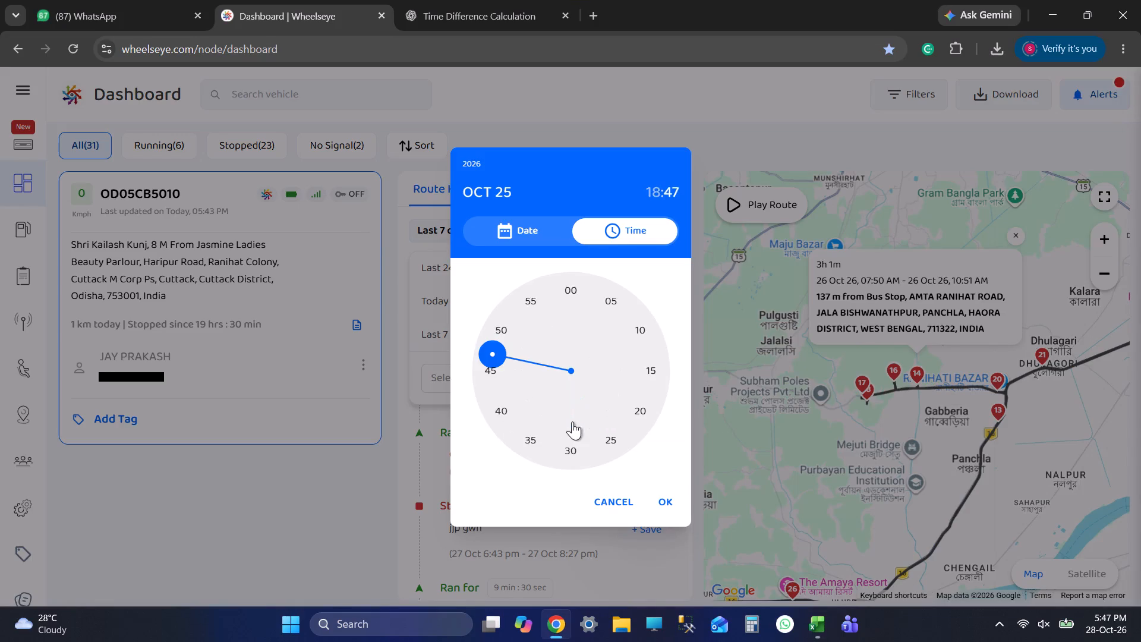
key(alt+Tab)
key(alt+Tab)
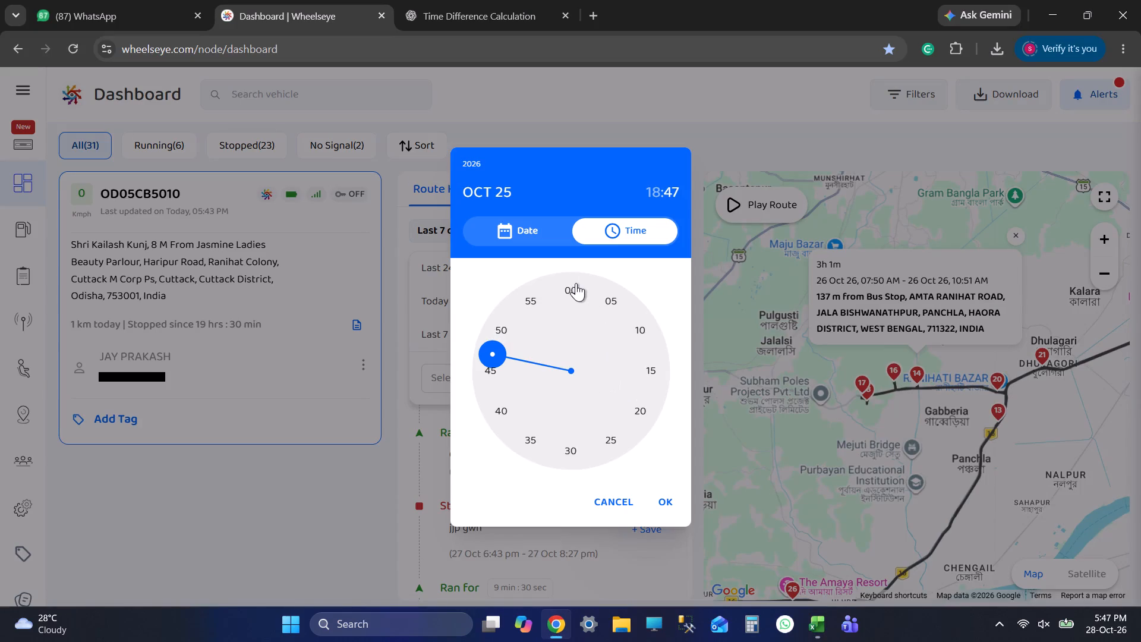
click(576, 283)
click(664, 499)
Set the route history's end to 26 October 2026, 08:23, checking the dhulagori party stop's arrival time in the 26–27 October report.
click(582, 379)
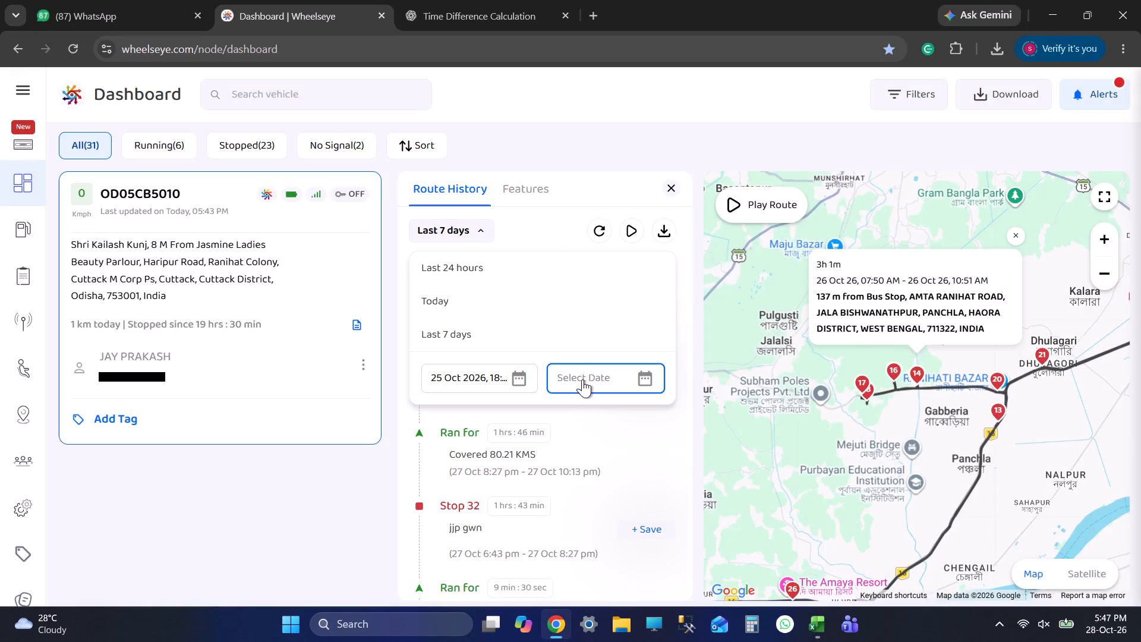
key(alt+Tab)
key(alt+Tab)
key(alt+Tab)
key(shift+Tab)
key(shift+Tab)
key(shift+Tab)
key(shift+Tab)
key(shift+Tab)
key(shift+Tab)
key(shift+Tab)
key(shift+Tab)
key(shift+Tab)
key(shift+Tab)
key(shift+Tab)
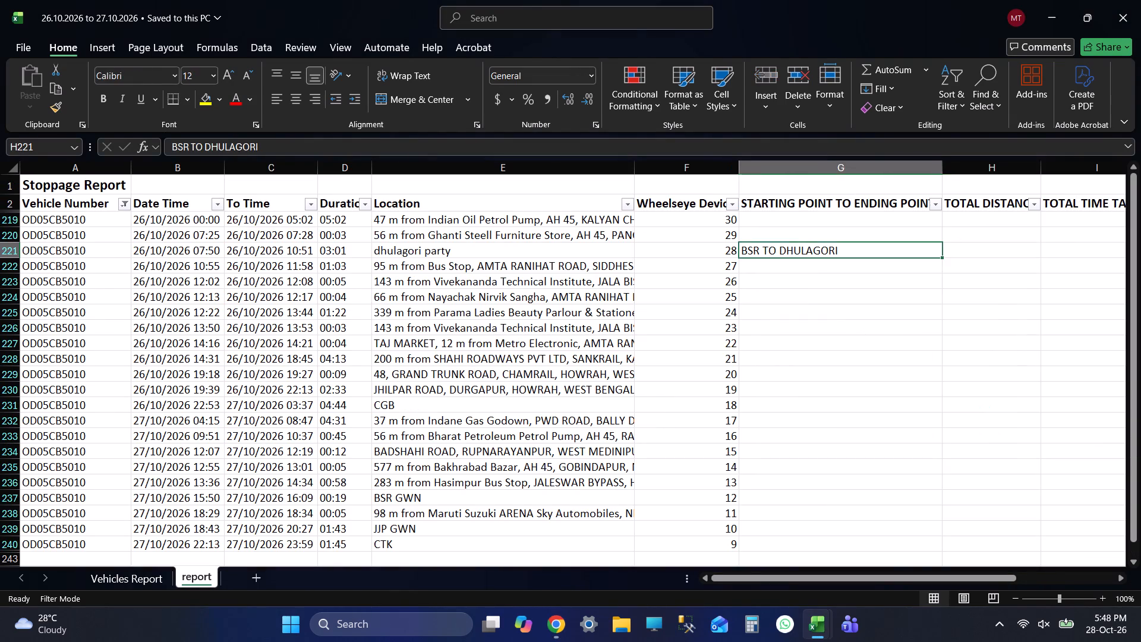
key(Tab)
key(alt+Tab)
key(alt+Tab)
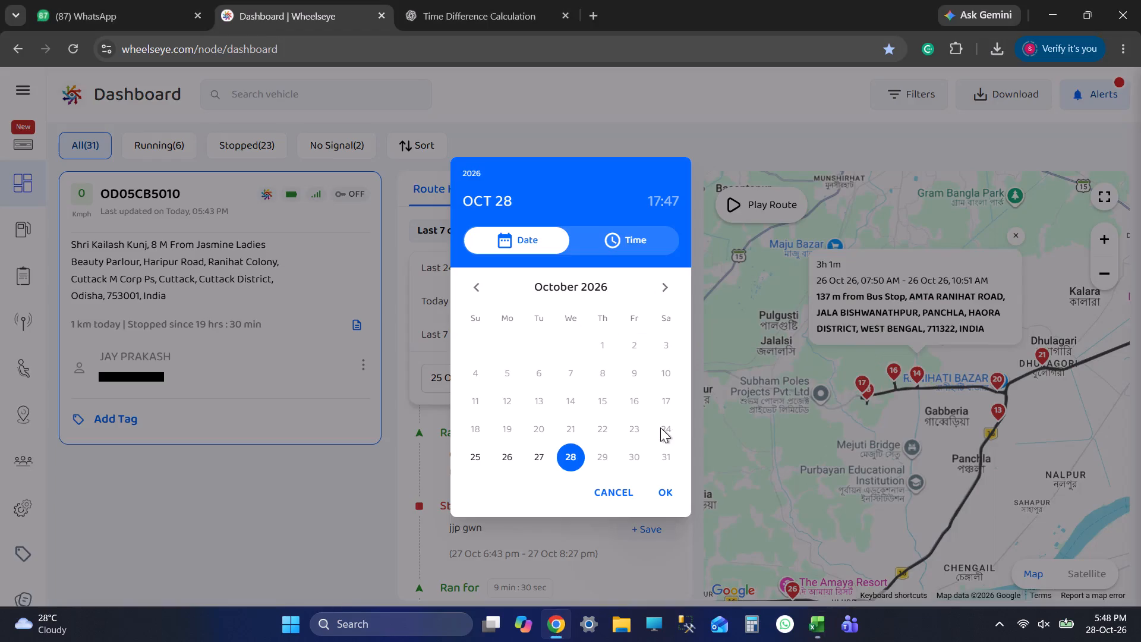
key(alt+Tab)
key(alt+Tab)
click(503, 458)
key(alt+Tab)
key(alt+Tab)
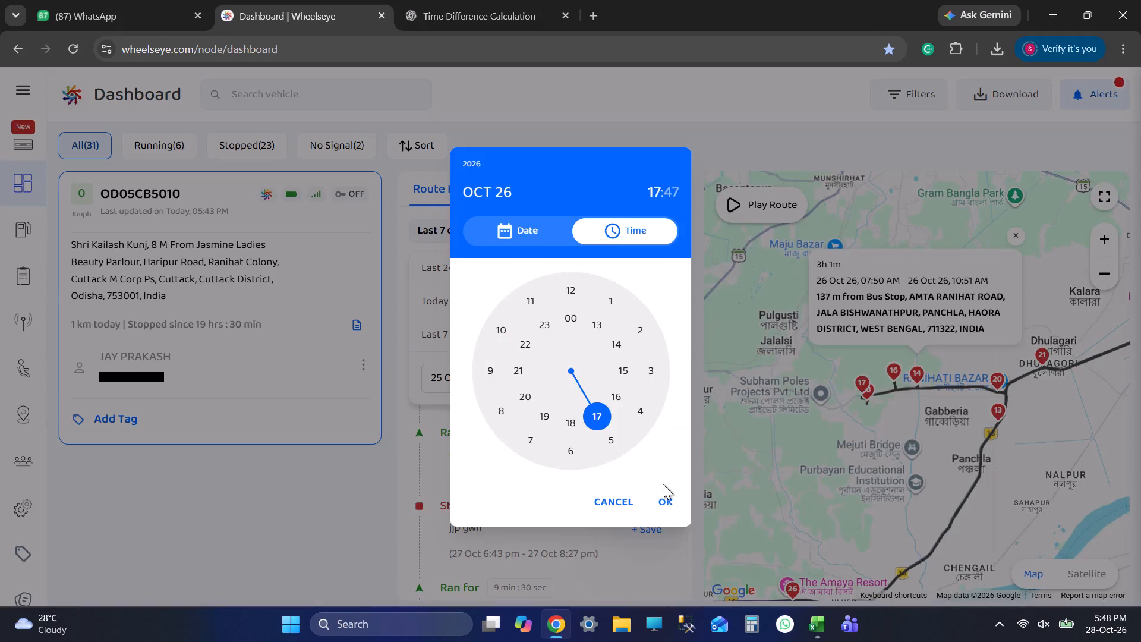
key(alt+Tab)
key(alt+Tab)
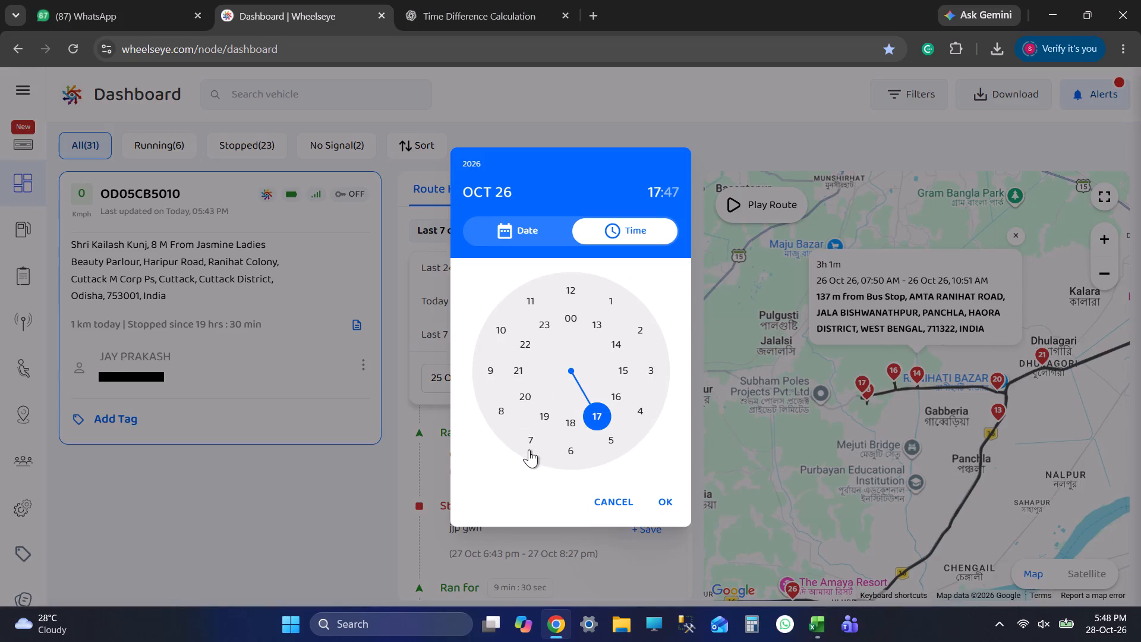
click(531, 446)
key(alt+Tab)
key(alt+Tab)
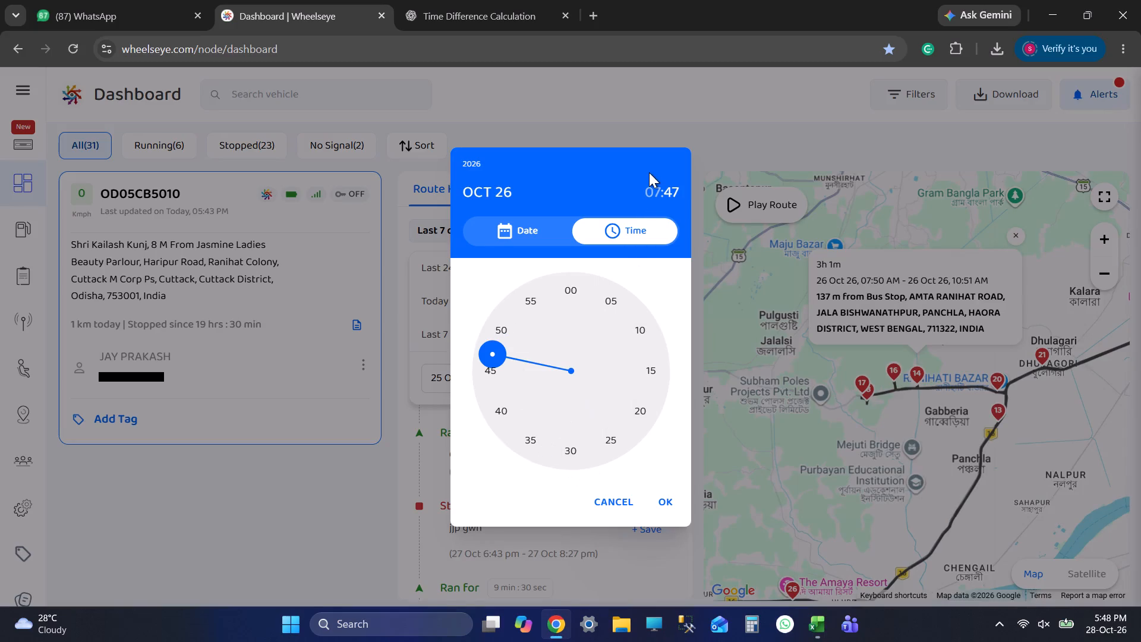
click(649, 191)
click(508, 407)
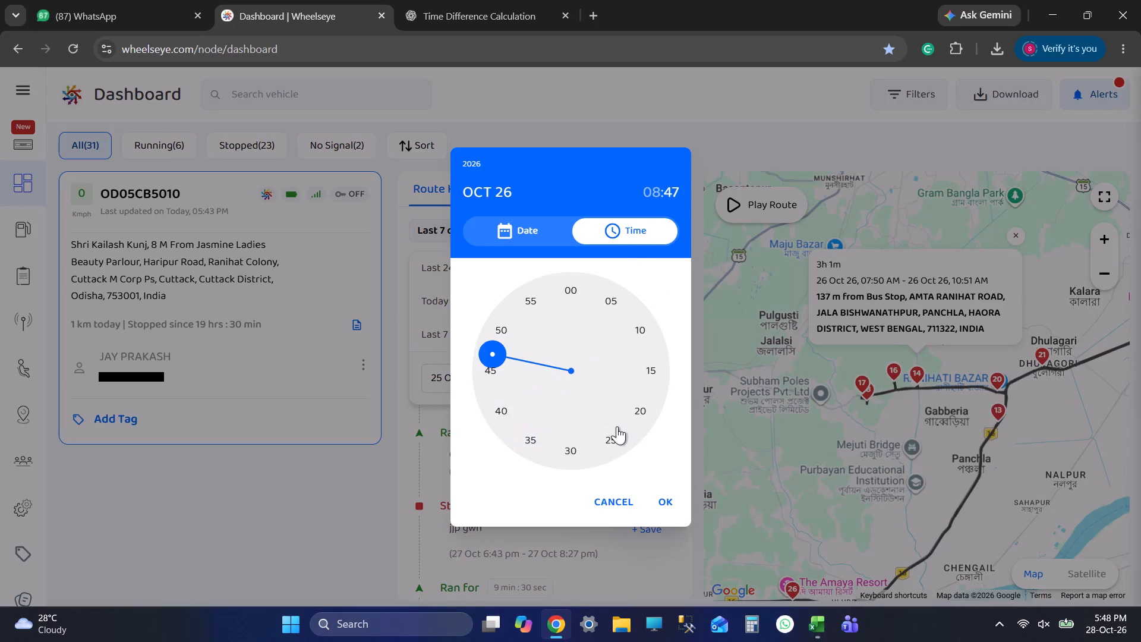
click(617, 426)
click(673, 506)
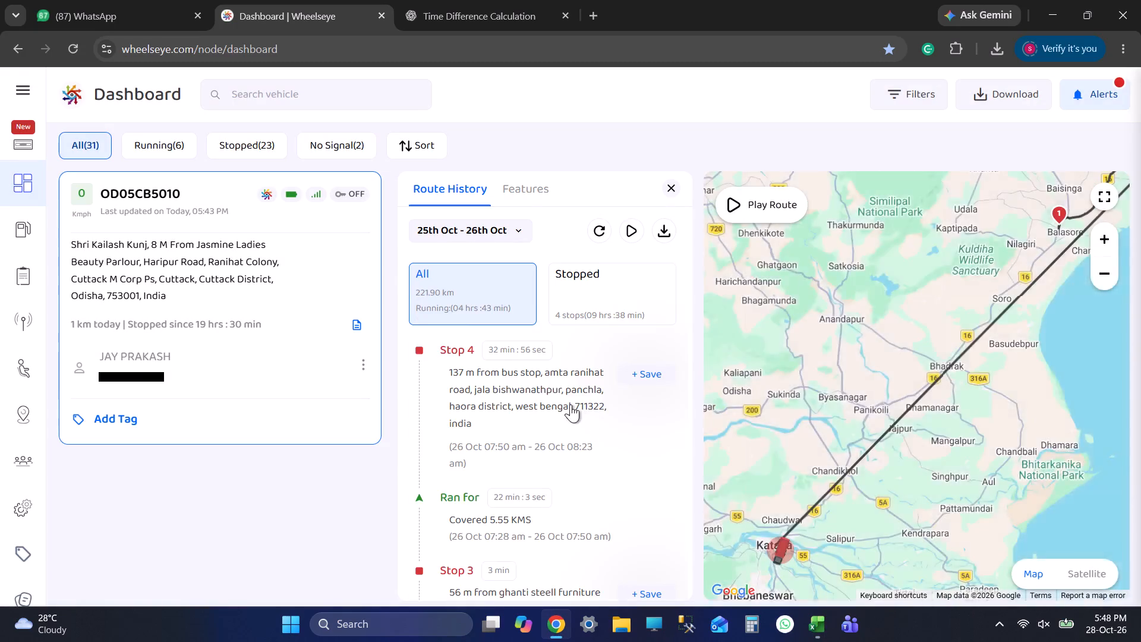
Examine the filtered BSR to Dhulagori trip, reviewing its stops and runs and checking Stops 4 and 1 on the map.
click(570, 404)
scroll(570, 404, down, 13)
scroll(570, 414, up, 1)
scroll(570, 415, down, 1)
scroll(570, 415, up, 1)
scroll(529, 553, down, 5)
click(548, 546)
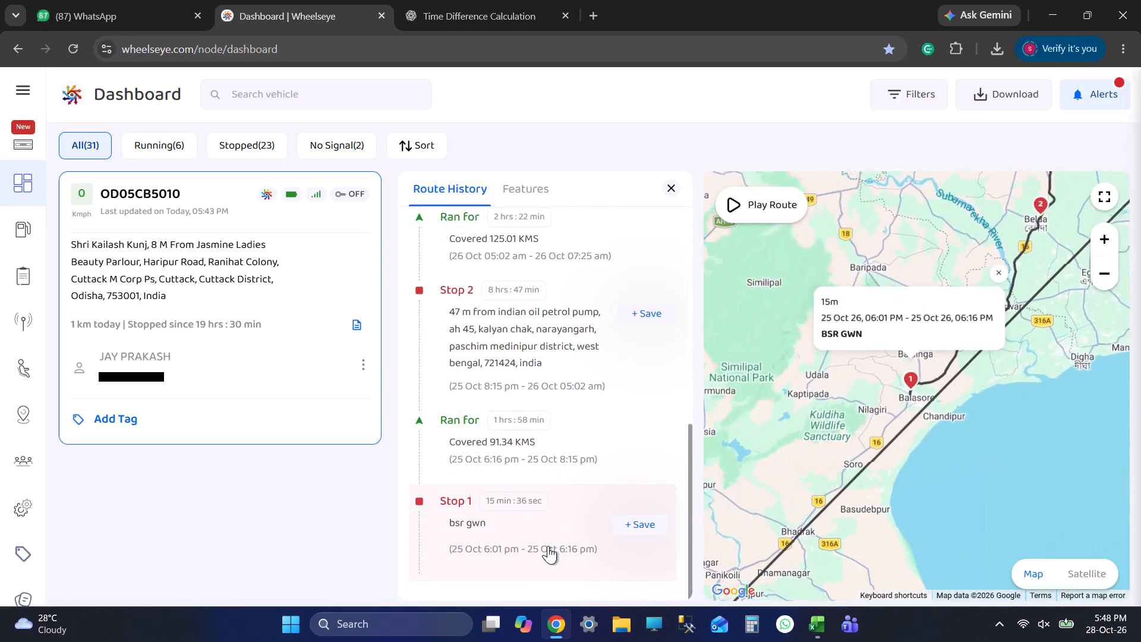
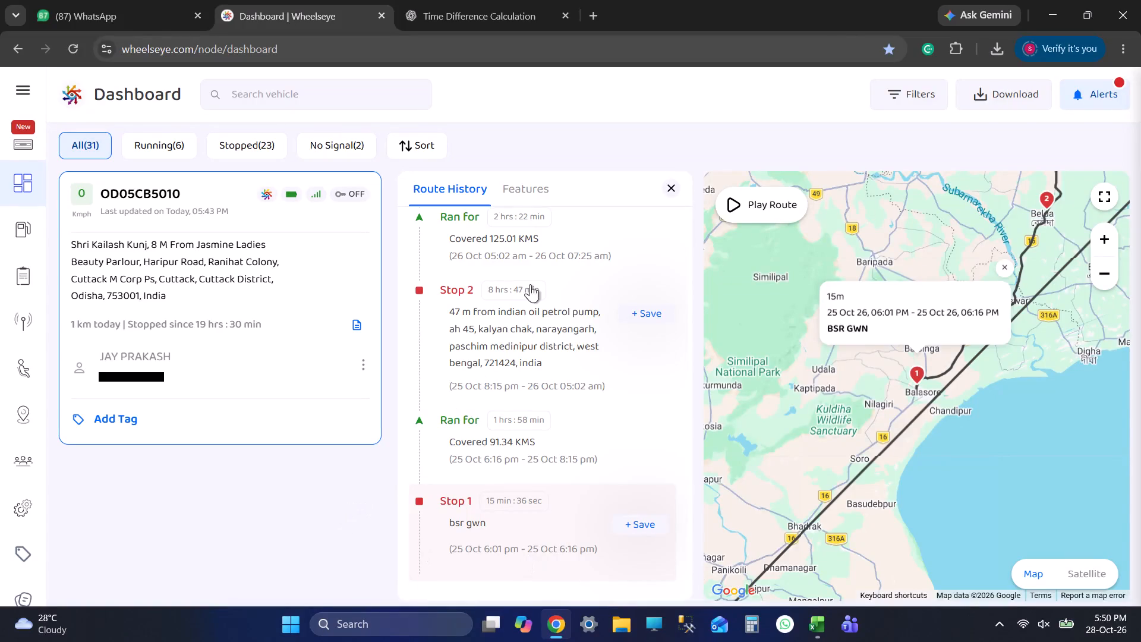
Examine the BSR to Dhulagori route history stop by stop, checking Stops 2, 1, 3 and 4 on the map against the report.
click(540, 328)
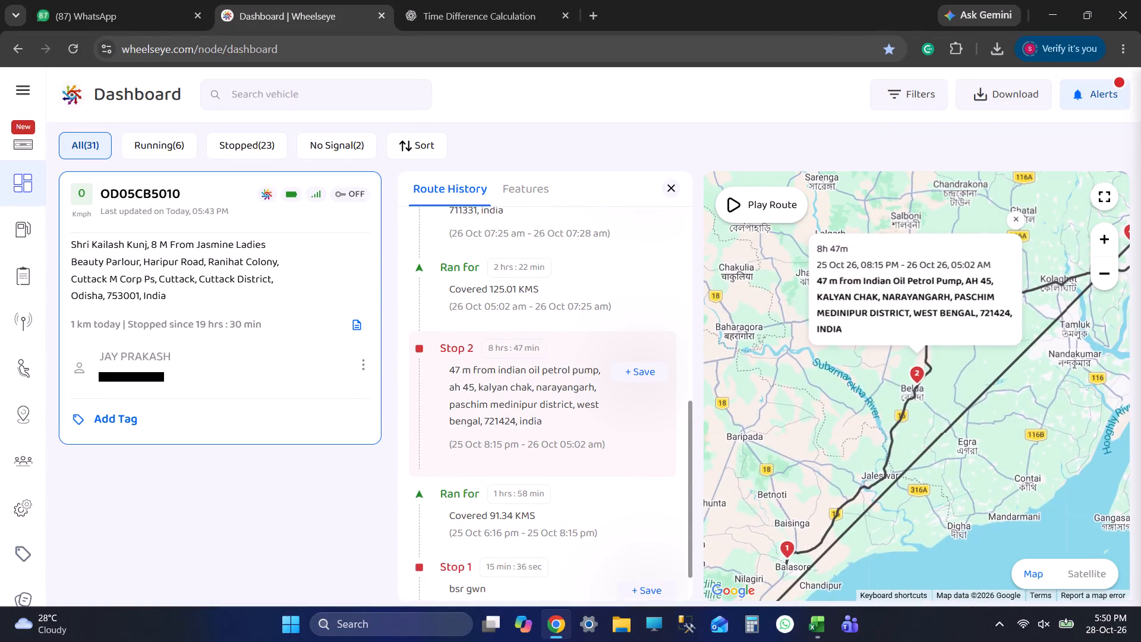
key(alt+Tab)
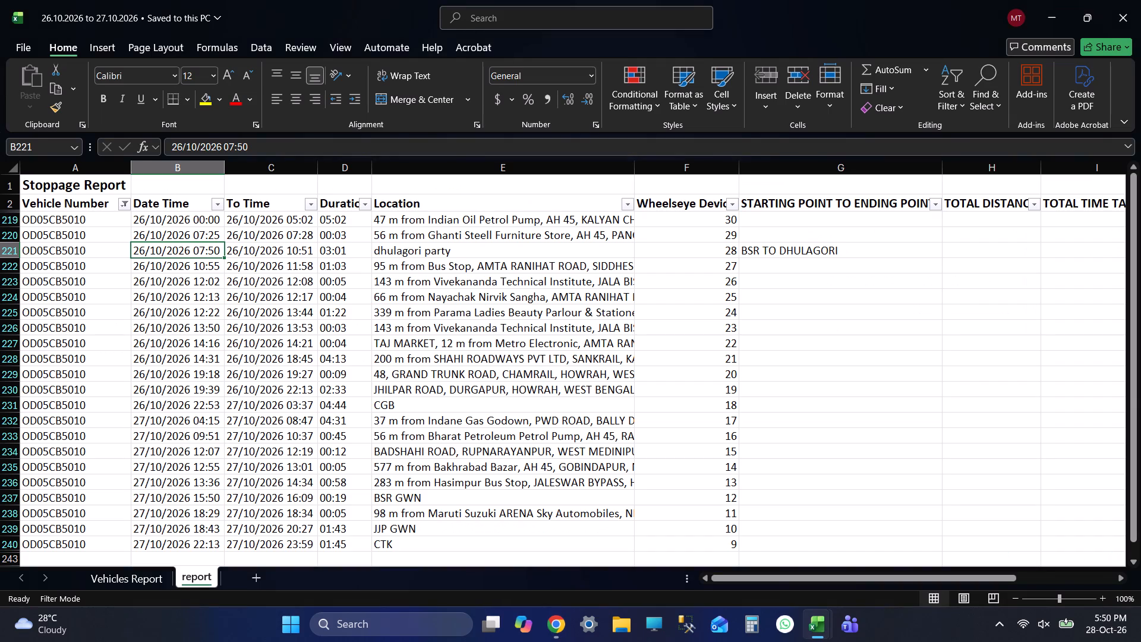
key(alt+Tab)
key(alt+Tab)
key(alt+Tab)
scroll(575, 452, down, 8)
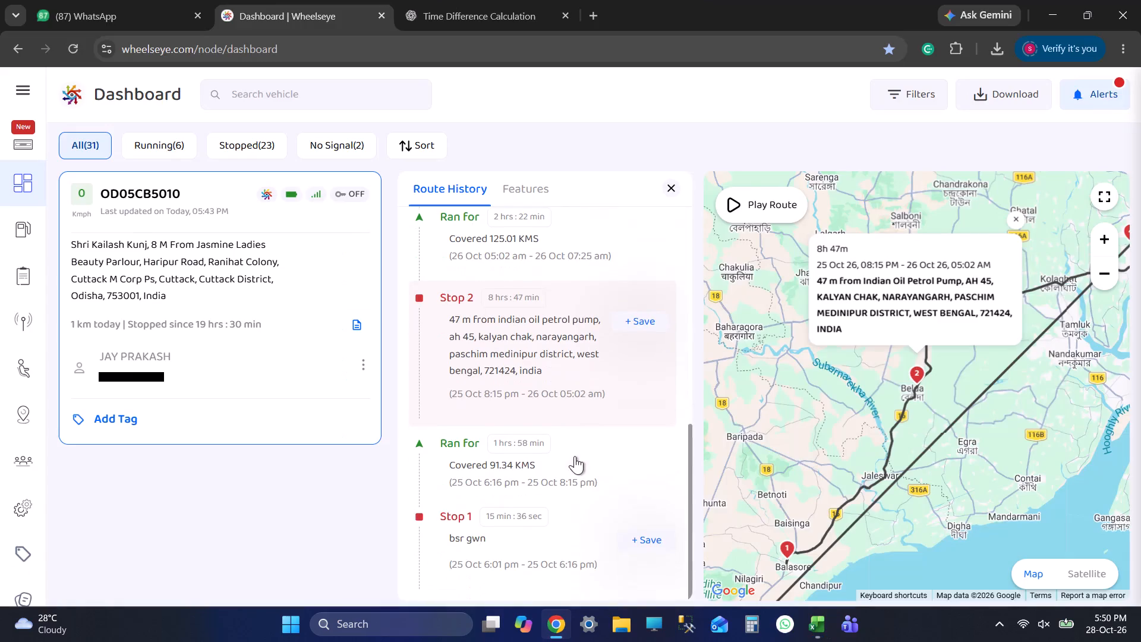
click(572, 533)
scroll(573, 400, up, 2)
click(542, 282)
scroll(566, 392, up, 4)
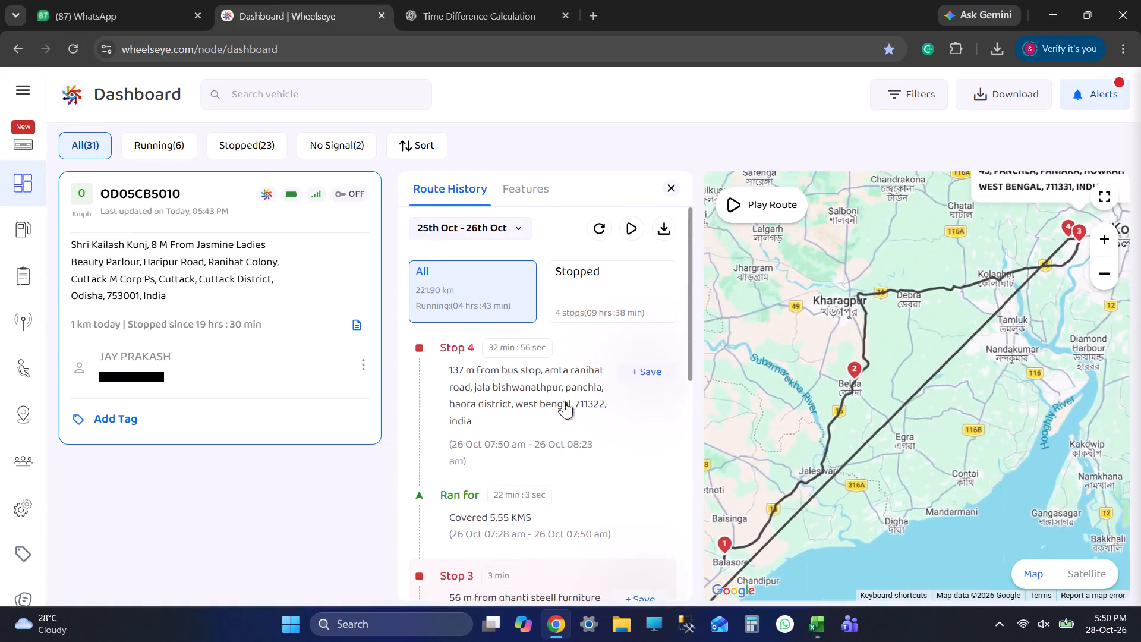
click(538, 454)
scroll(538, 454, up, 5)
In the 26–27 October report, enter 222 KM as the BSR TO DHULAGORI trip's total distance and save the workbook.
key(alt+Tab)
key(Tab)
key(Tab)
key(Tab)
key(Tab)
key(Tab)
key(Tab)
key(Tab)
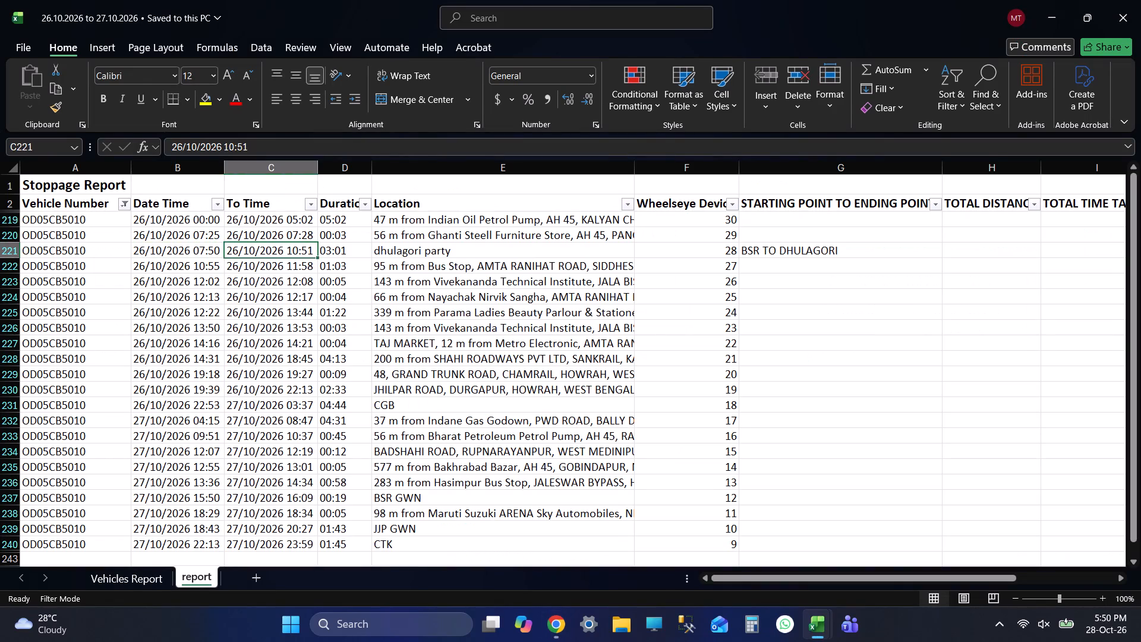
key(shift+Tab)
key(alt+Tab)
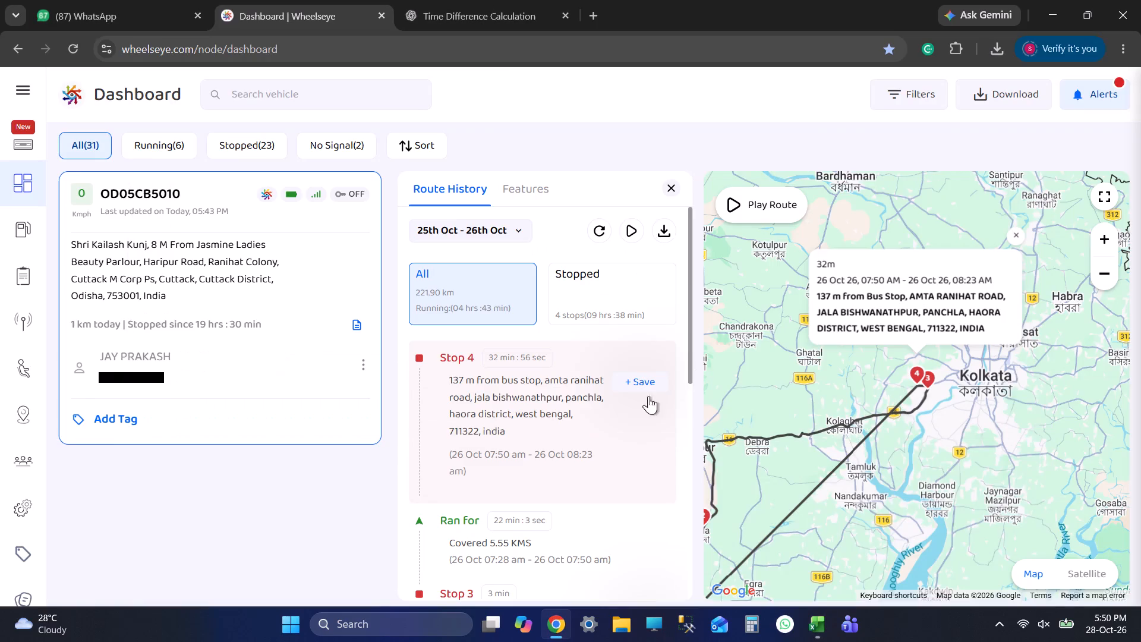
scroll(597, 410, up, 5)
key(alt+Tab)
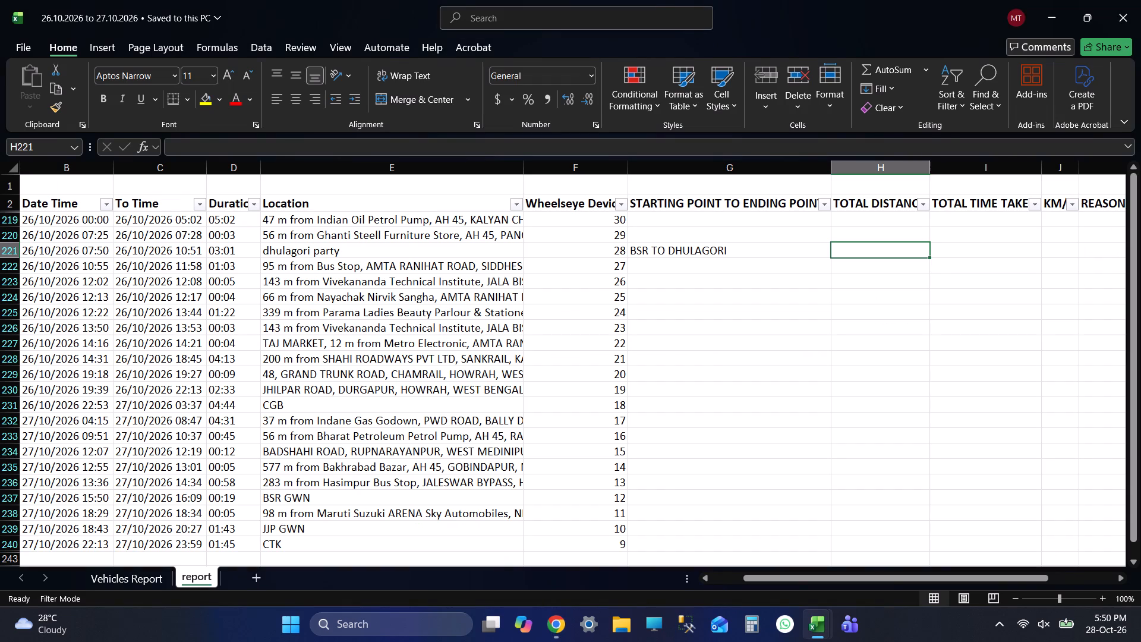
text(222 KM)
key(Tab)
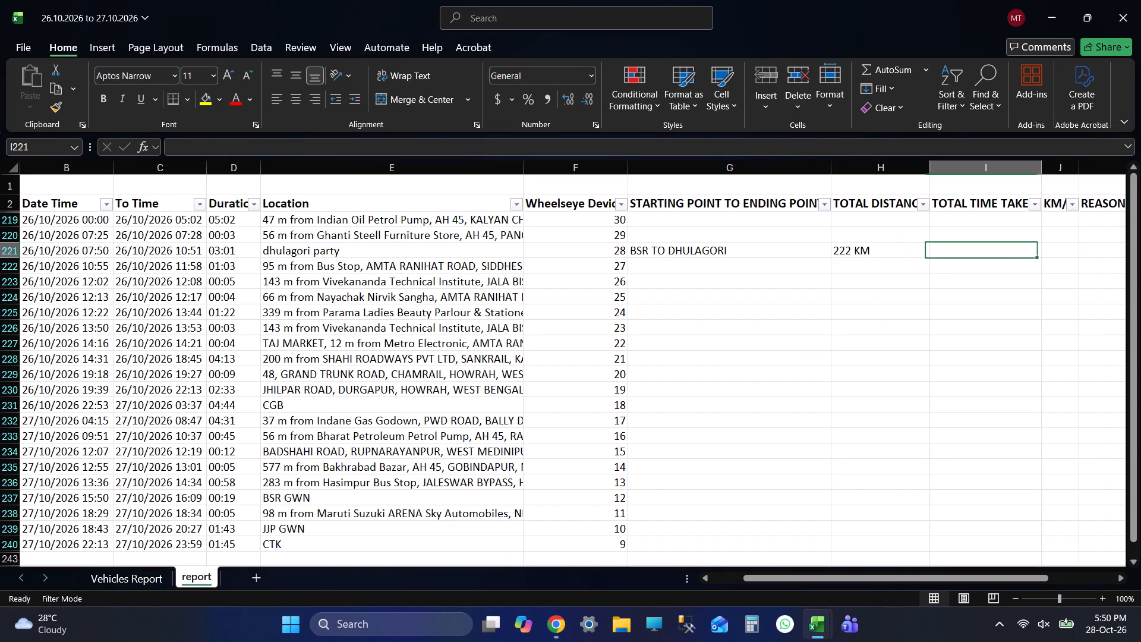
key(ctrl+s)
key(ctrl+s)
key(ctrl+s)
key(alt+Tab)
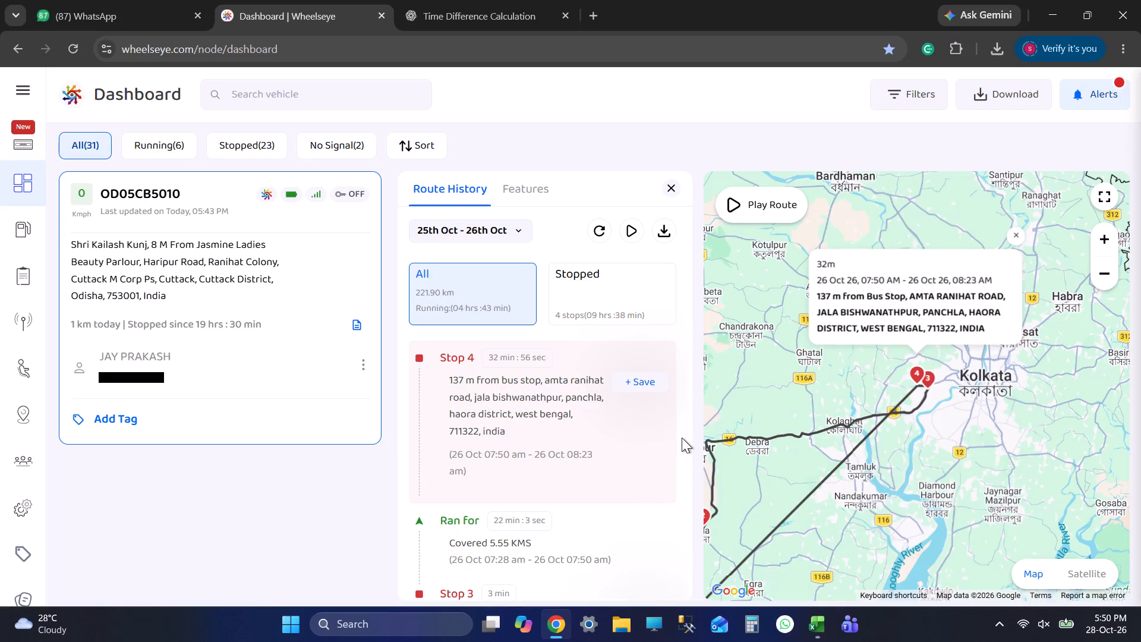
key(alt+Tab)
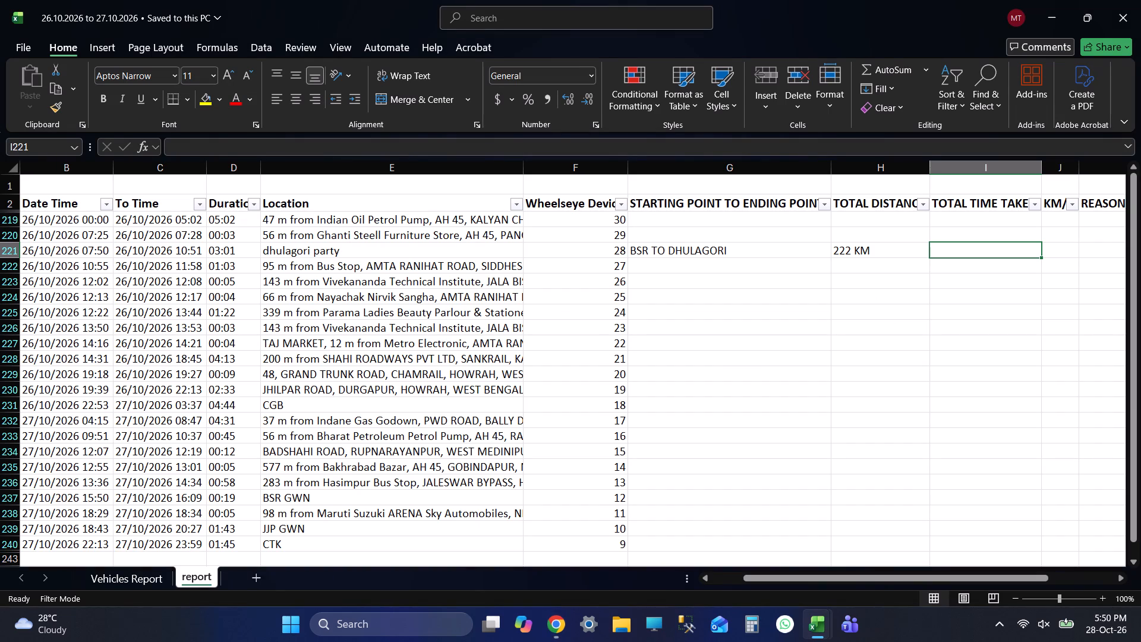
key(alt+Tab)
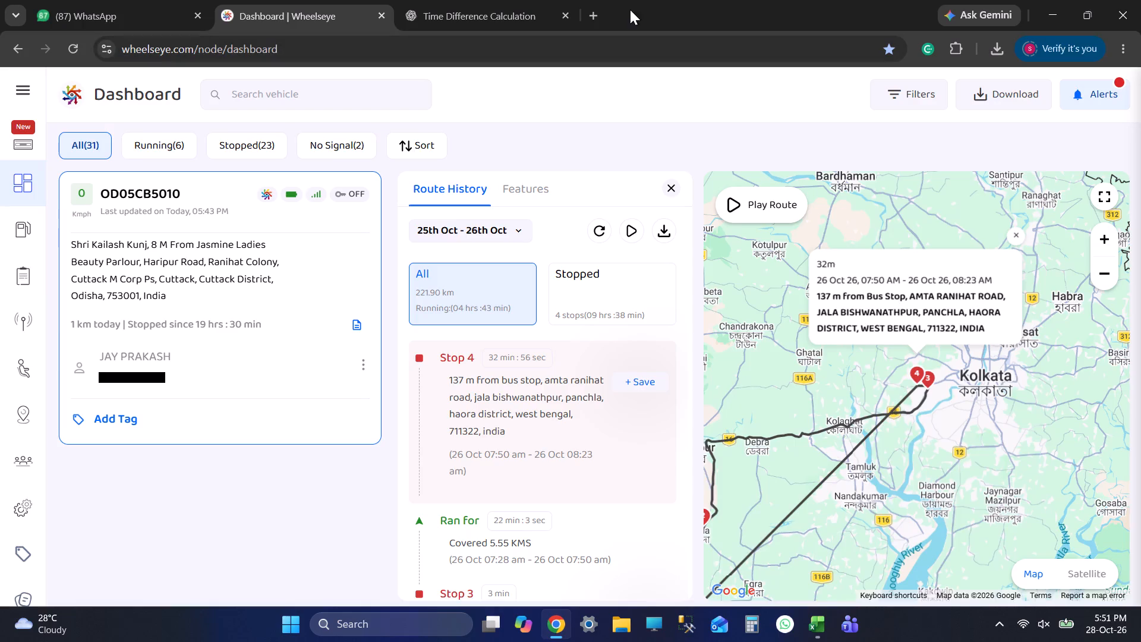
Search the web for ipo gmp in a new tab and examine IPO Watch's current mainboard IPO grey market premium table.
click(604, 10)
text(IPO)
key(Down)
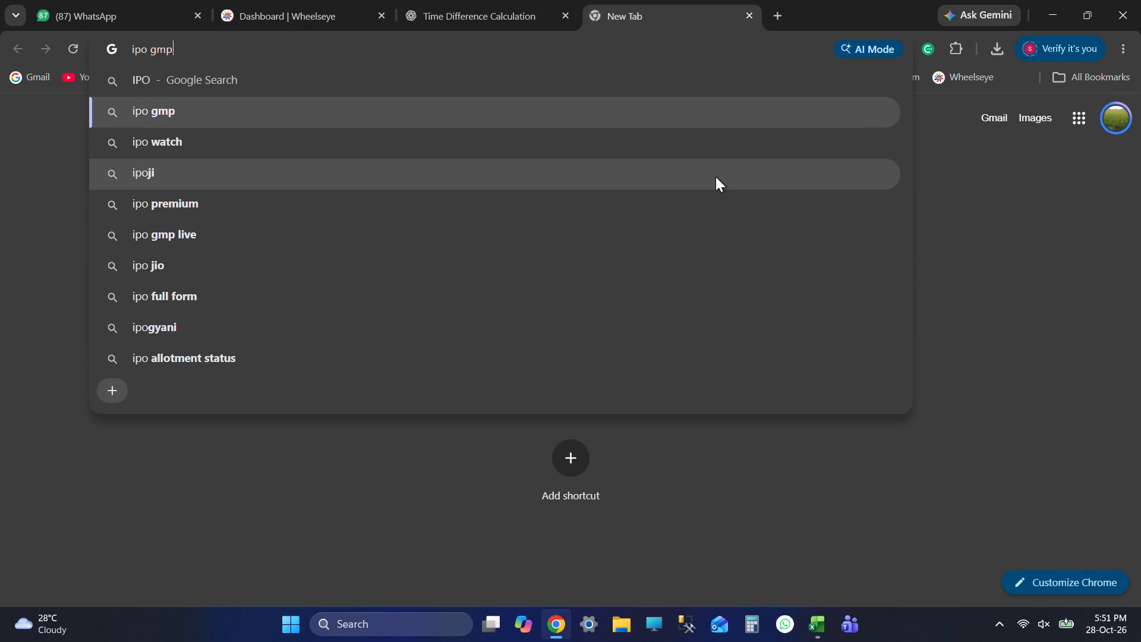
key(Return)
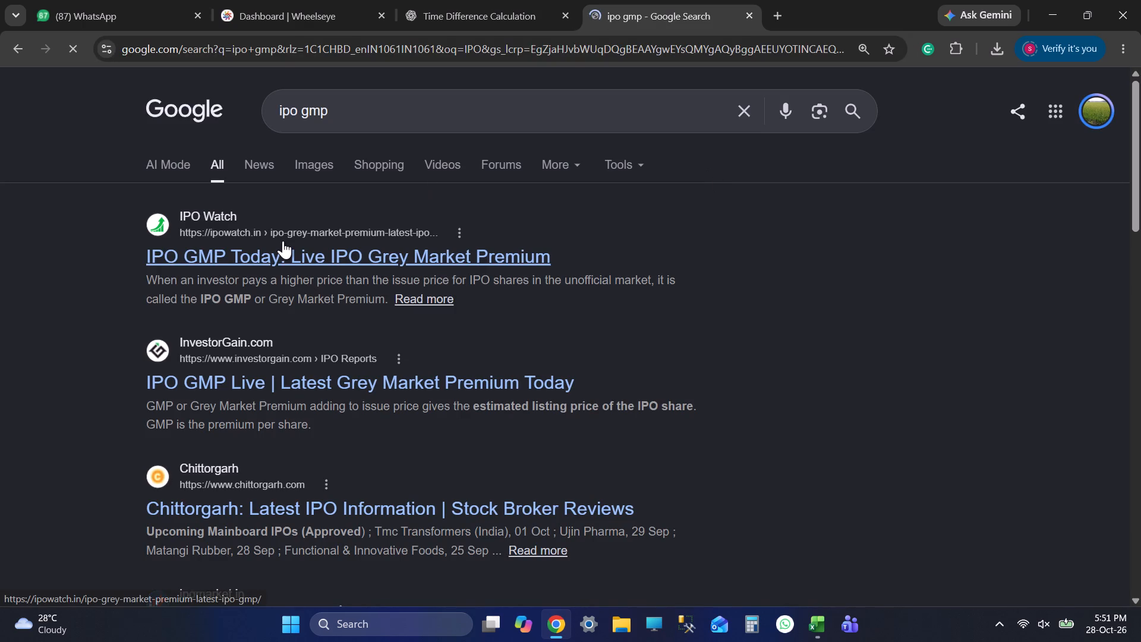
click(280, 248)
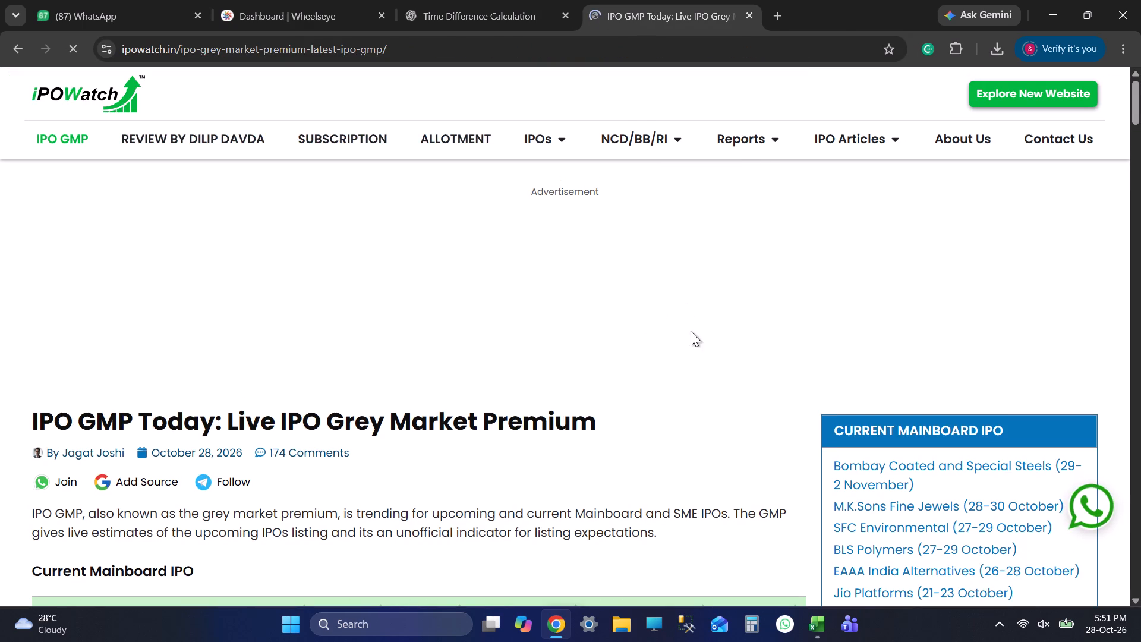
scroll(691, 353, down, 4)
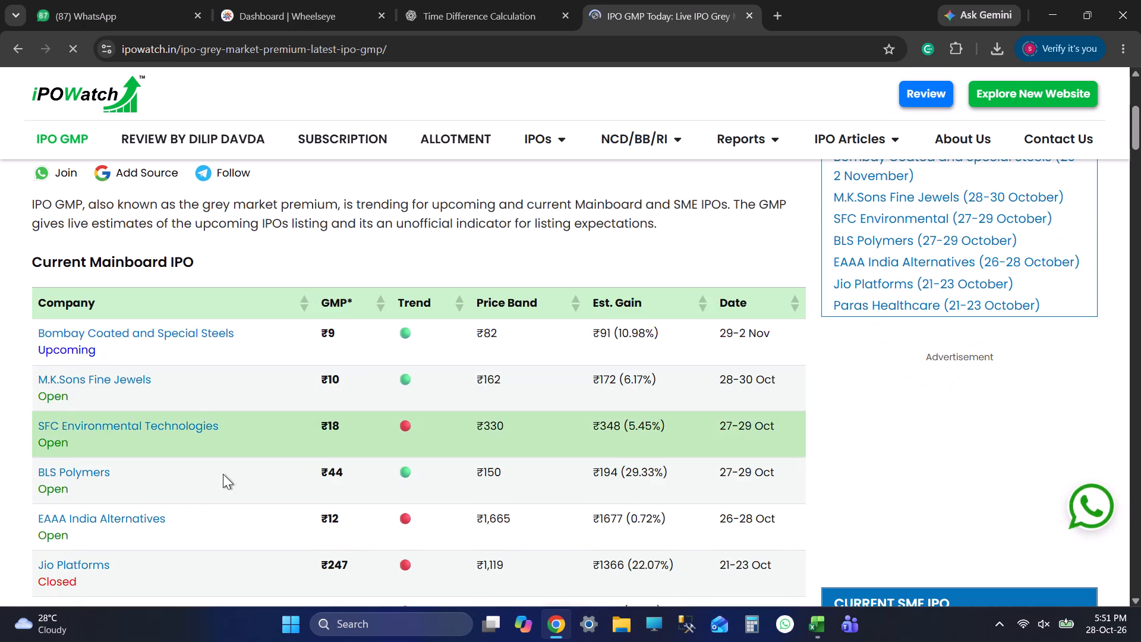
scroll(6, 398, down, 2)
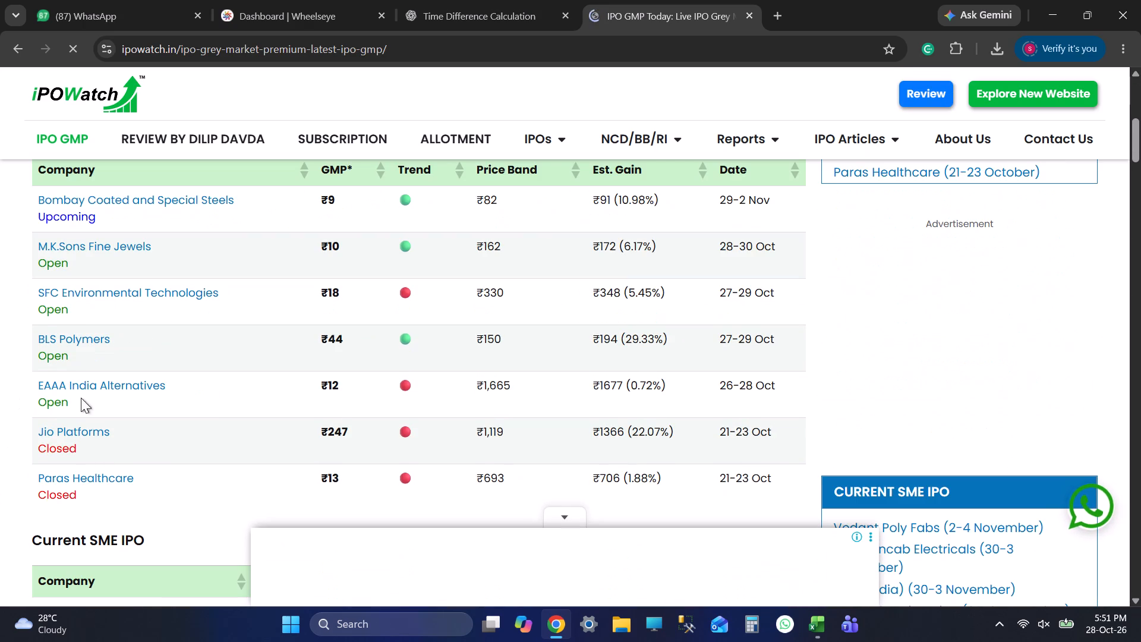
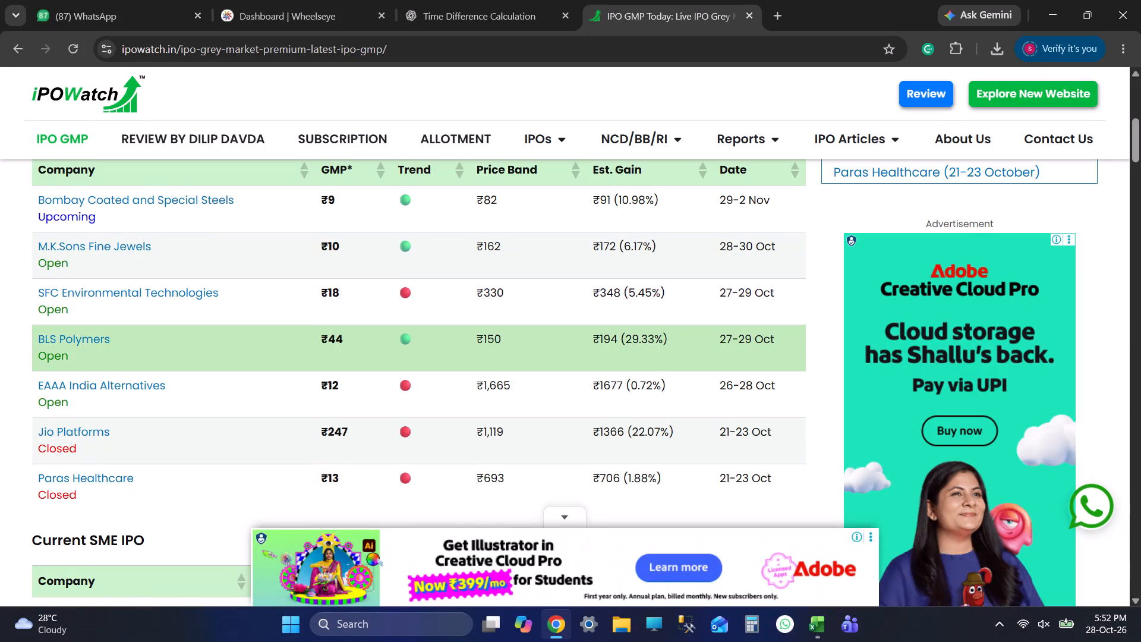
Glance at the Wheelseye route history, then re-examine IPO Watch's mainboard IPO table for grey market premiums, price bands and dates.
click(448, 0)
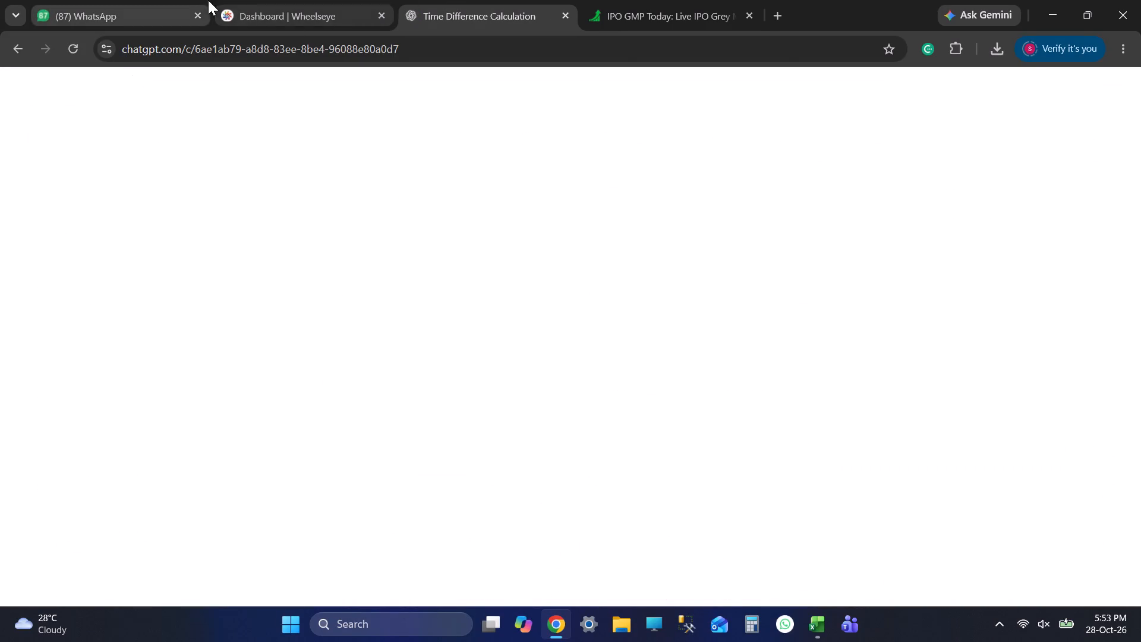
click(272, 1)
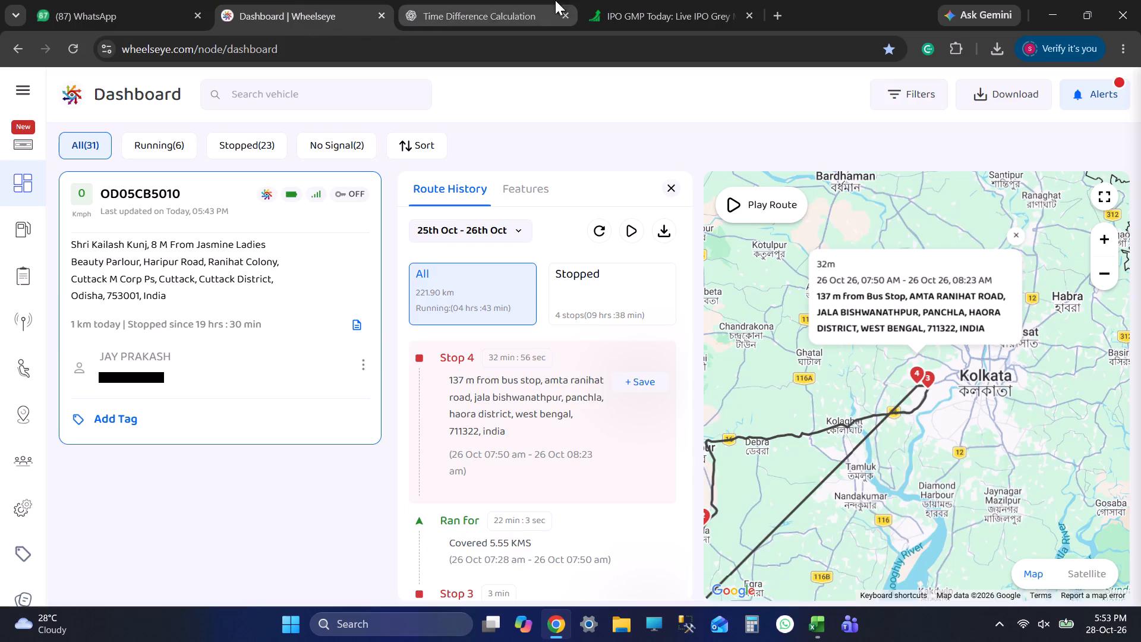
click(602, 0)
click(1023, 197)
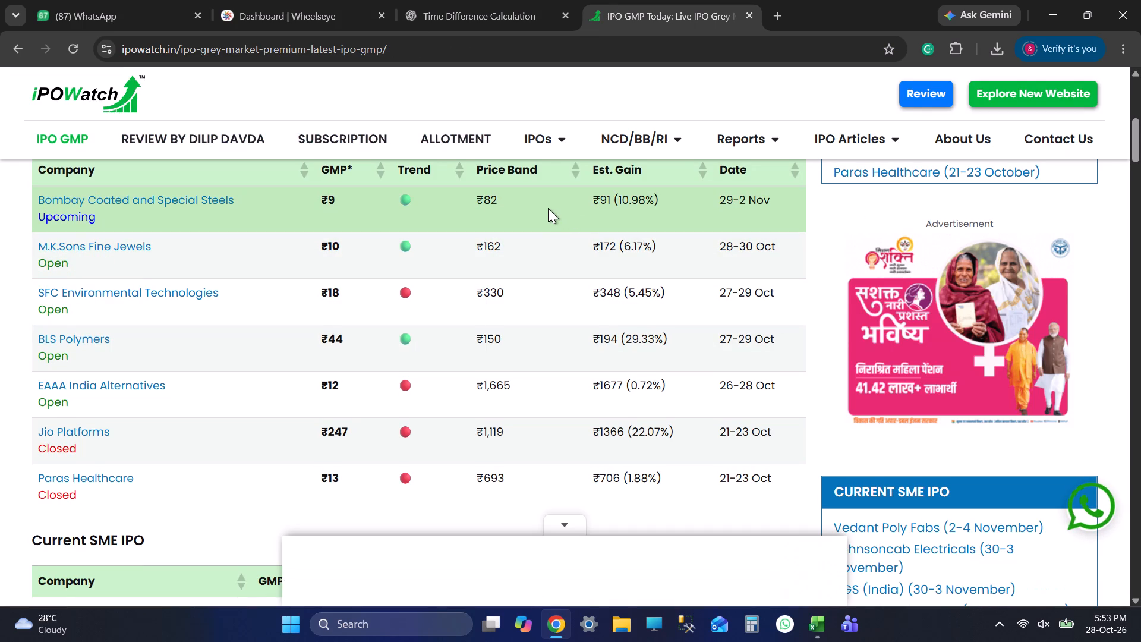
click(529, 209)
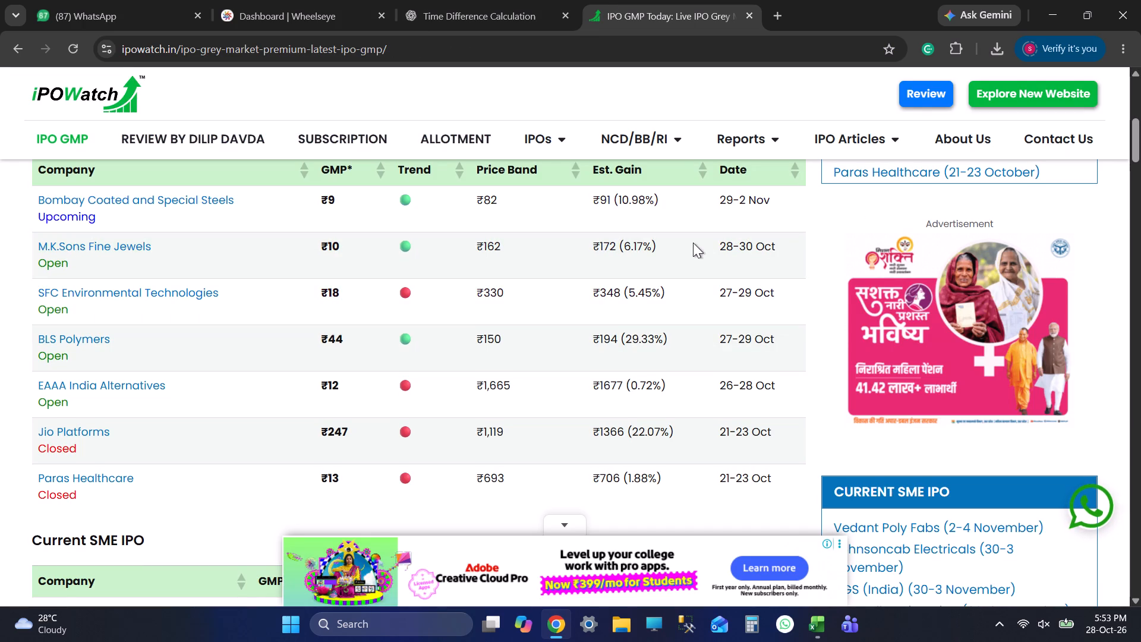
click(644, 222)
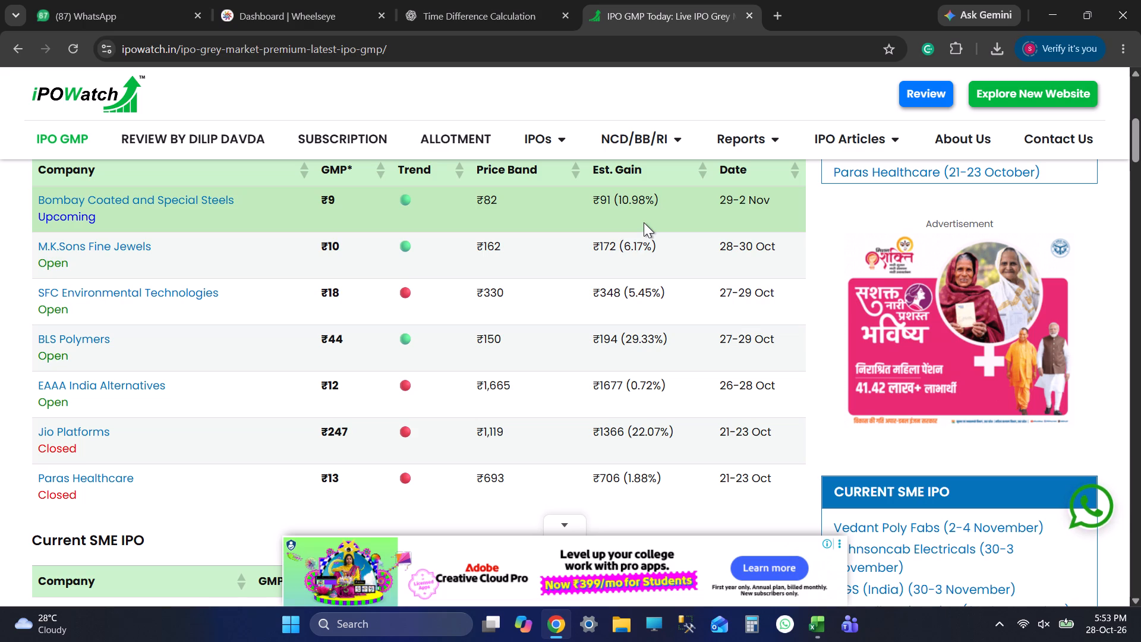
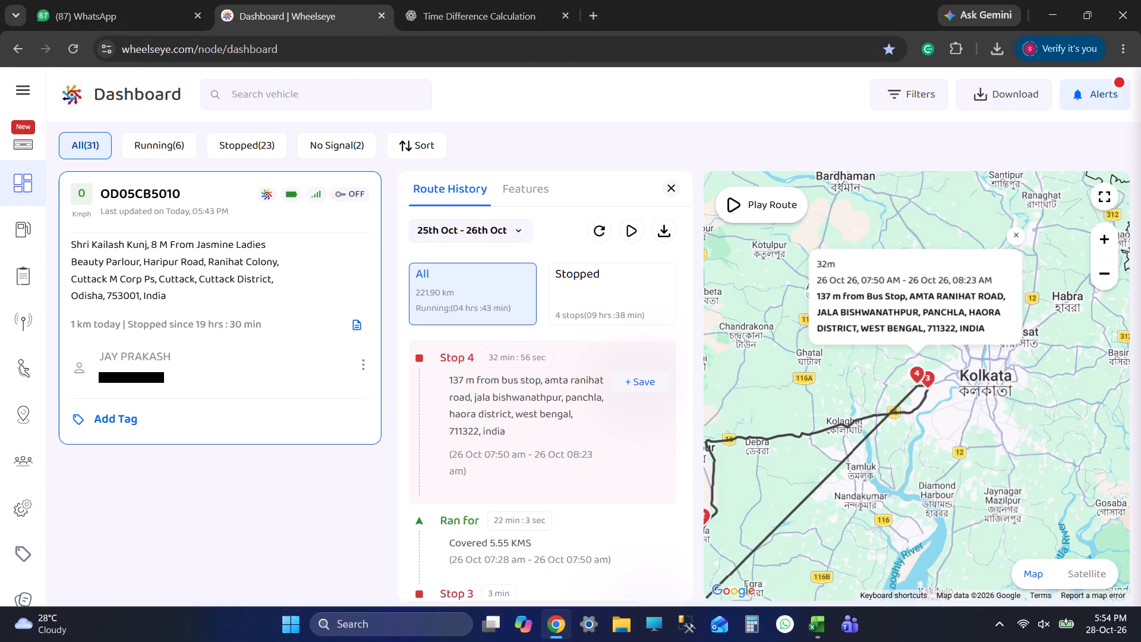
key(alt+Tab)
key(alt+Tab)
key(alt+Tab)
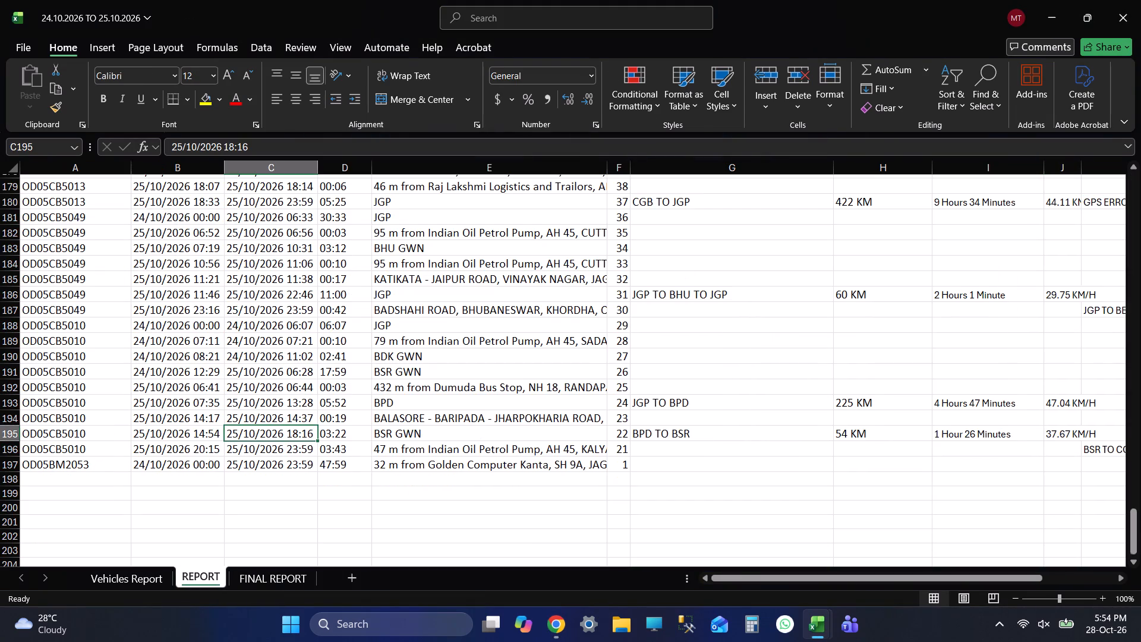
key(ctrl+c)
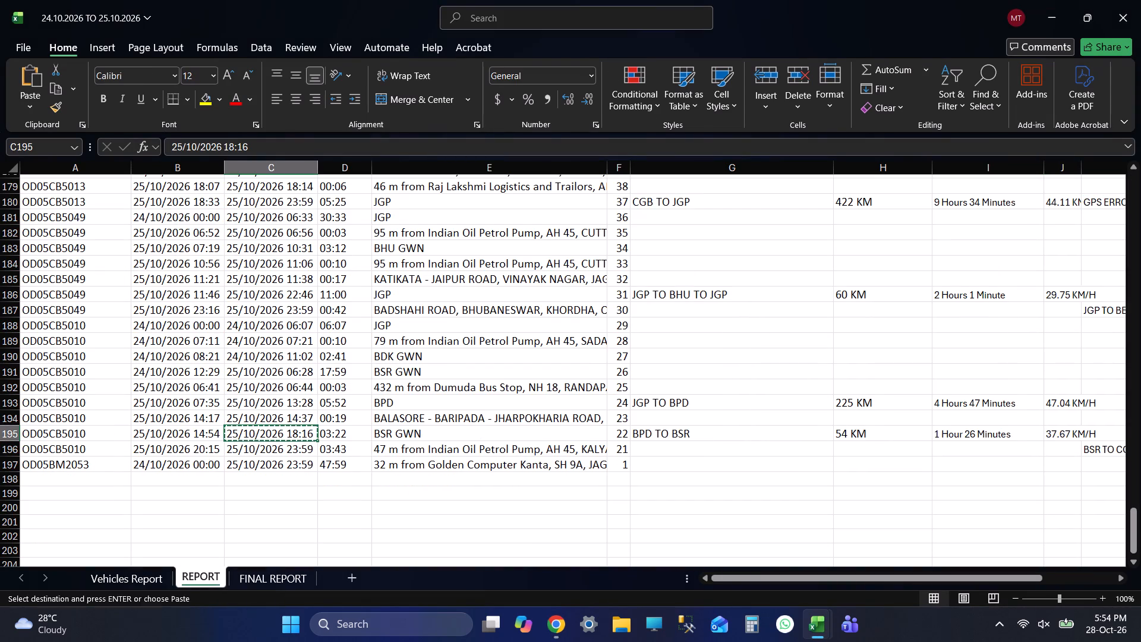
key(ctrl+c)
key(ctrl+c)
key(alt+Tab)
key(alt+Tab)
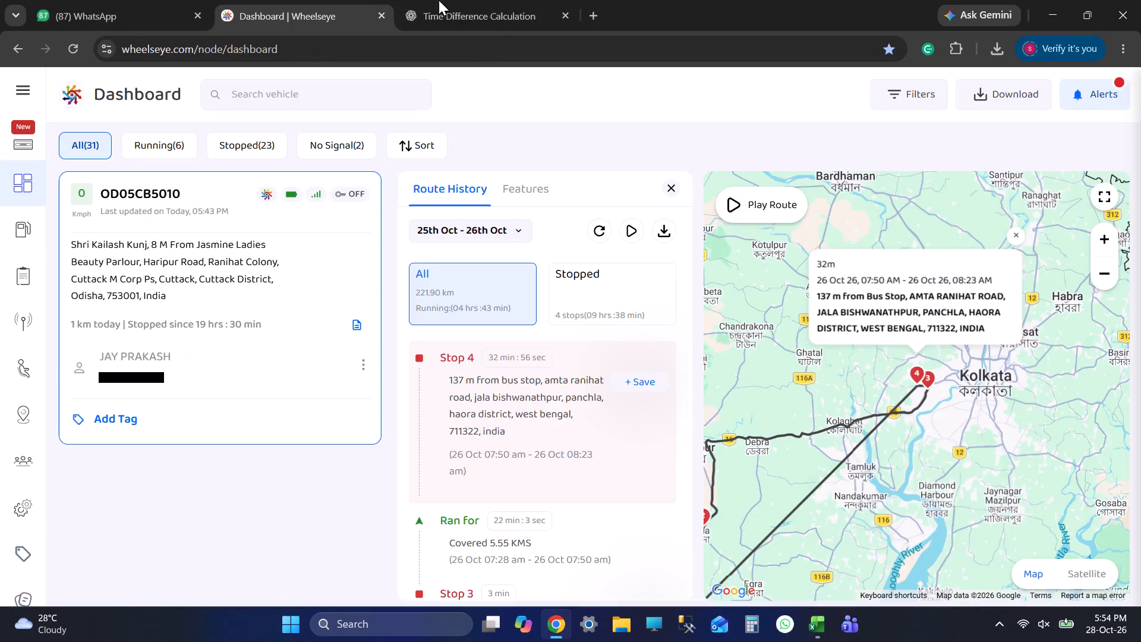
click(451, 0)
click(625, 569)
key(ctrl+v)
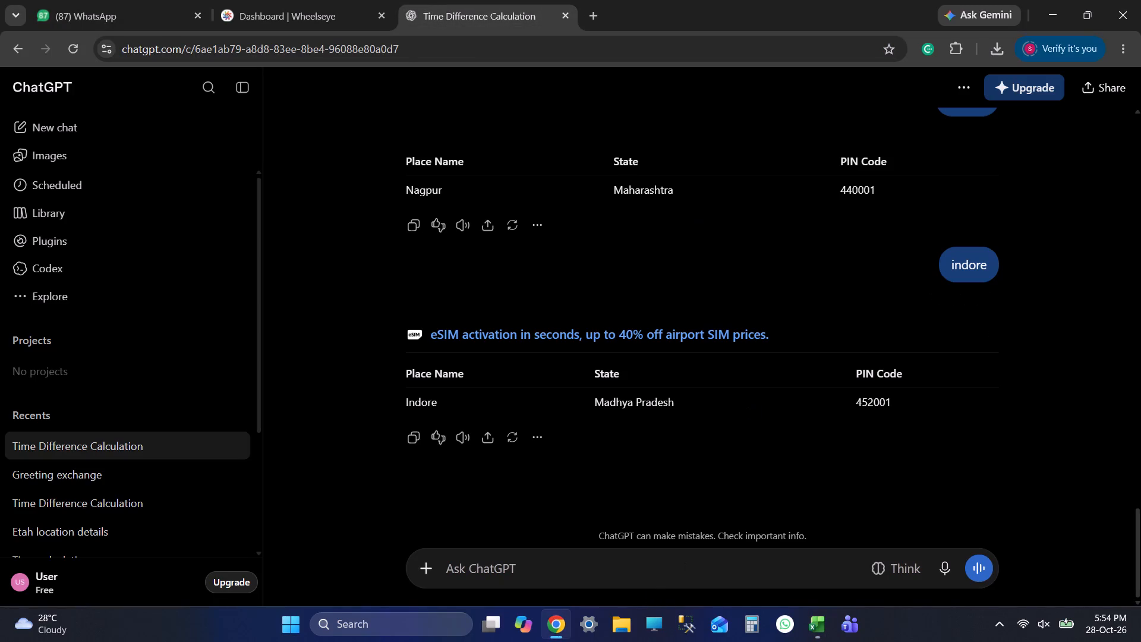
Add the Dhulagori arrival time, 26/10/2026 07:50, from the 26–27 October report to the ChatGPT message and submit it for the time difference.
key(alt+Tab)
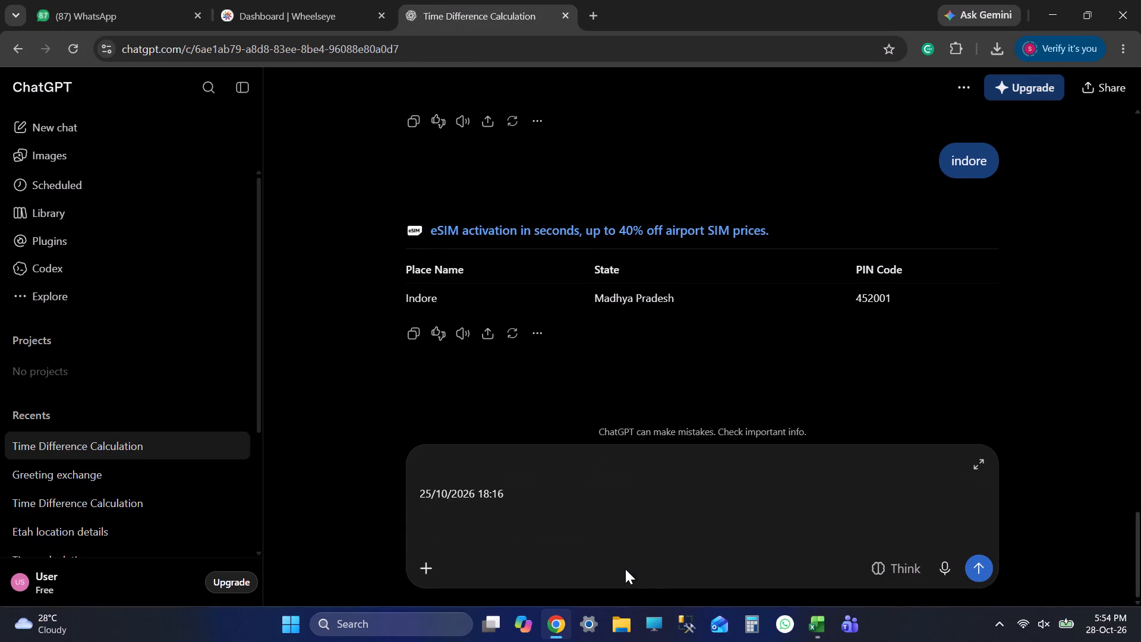
key(alt+Tab)
key(alt+Tab)
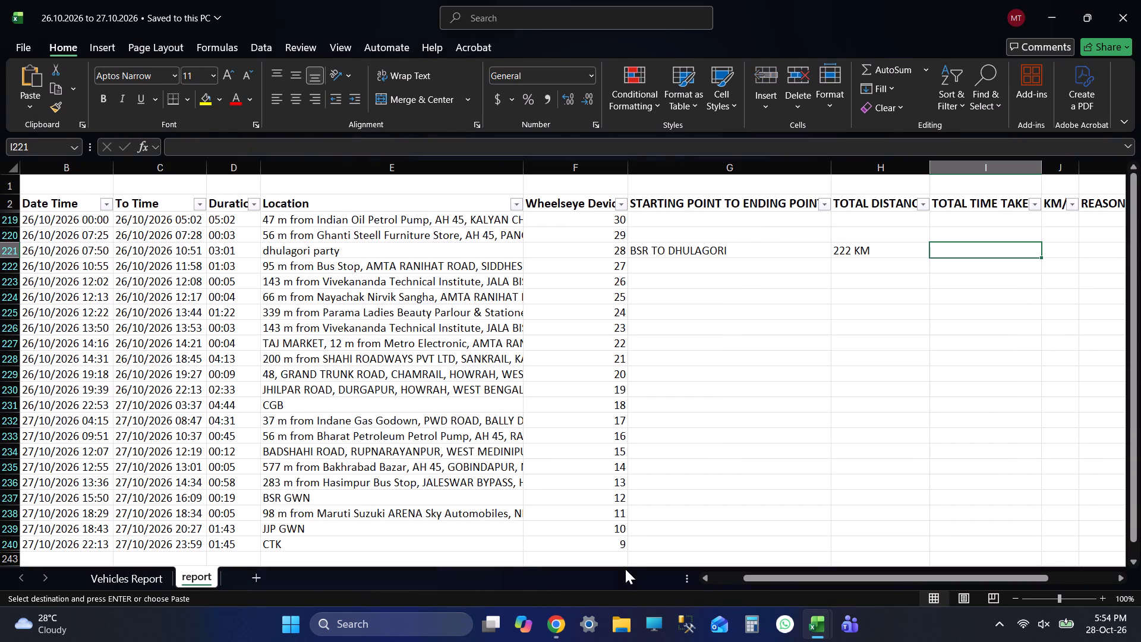
key(shift+Tab)
key(shift+Tab)
key(shift+Tab)
key(shift+Tab)
key(shift+Tab)
key(shift+Tab)
key(shift+Tab)
key(shift+Tab)
key(shift+Tab)
key(shift+Tab)
key(shift+Tab)
key(shift+Tab)
key(Tab)
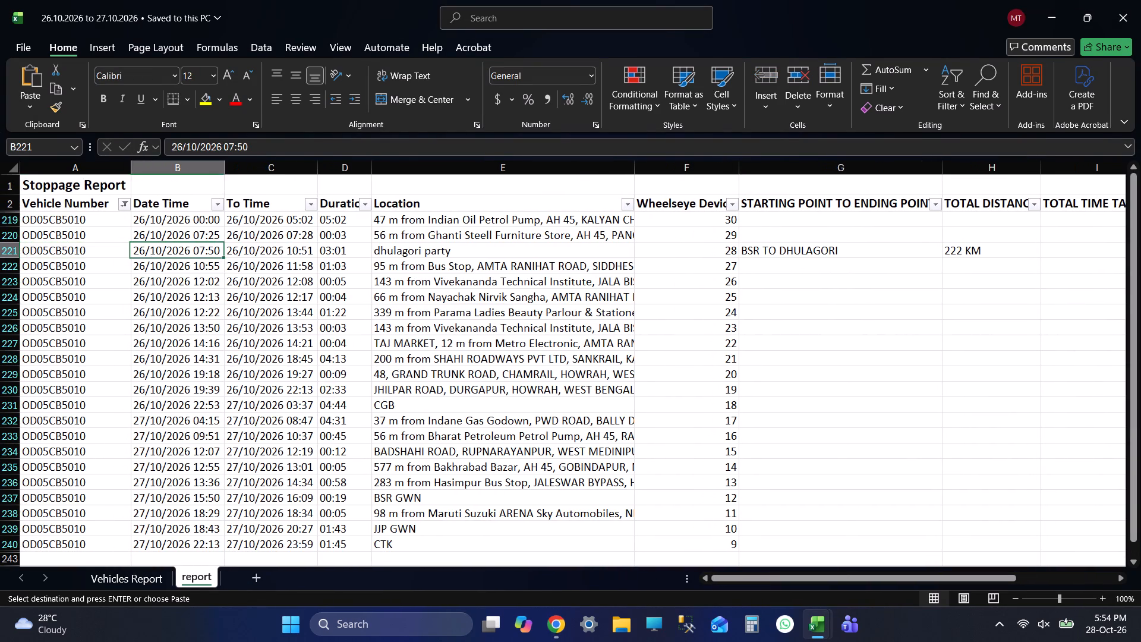
key(ctrl+c)
key(alt+Tab)
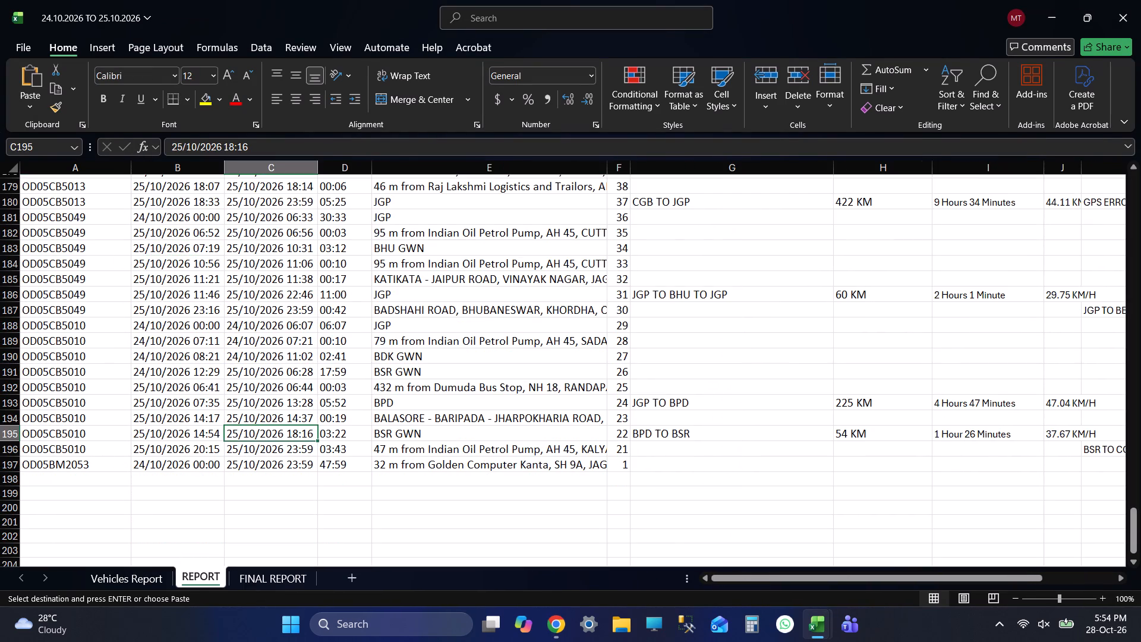
key(alt+Tab)
key(alt+Tab)
key(alt+Tab)
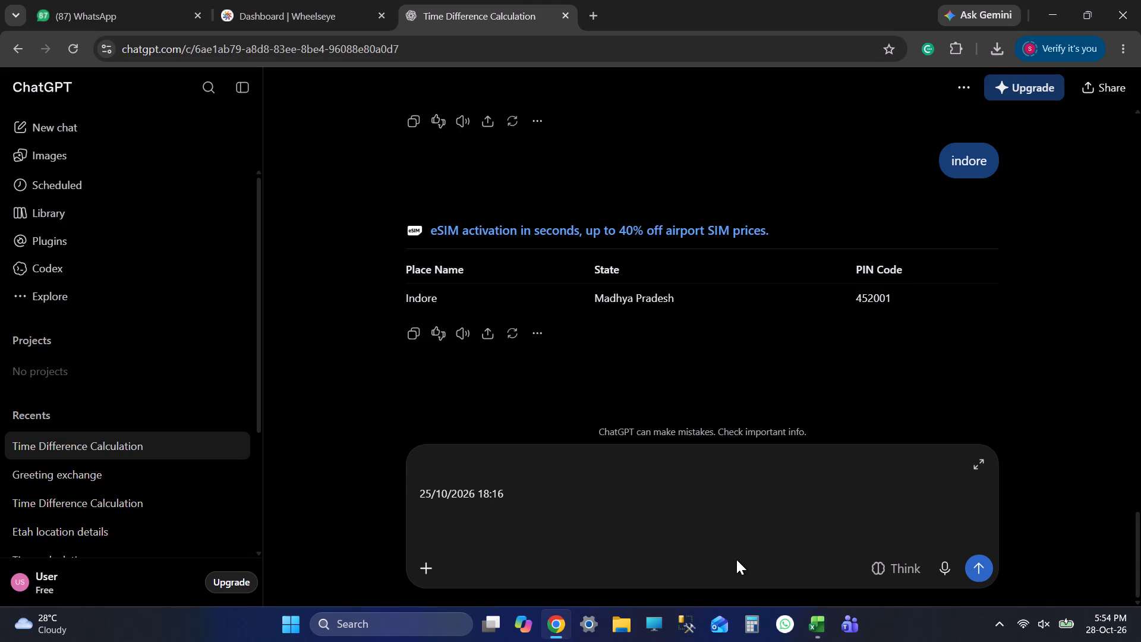
key(ctrl+v)
key(Return)
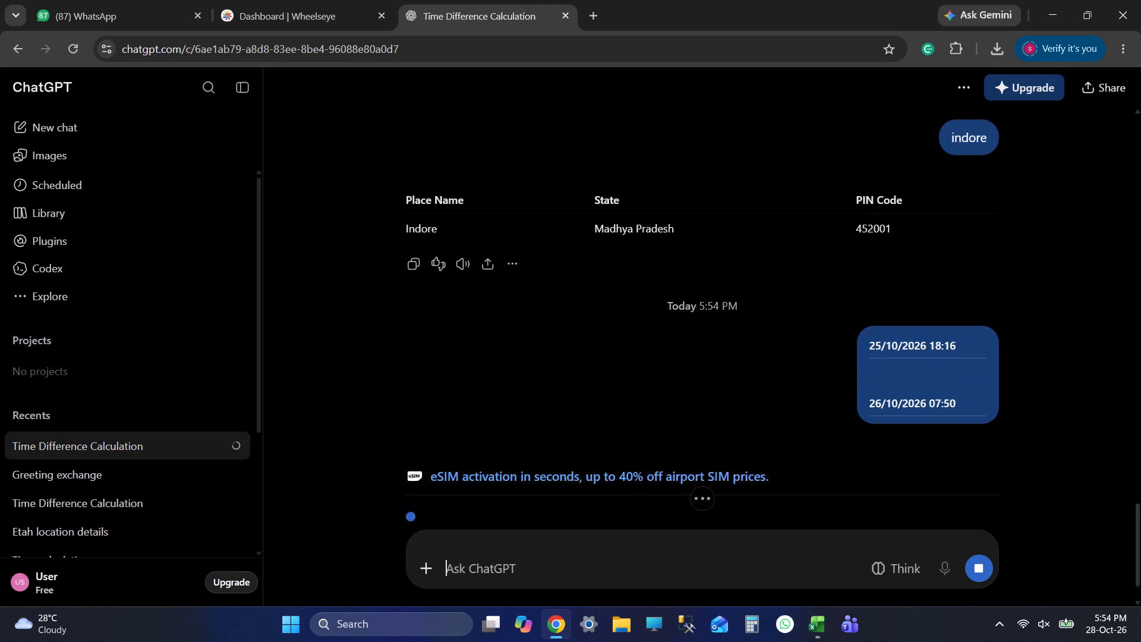
Copy the 8 hrs : 47 min Stop 2 duration from Wheelseye's route history and ask ChatGPT to subtract it with LESS.
key(alt+Tab)
key(Tab)
key(Tab)
key(Tab)
key(Tab)
key(Tab)
key(Tab)
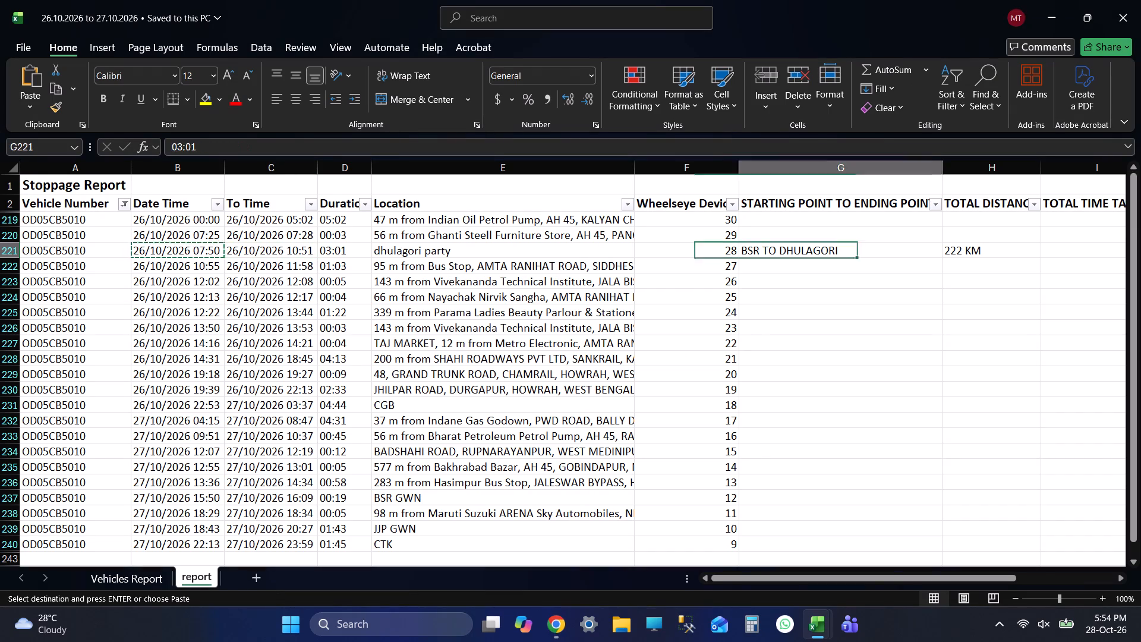
key(Tab)
key(alt+Tab)
click(327, 0)
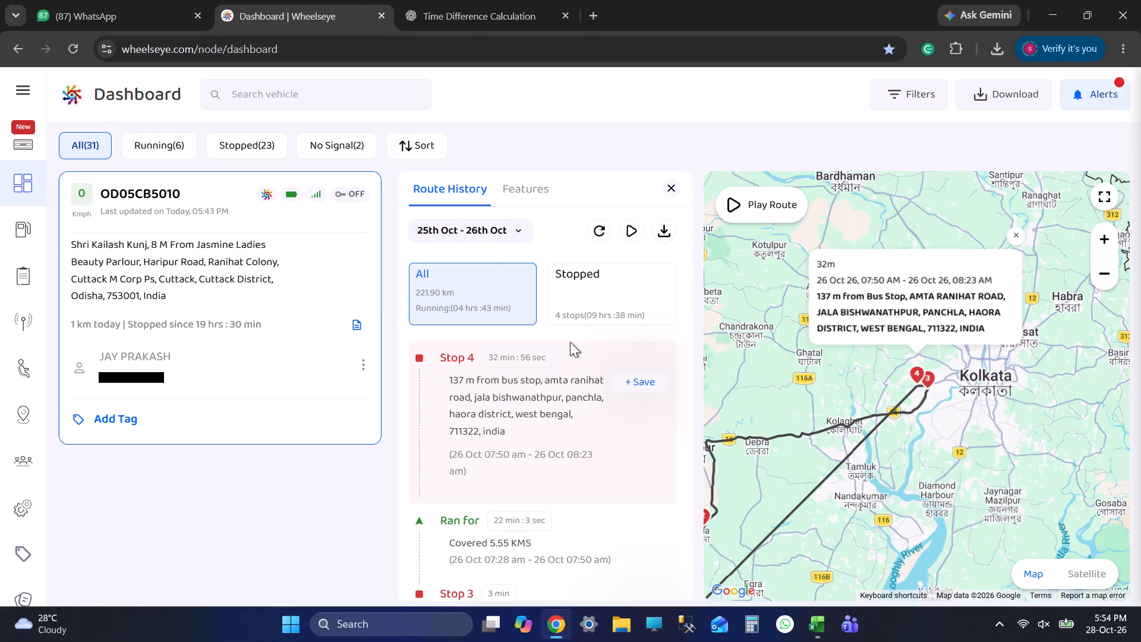
scroll(623, 426, down, 7)
click(553, 368)
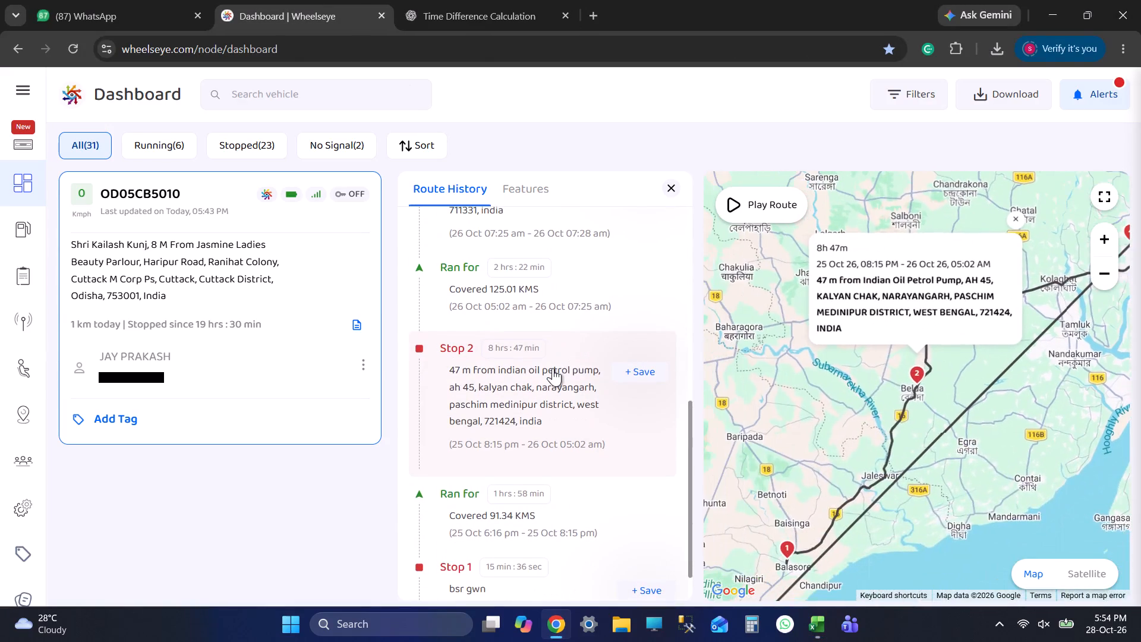
scroll(553, 368, up, 5)
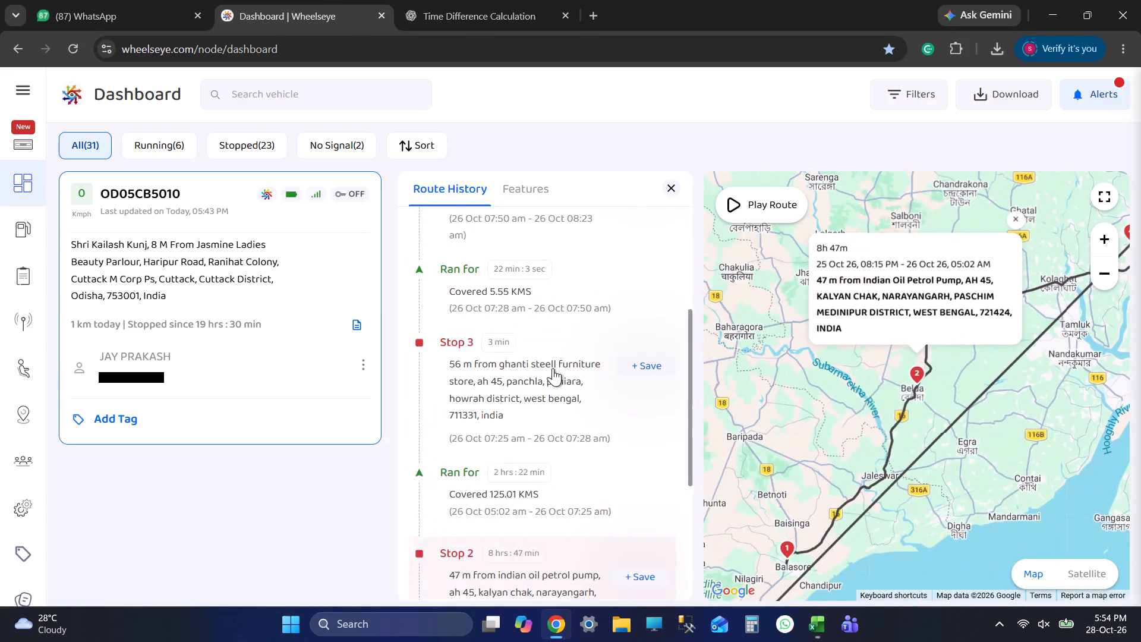
scroll(553, 368, down, 3)
scroll(555, 464, down, 3)
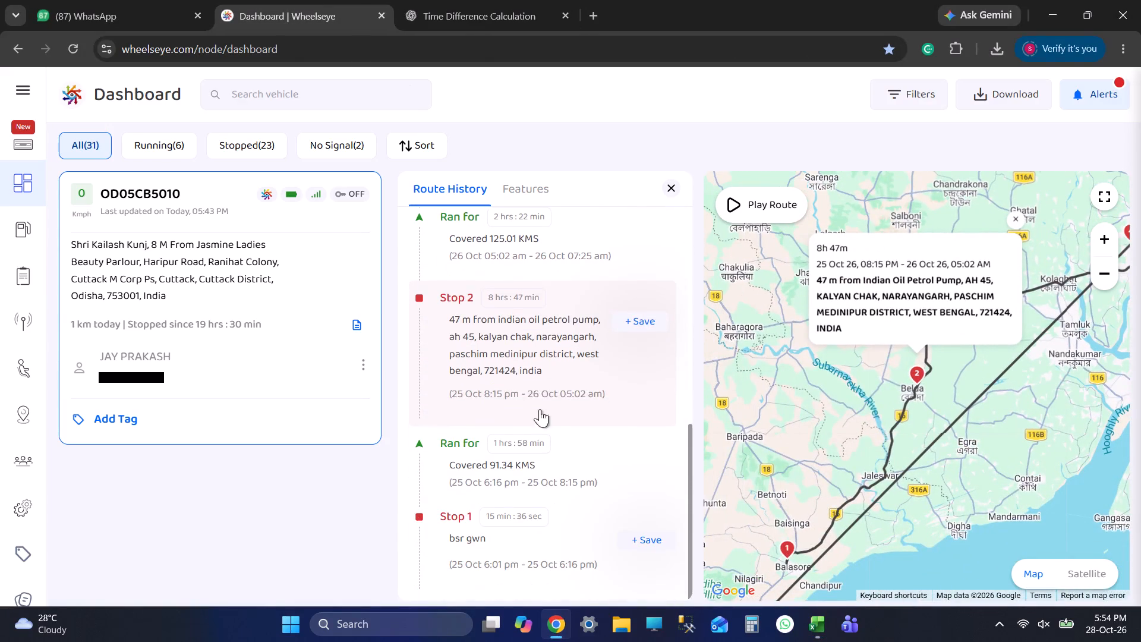
scroll(578, 482, down, 2)
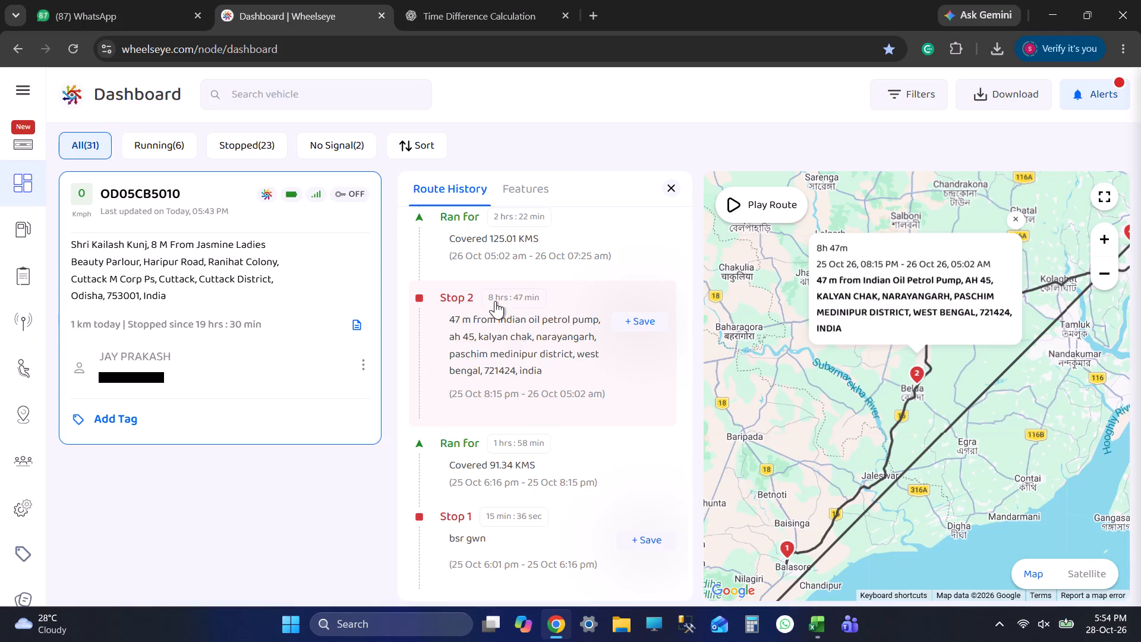
drag(481, 291, 548, 297)
key(ctrl+c)
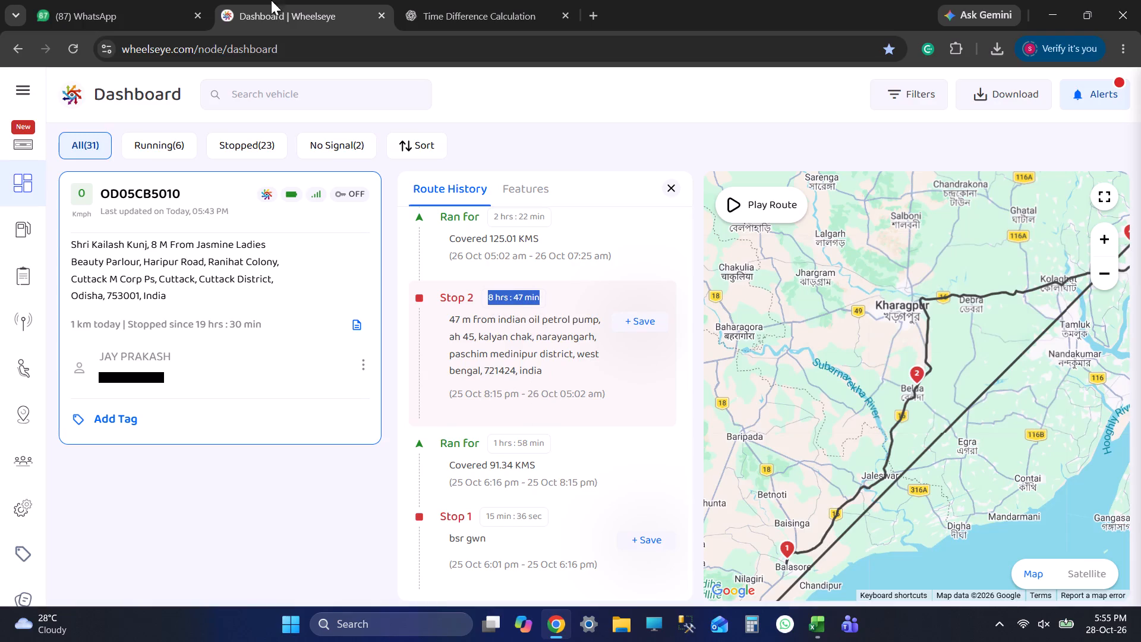
click(469, 0)
text(LESS)
key(space)
key(ctrl+v)
key(Return)
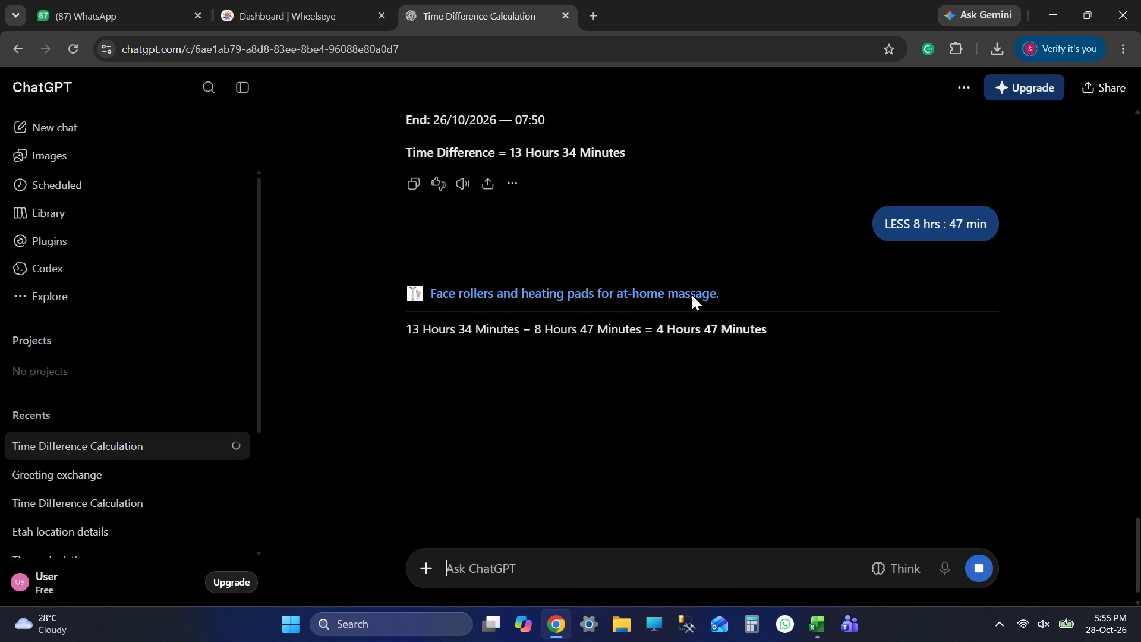
Copy the 4 Hours 47 Minutes result into the total time taken cell of the BSR TO DHULAGORI row.
drag(658, 328, 710, 328)
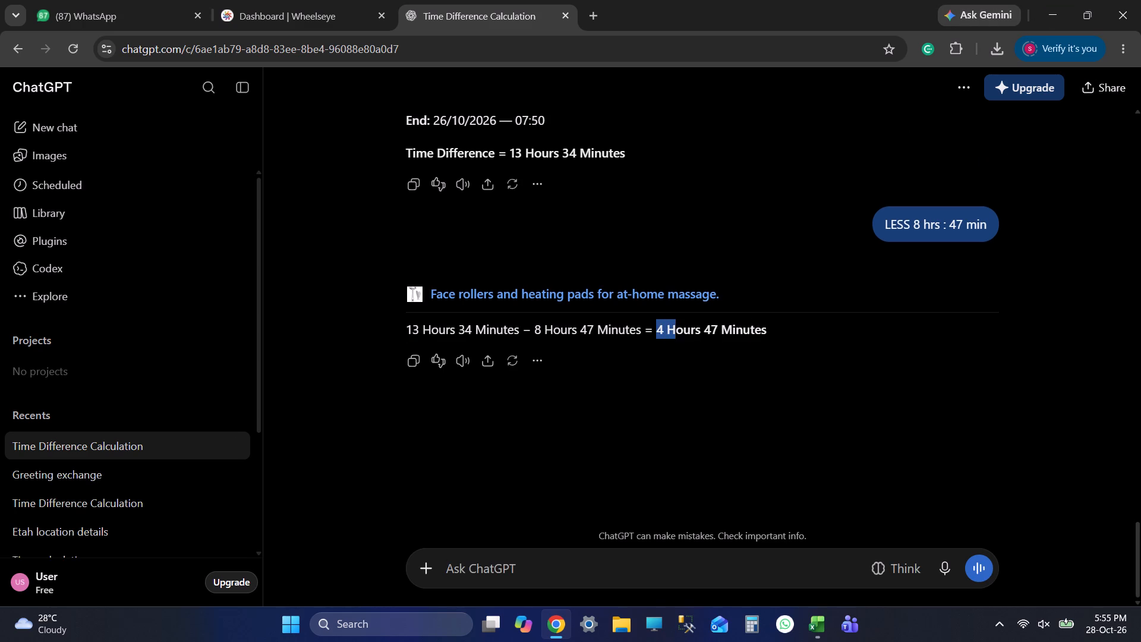
drag(710, 328, 847, 321)
key(ctrl+c)
key(alt+Tab)
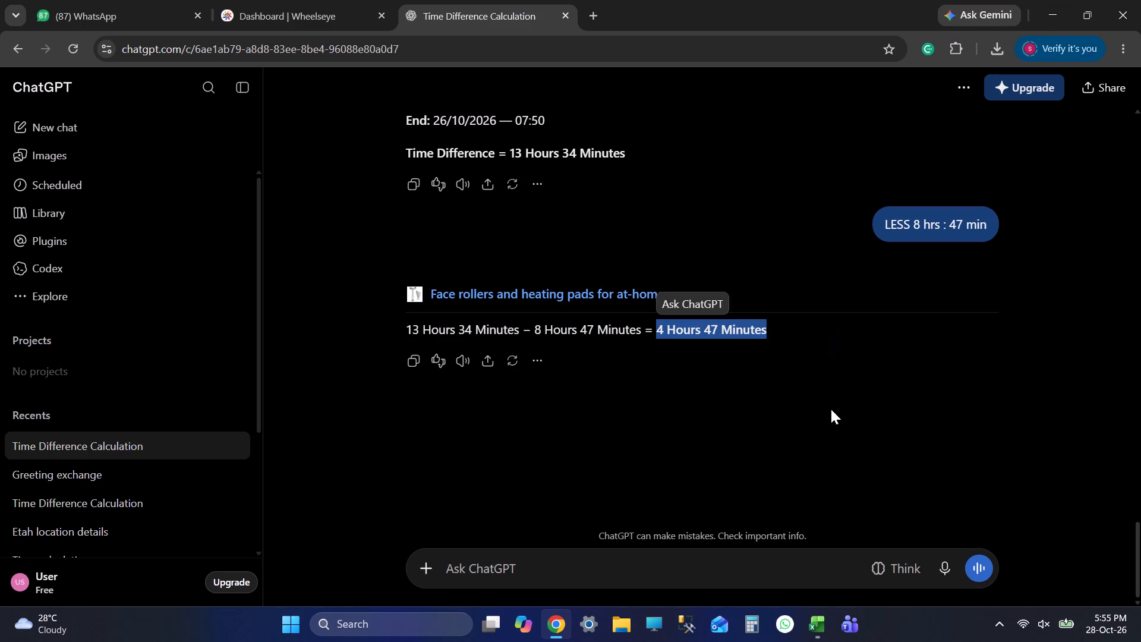
key(ctrl+v)
key(Tab)
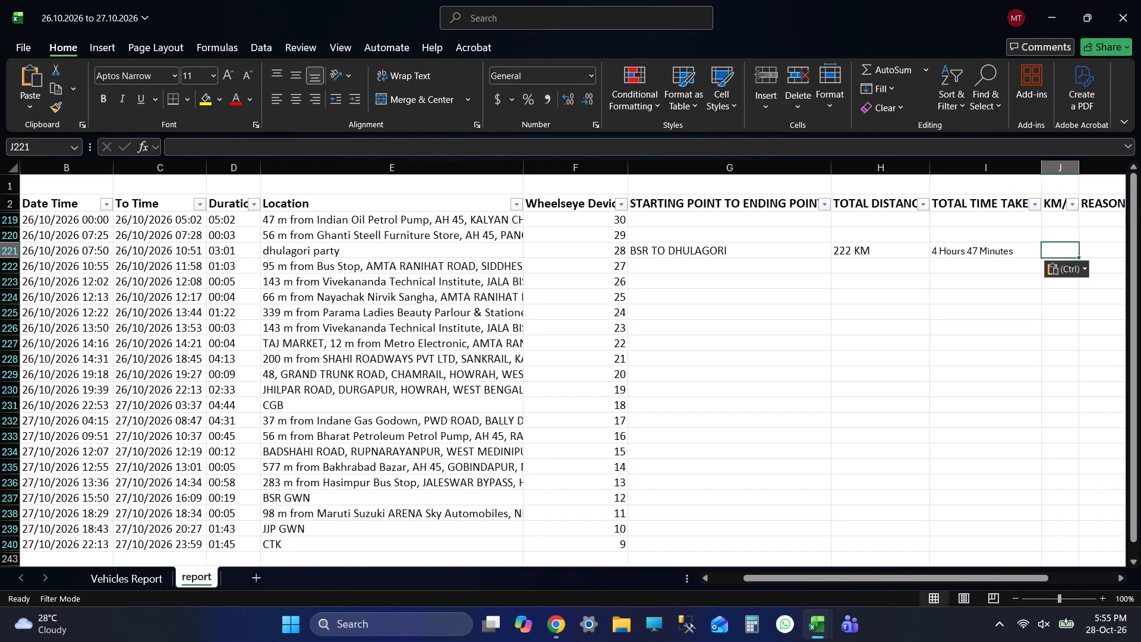
Send ChatGPT the 222 KM trip distance to calculate the average speed.
key(alt+Tab)
click(535, 583)
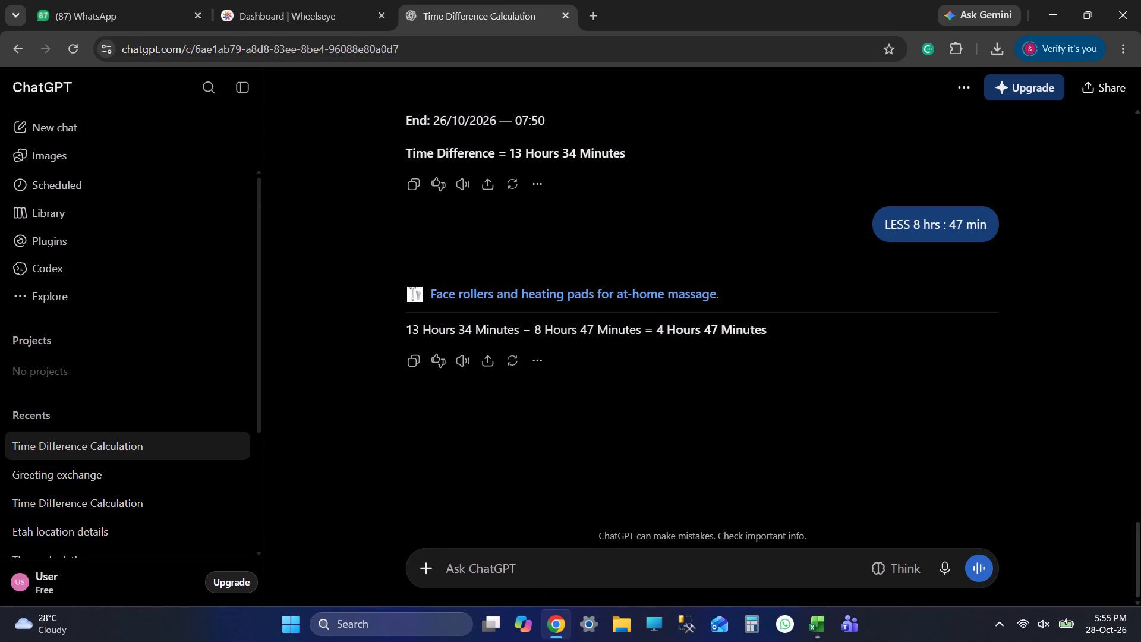
text(222 KM)
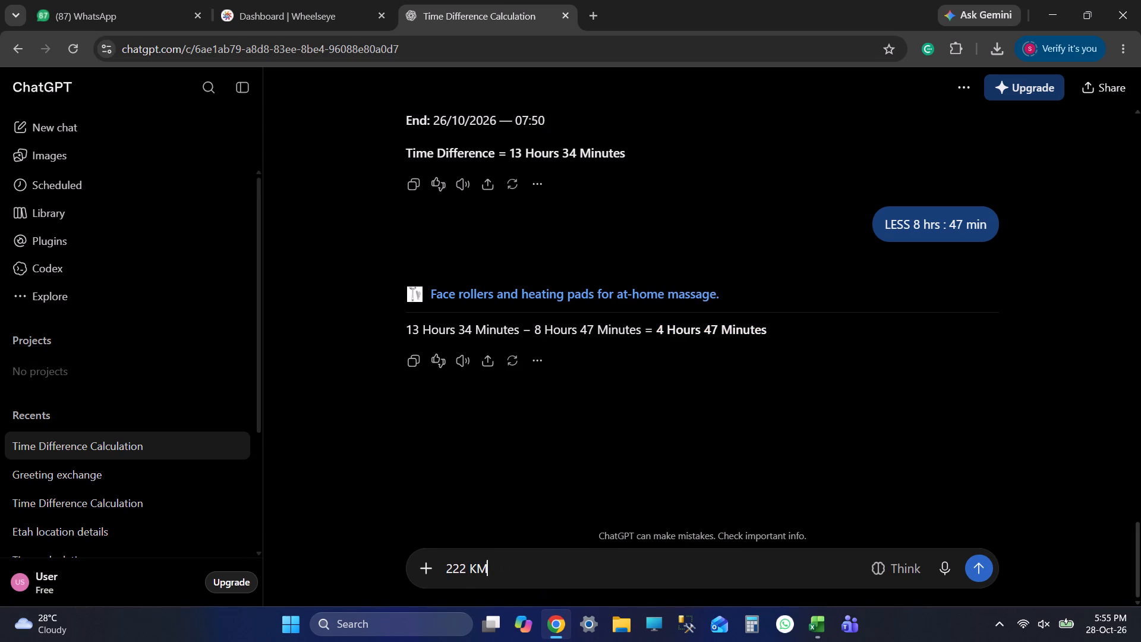
key(Return)
key(alt+Tab)
key(alt+Tab)
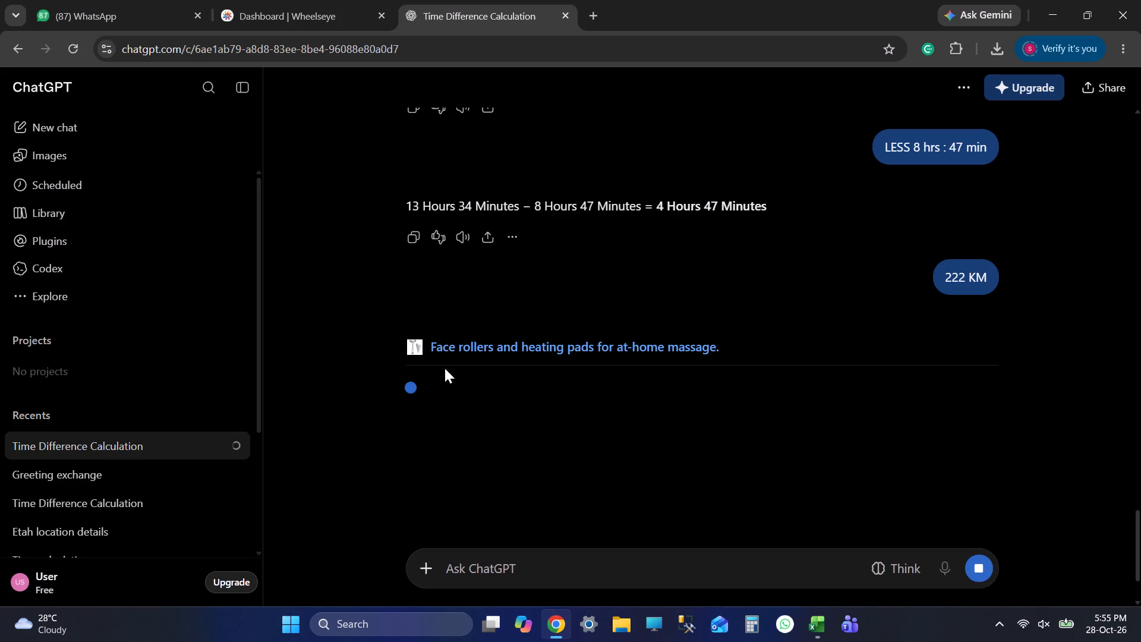
scroll(557, 364, down, 9)
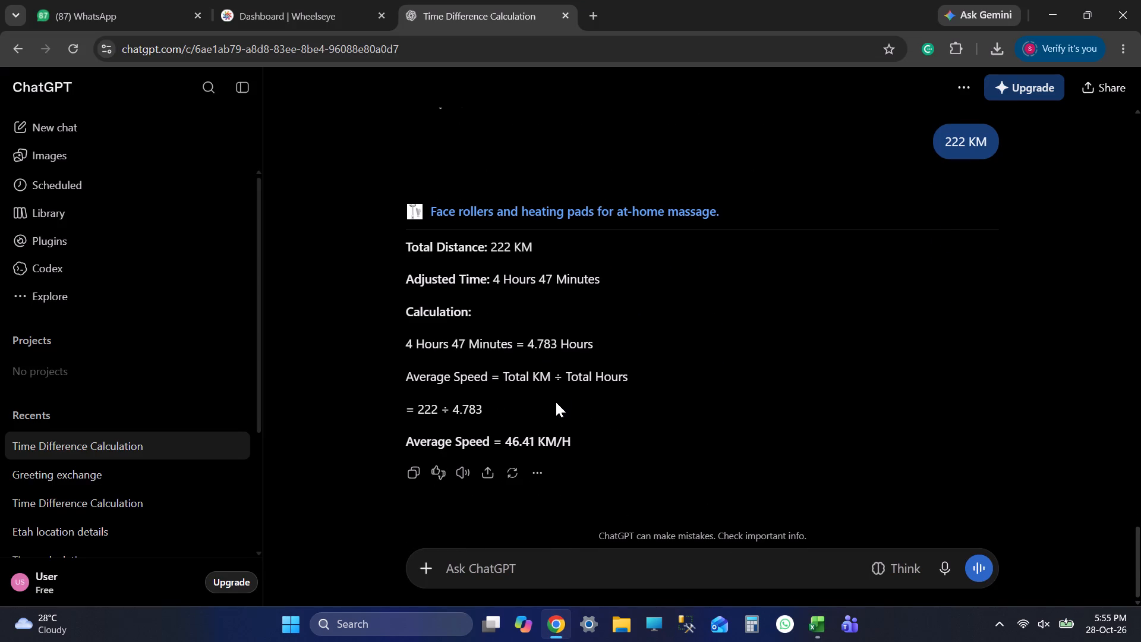
scroll(551, 417, down, 3)
Copy the 46.41 KM/H average speed into the KM/H column of the BSR TO DHULAGORI row.
drag(501, 443, 534, 443)
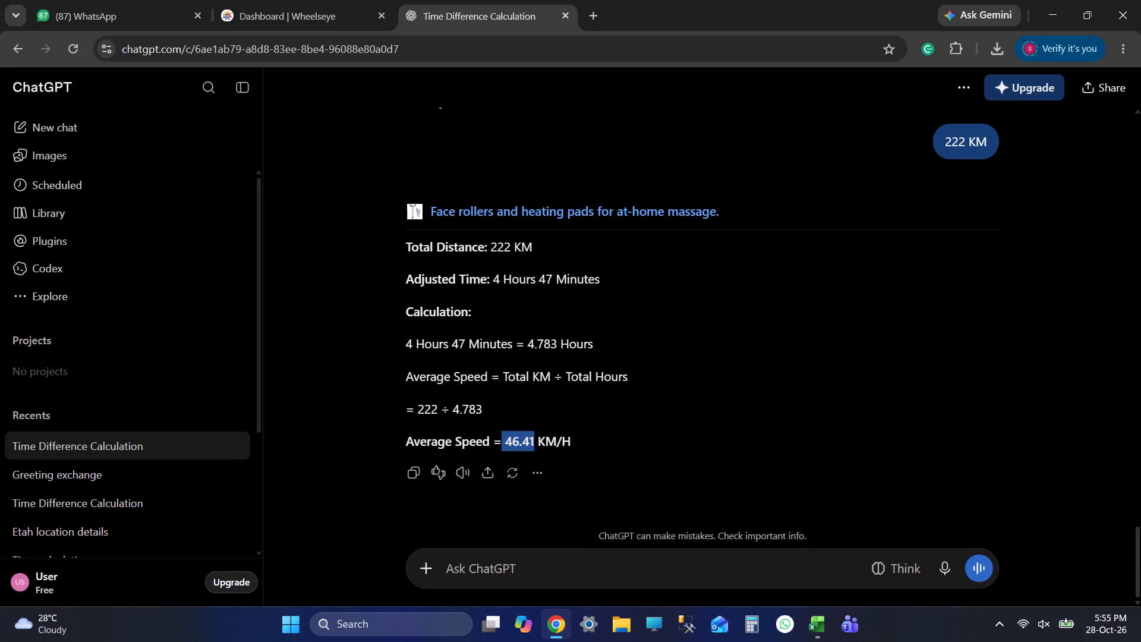
click(547, 442)
drag(508, 444, 583, 442)
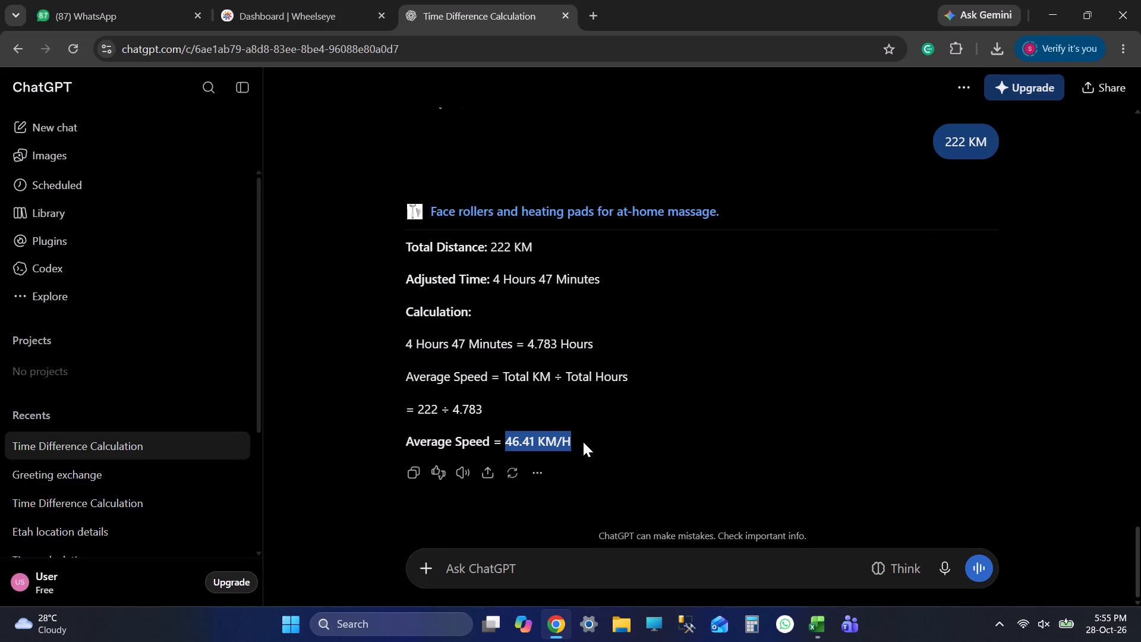
drag(583, 442, 588, 442)
key(ctrl+c)
key(alt+Tab)
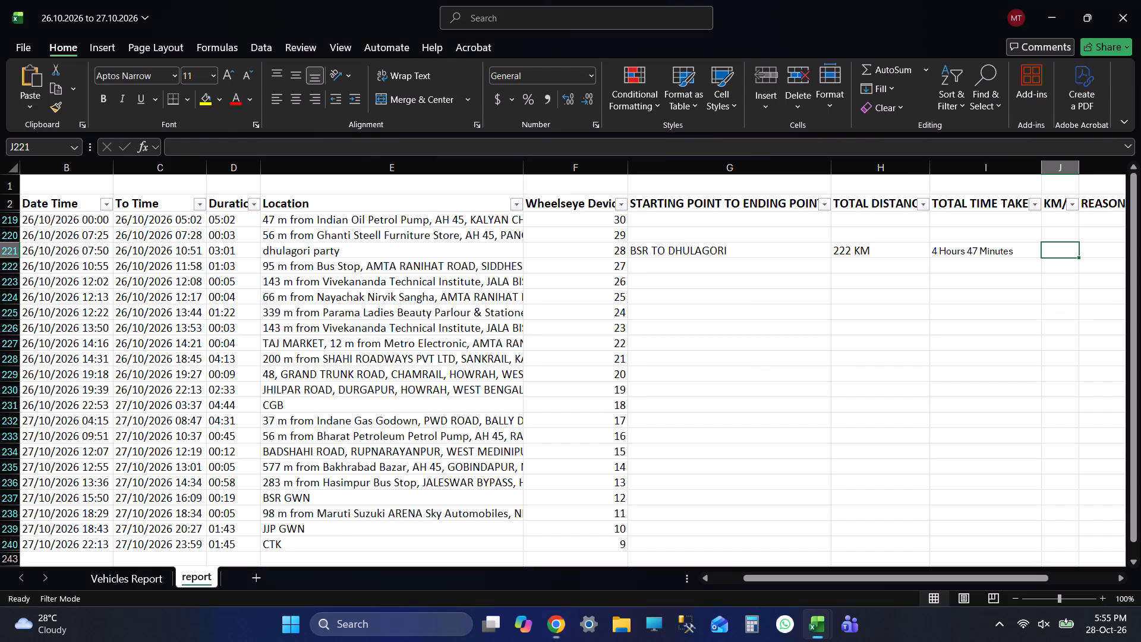
key(ctrl+v)
key(Return)
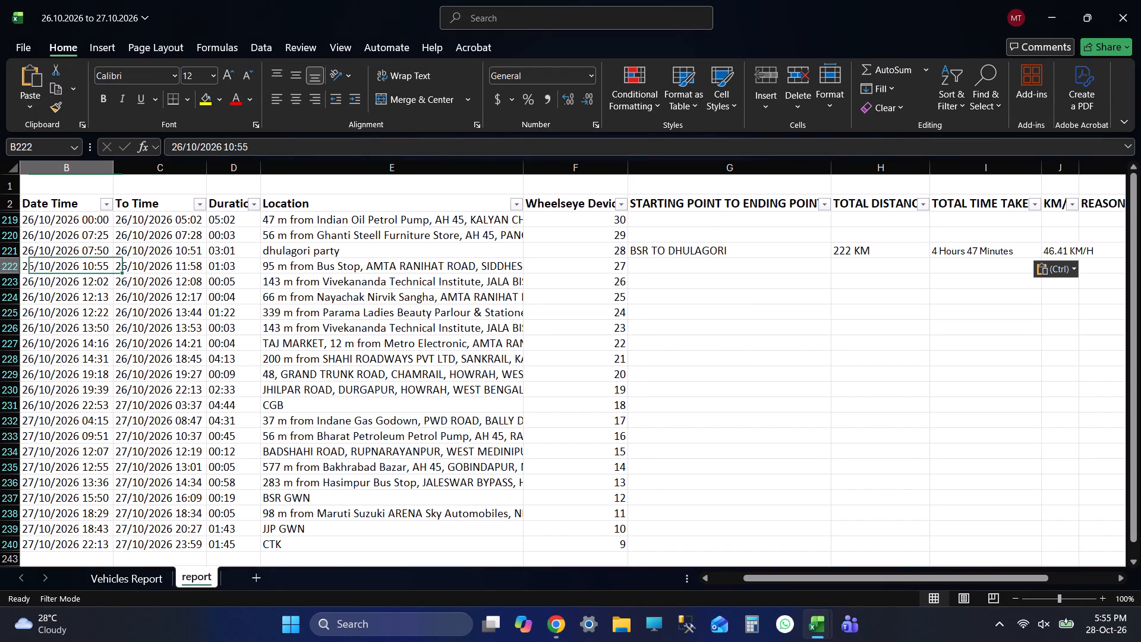
Save the 26–27 October workbook.
key(ctrl+s)
key(ctrl+s)
key(ctrl+s)
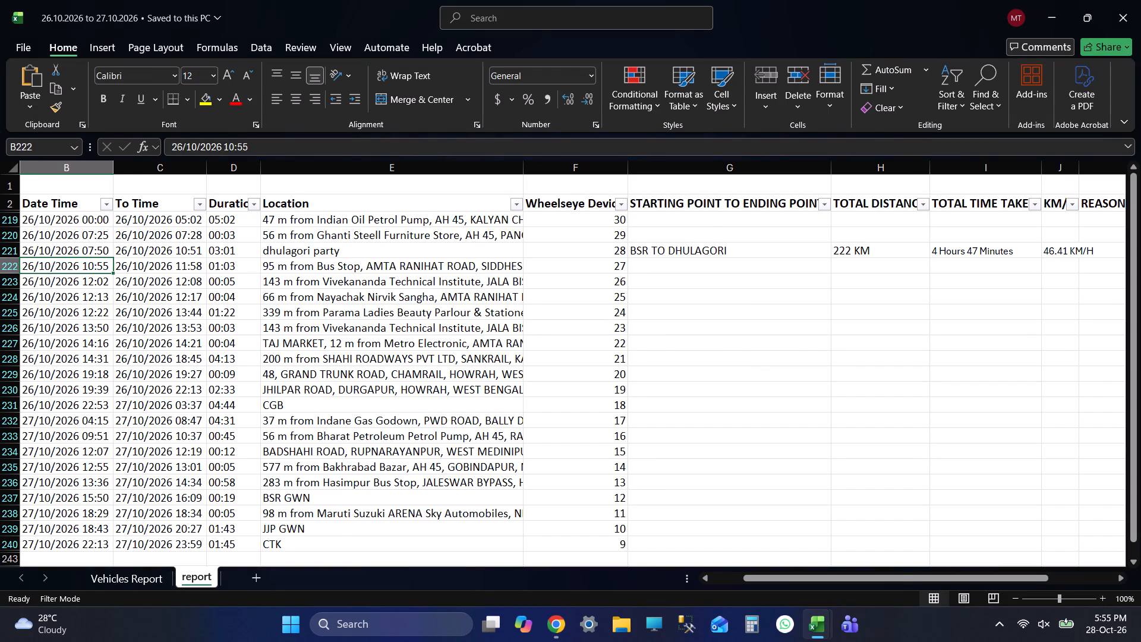
key(ctrl+s)
key(ctrl+s)
key(ctrl+s)
key(alt+Tab)
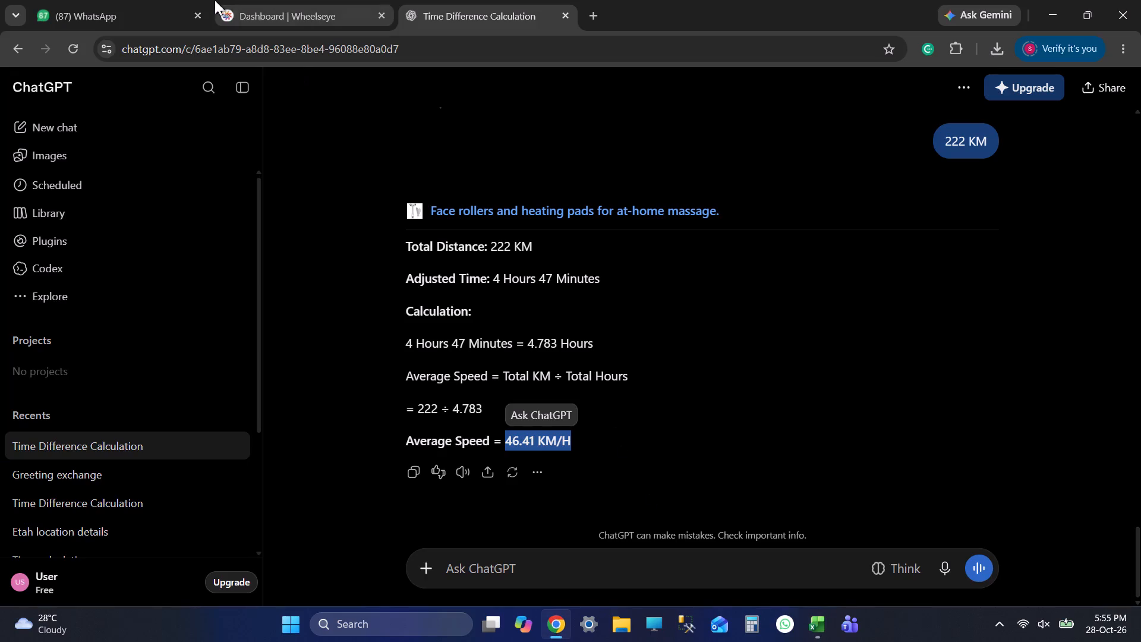
click(294, 0)
scroll(552, 334, up, 5)
scroll(552, 334, down, 1)
scroll(552, 334, up, 1)
scroll(537, 285, up, 6)
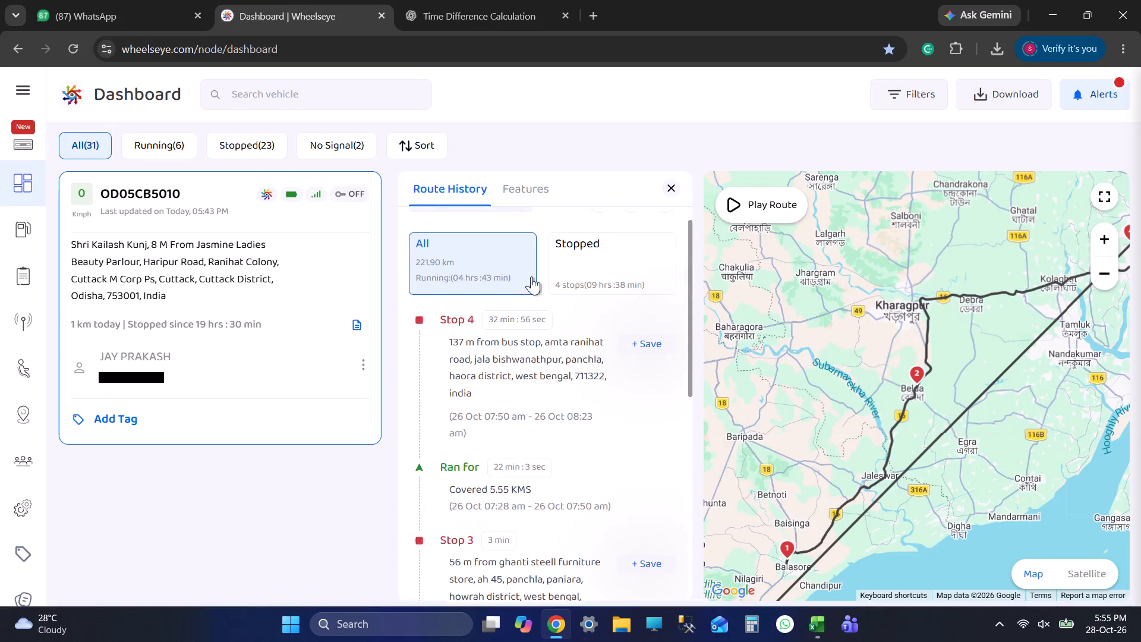
click(469, 229)
click(526, 347)
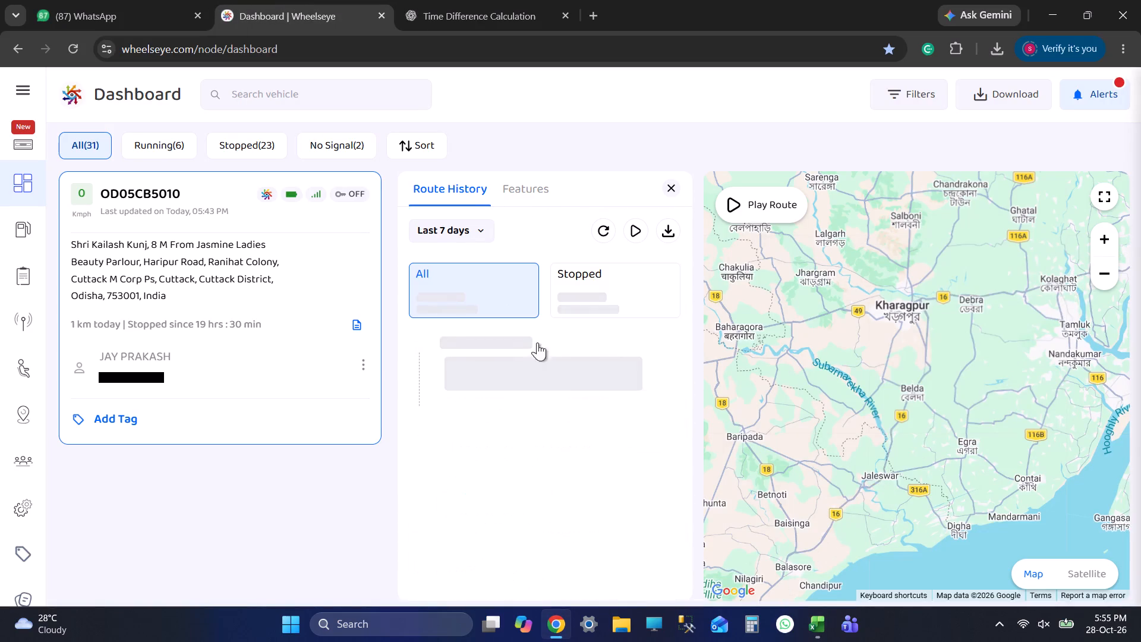
Find the cgb stop of 26–27 October in the route history and show it on the map.
scroll(557, 408, down, 15)
scroll(563, 419, up, 1)
scroll(563, 419, down, 4)
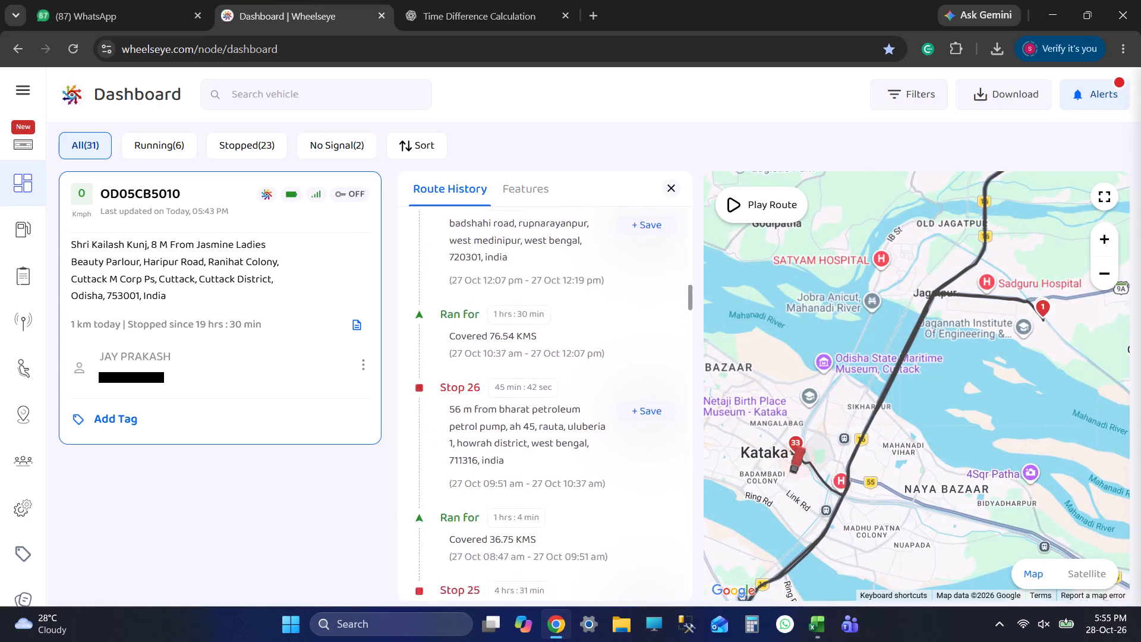
scroll(563, 419, down, 6)
scroll(563, 419, up, 2)
click(557, 355)
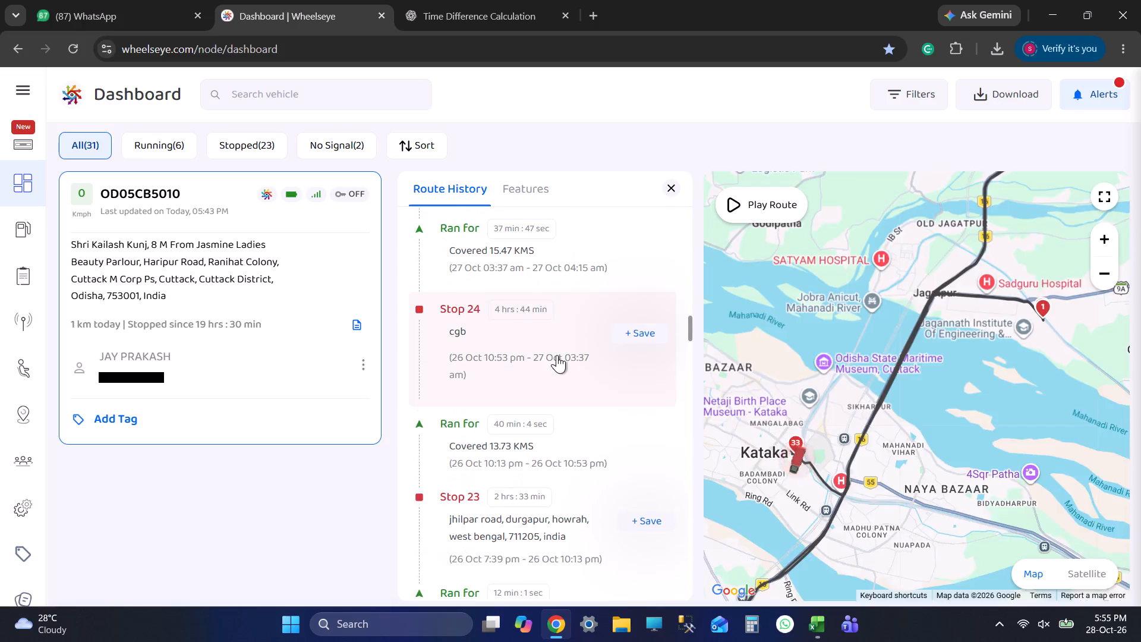
In the 26–27 October Excel workbook, enter CGB TO CTK as the starting to ending point in the final CTK row.
key(alt+Tab)
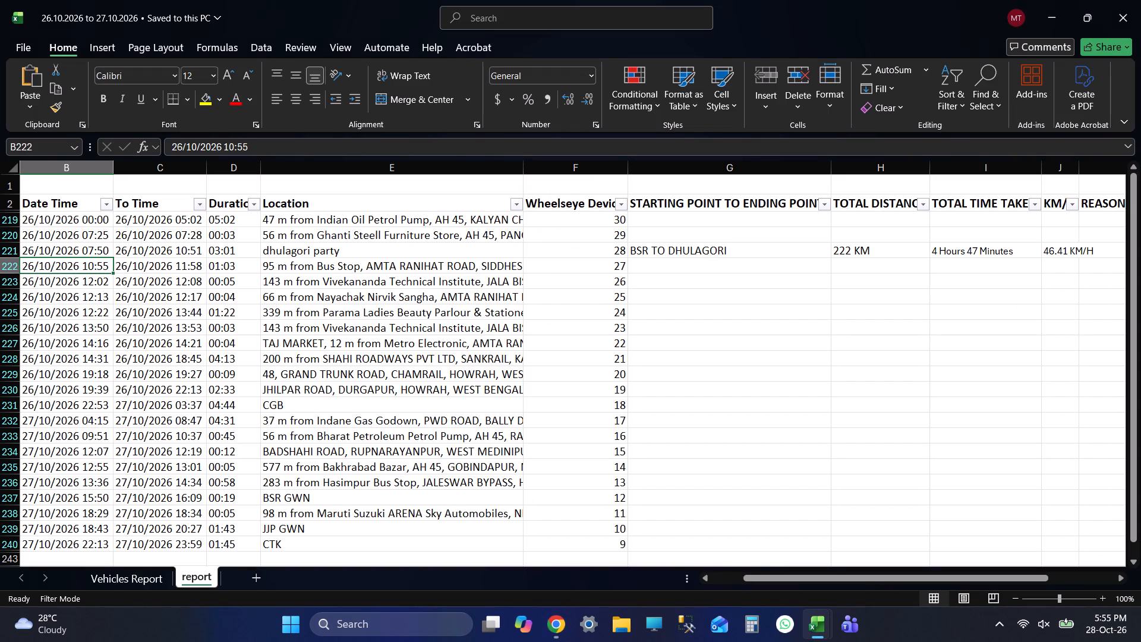
click(727, 314)
key(ctrl+s)
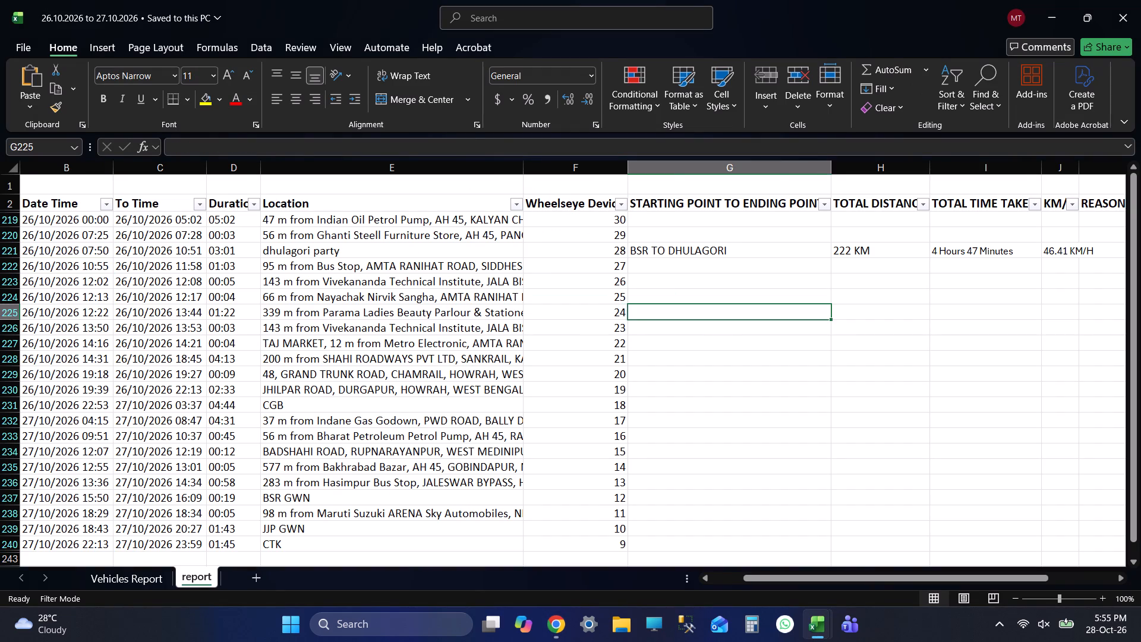
scroll(324, 413, down, 1)
click(323, 365)
click(363, 493)
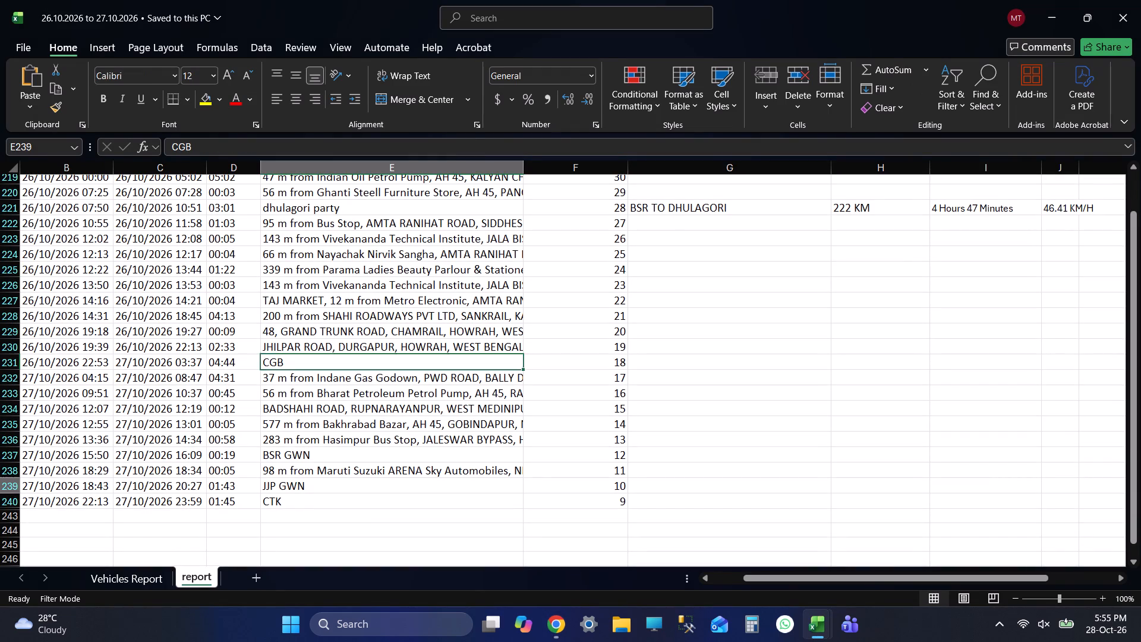
click(346, 503)
key(Tab)
key(Tab)
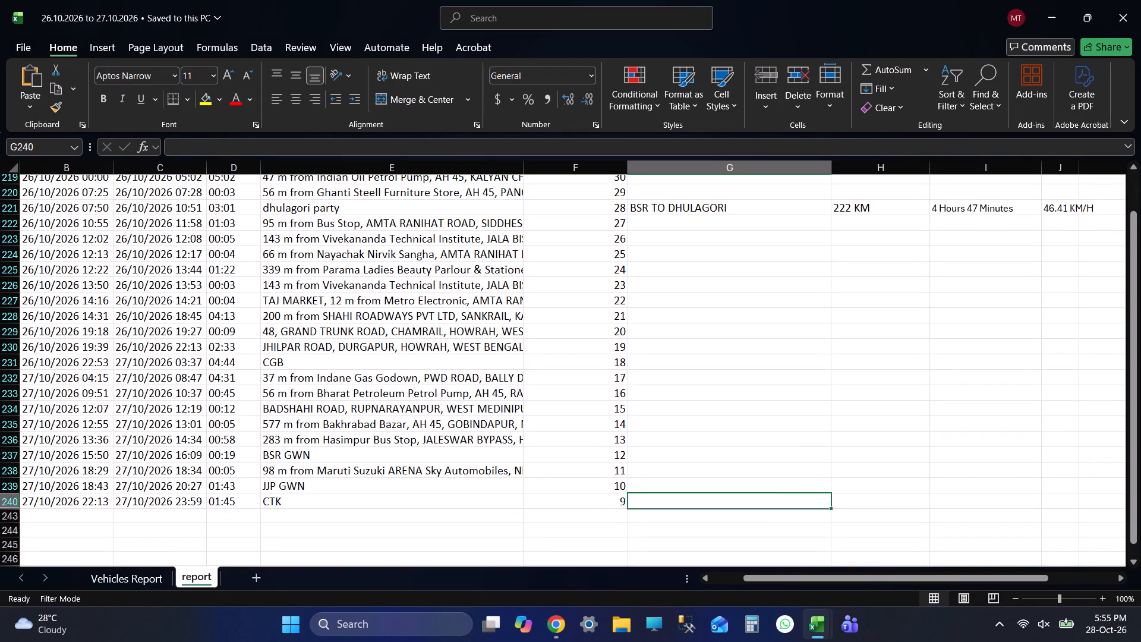
text(CGB)
key(Tab)
key(shift+Tab)
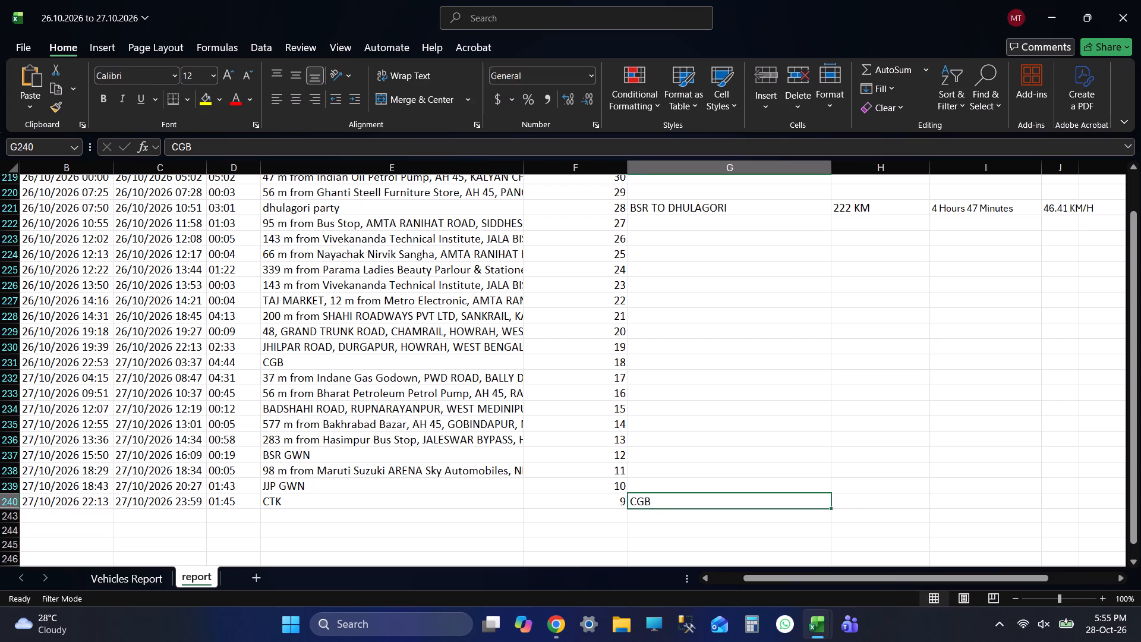
key(F2)
key(space)
text(TO CTK)
key(Tab)
Save the 26–27 October workbook.
key(ctrl+s)
key(ctrl+s)
key(ctrl+s)
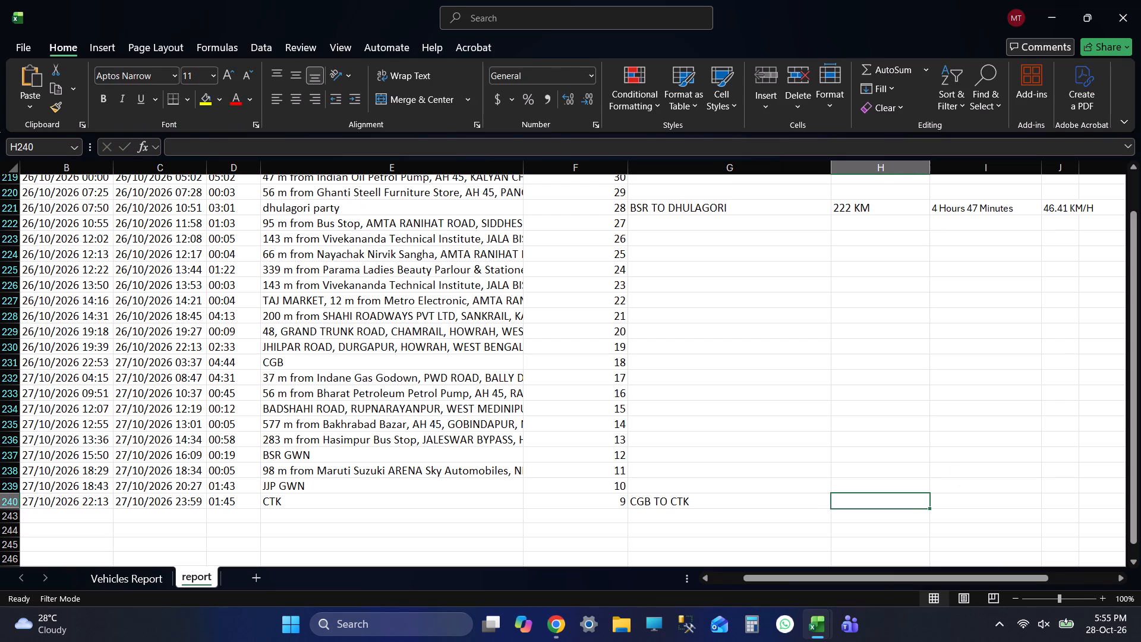
In Wheelseye, set the route history's custom start date to 27 October 2026, using the CGB row's To Time from the workbook.
key(alt+Tab)
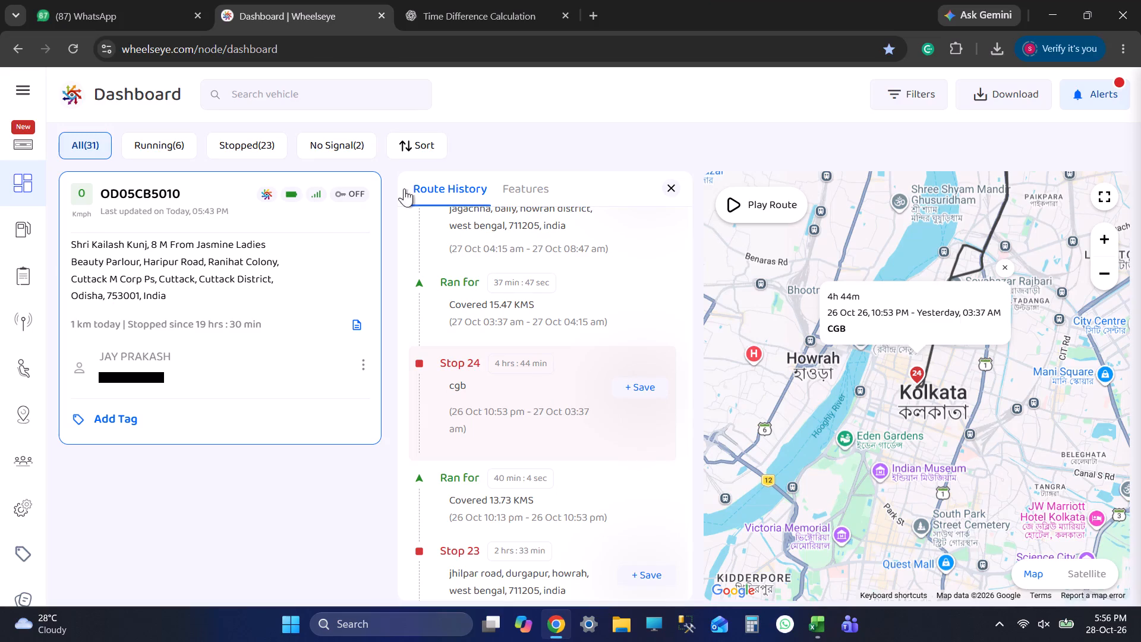
scroll(501, 248, up, 19)
scroll(524, 259, down, 1)
scroll(524, 259, up, 11)
scroll(524, 259, down, 1)
scroll(524, 259, up, 1)
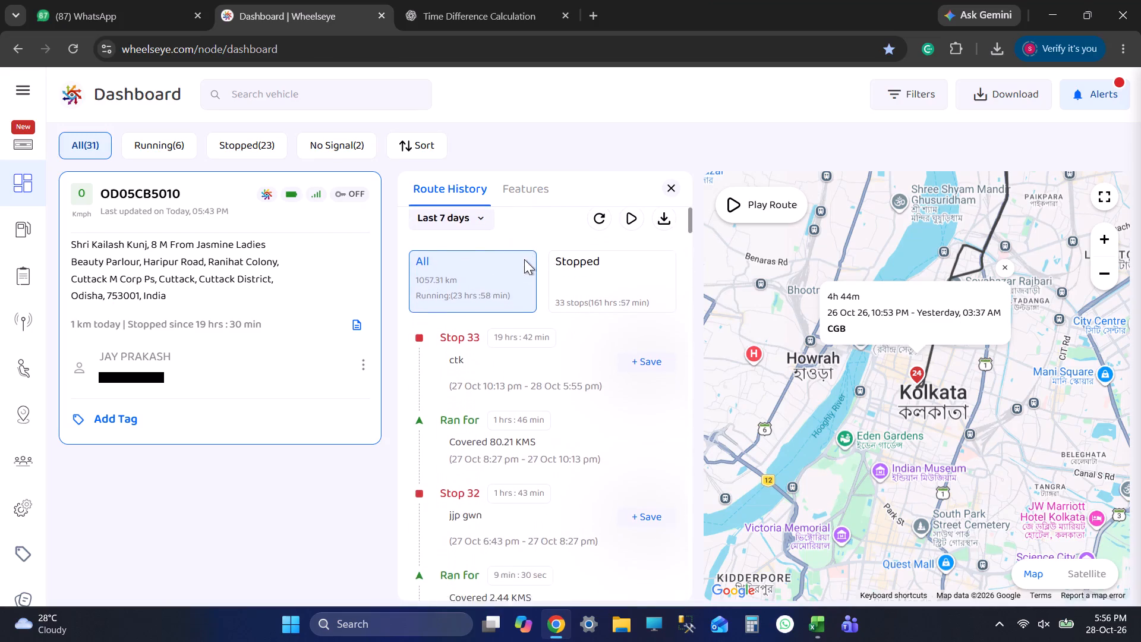
click(436, 224)
click(468, 379)
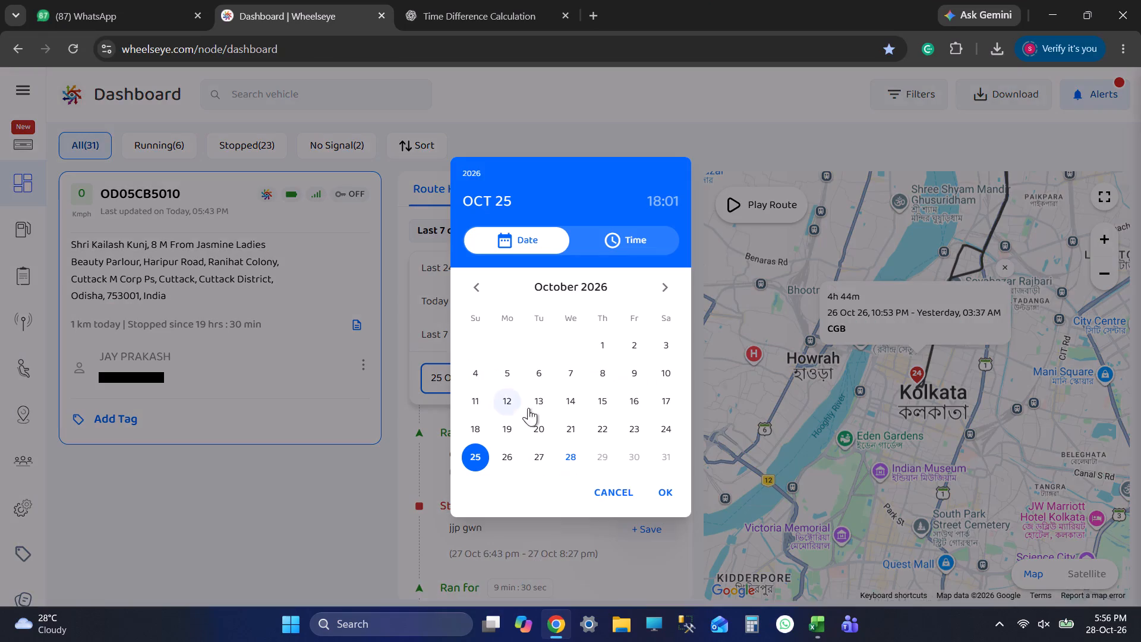
key(alt+Tab)
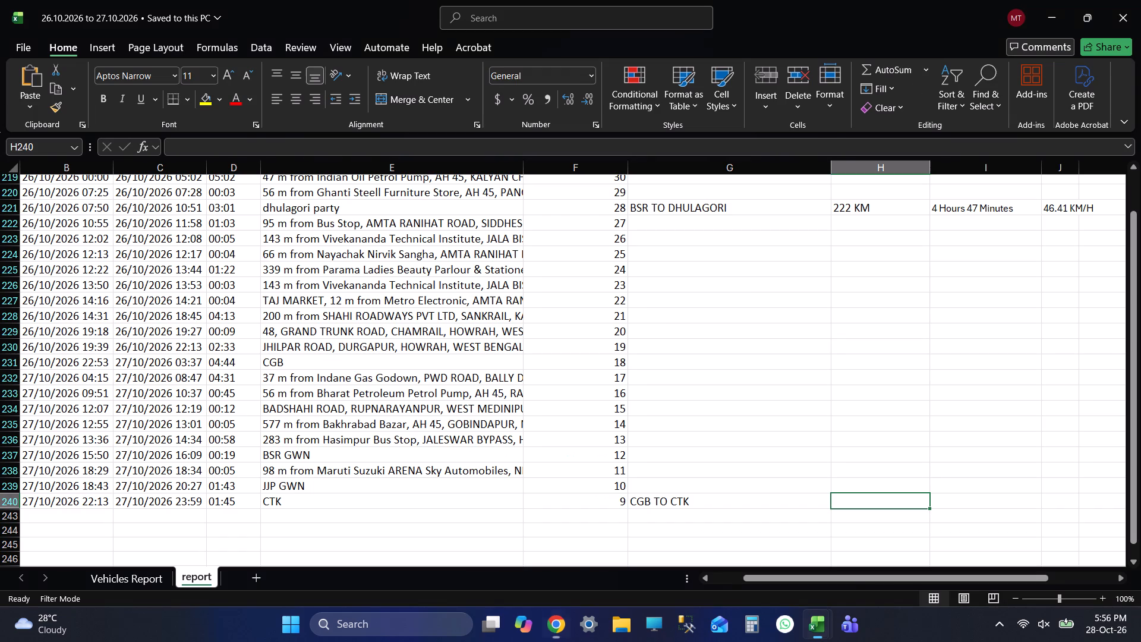
click(294, 369)
key(shift+Tab)
key(shift+Tab)
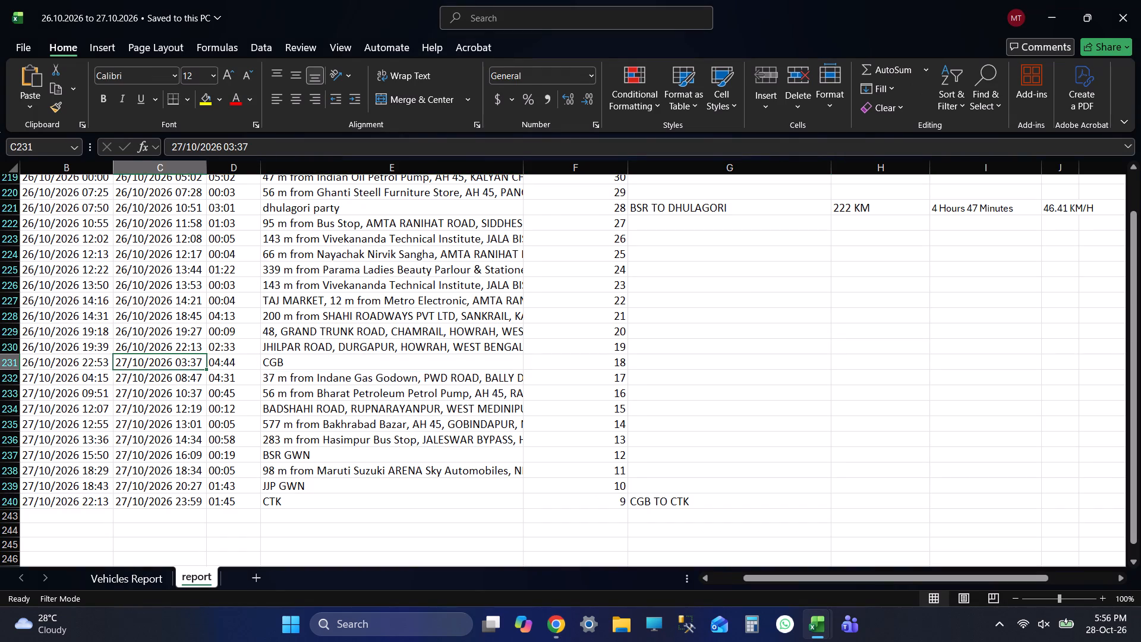
key(alt+Tab)
click(531, 462)
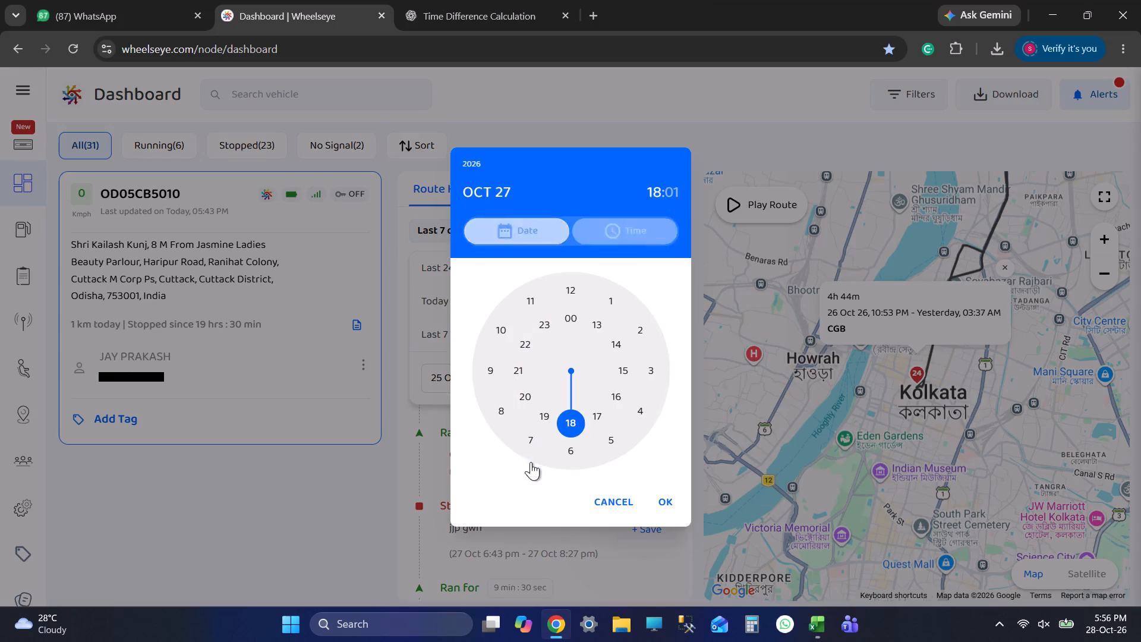
Set the custom start time's hour to 03, checking it against the CGB departure time, and accept the start.
key(alt+Tab)
key(alt+Tab)
key(alt+Tab)
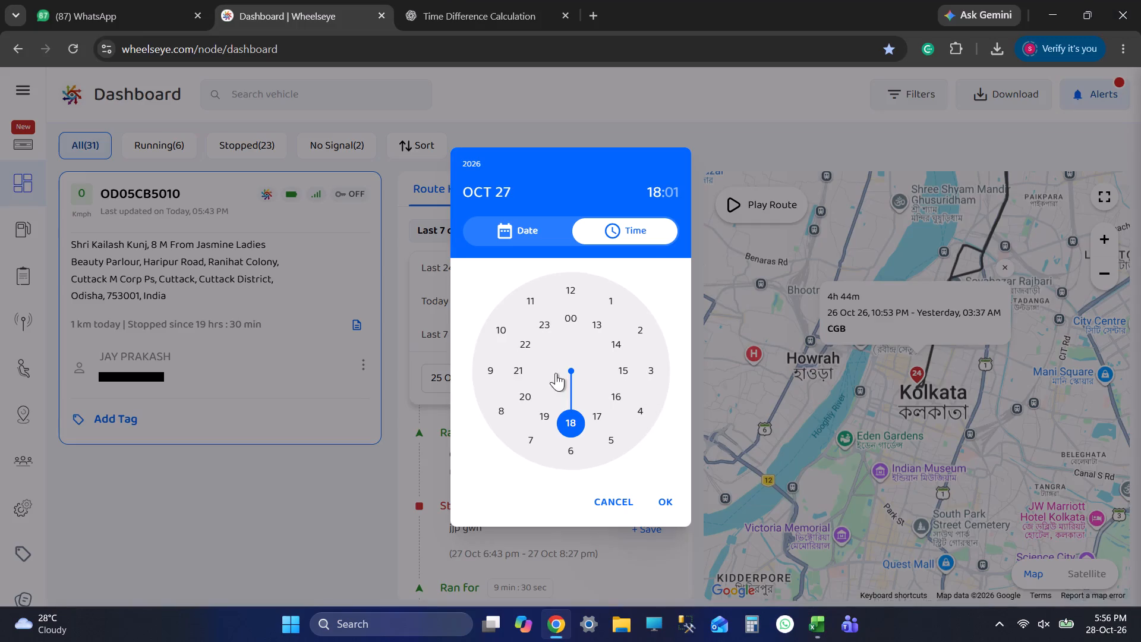
key(alt+Tab)
key(alt+Tab)
key(alt+Tab)
key(alt+Tab)
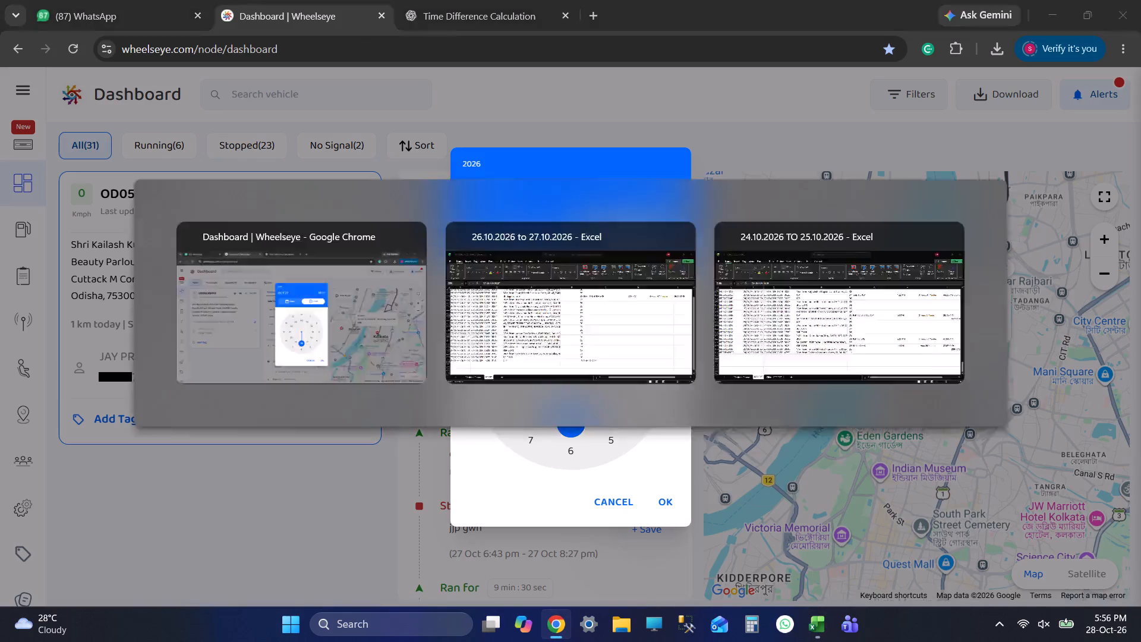
key(alt+Tab)
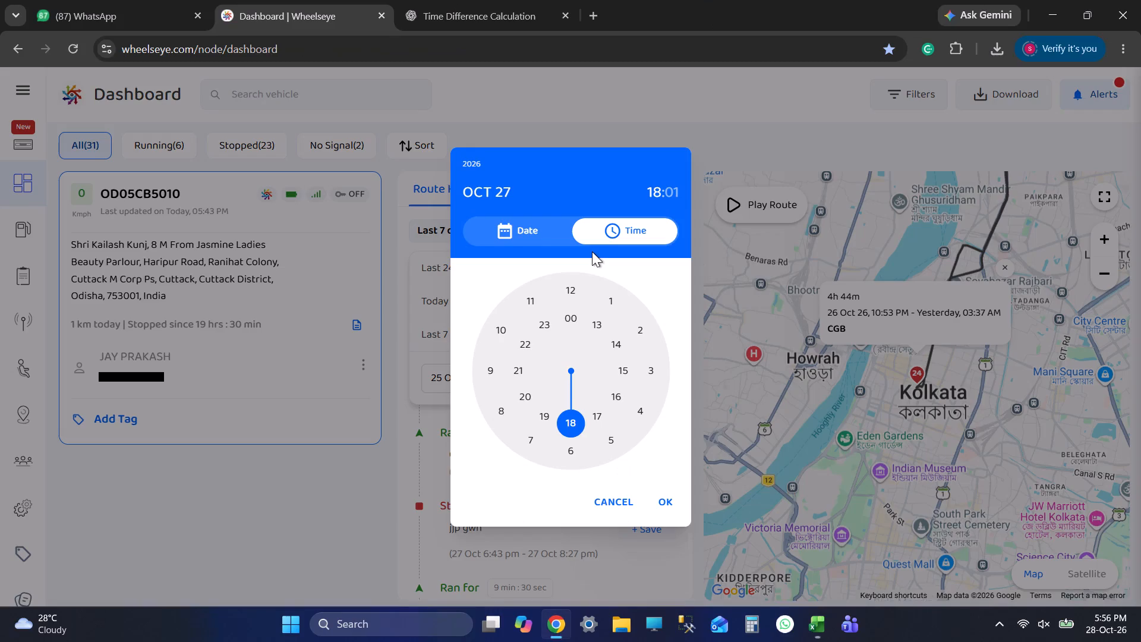
key(alt+Tab)
key(alt+Tab)
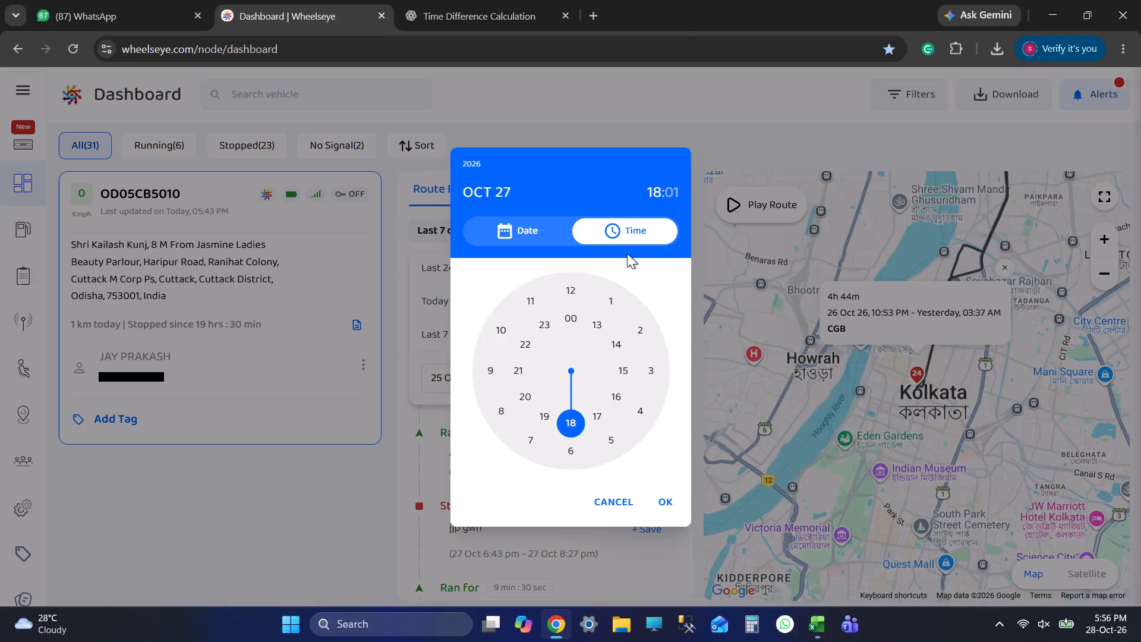
click(647, 374)
key(alt+Tab)
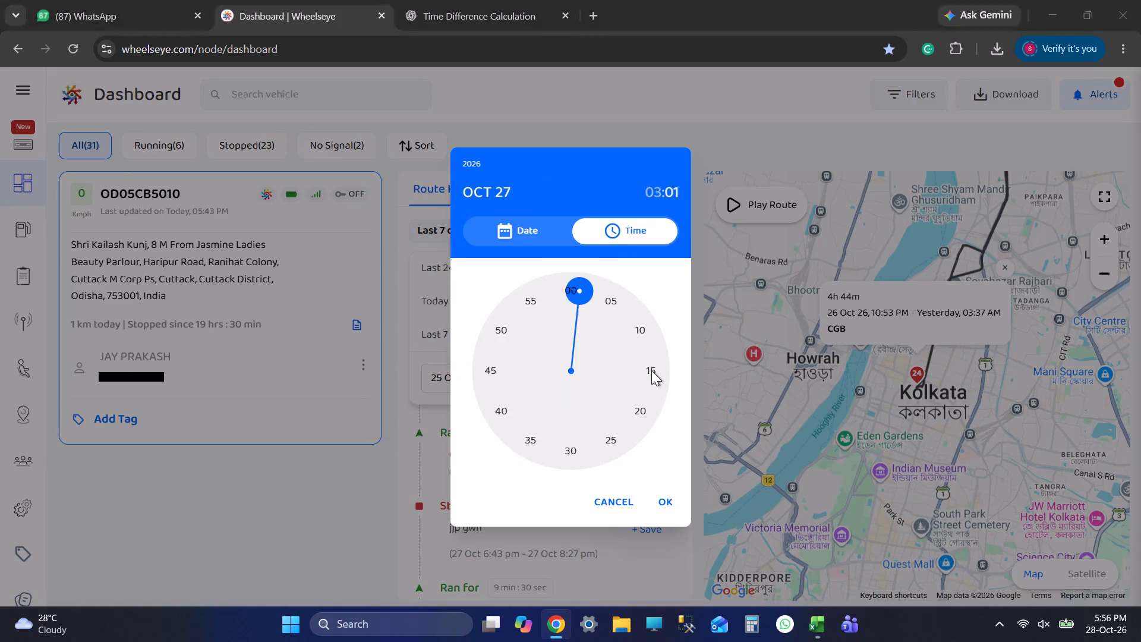
key(alt+Tab)
click(670, 497)
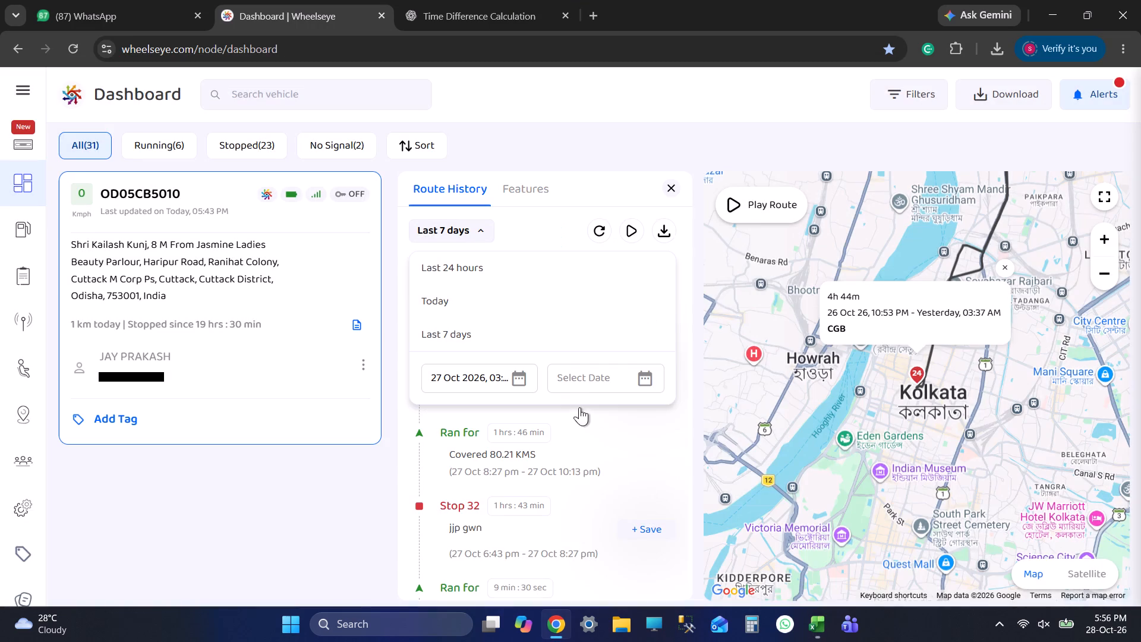
Set the route history's custom end date to 27 October 2026, using the final CTK row's Date Time from the workbook.
click(578, 387)
key(alt+Tab)
click(304, 499)
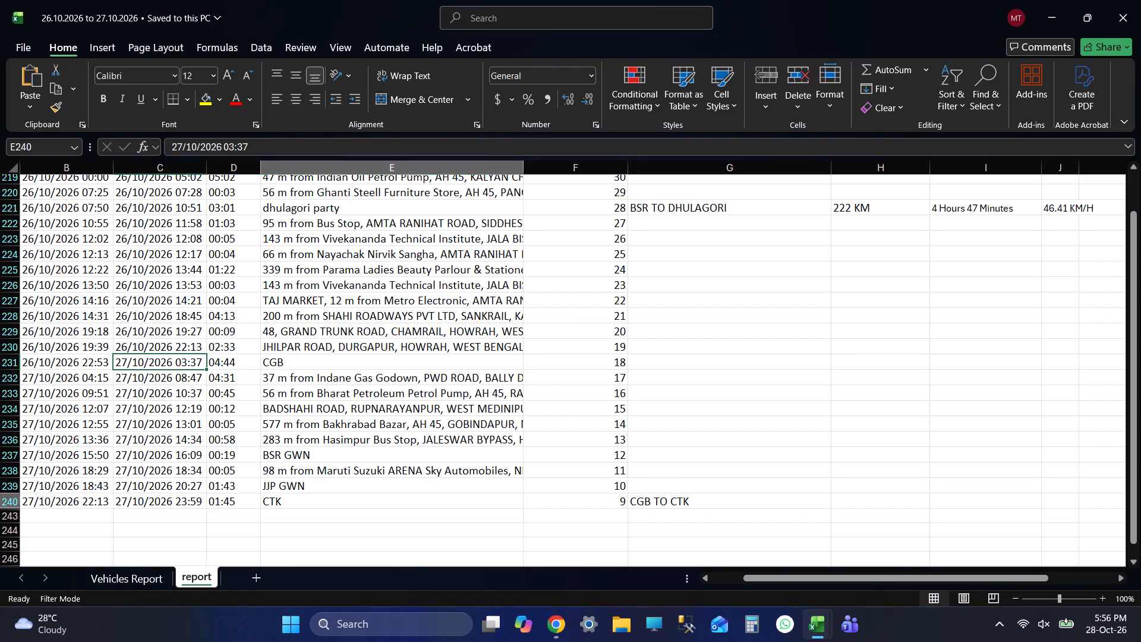
key(shift+Tab)
key(shift+Tab)
key(shift+Tab)
key(shift+Tab)
key(Tab)
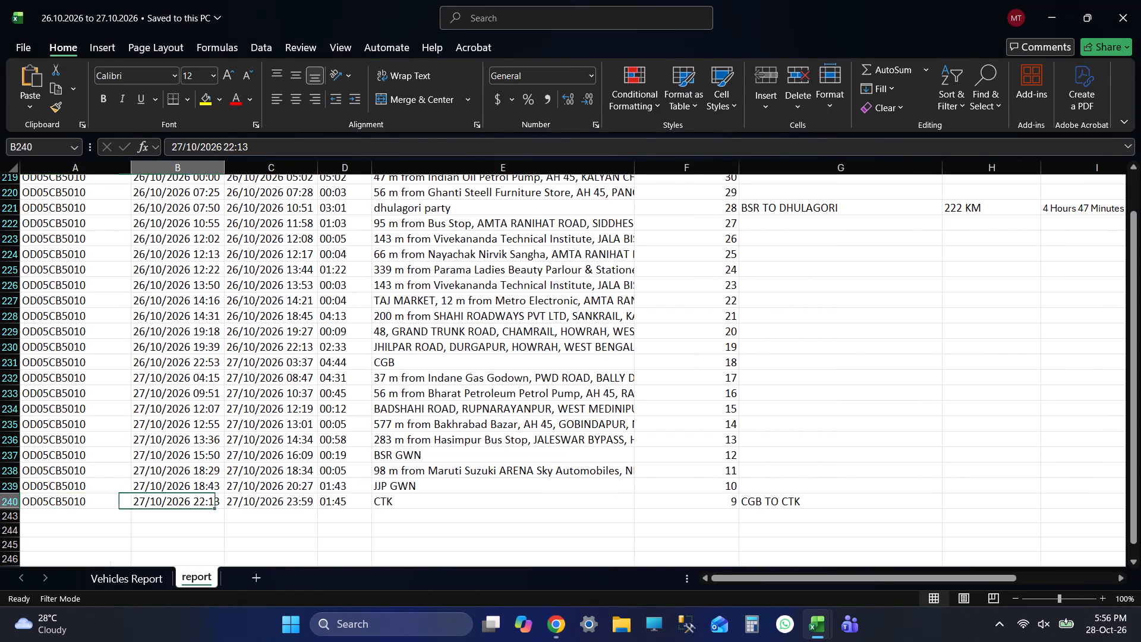
key(alt+Tab)
key(alt+Tab)
key(alt+Tab)
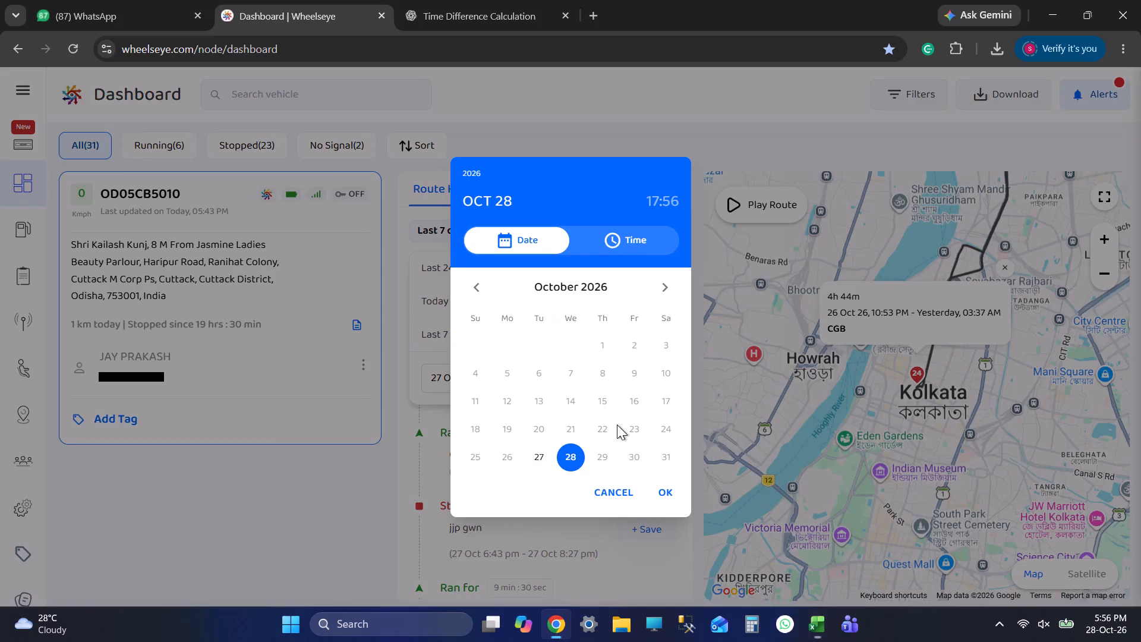
key(alt+Tab)
key(alt+Tab)
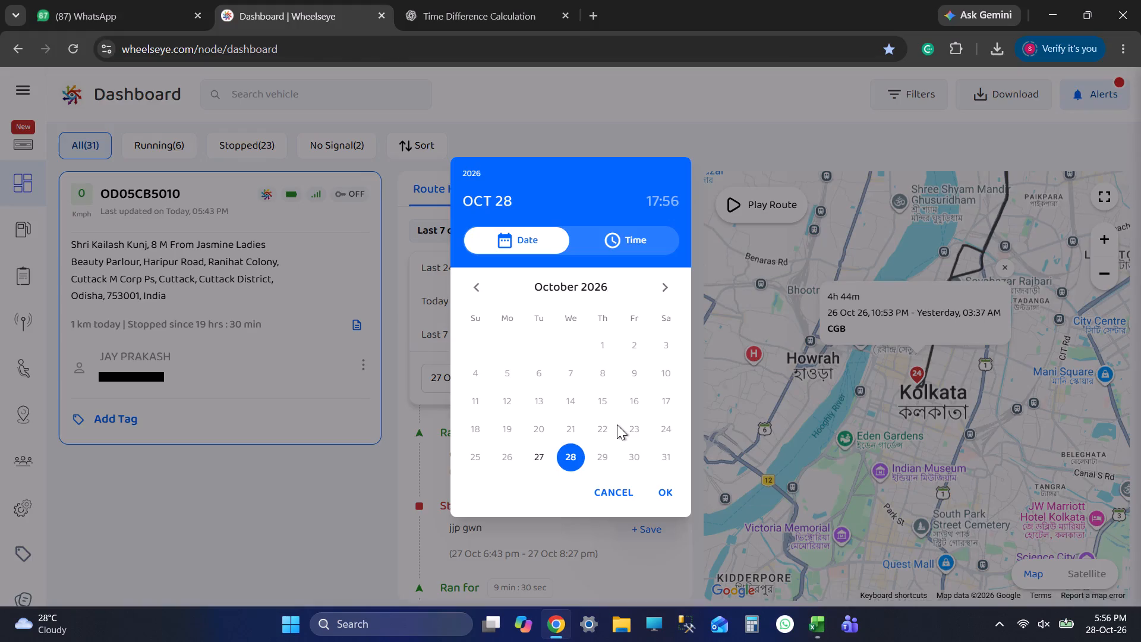
key(alt+Tab)
key(alt+Tab)
key(alt+Tab)
key(alt+Tab)
key(alt+Tab)
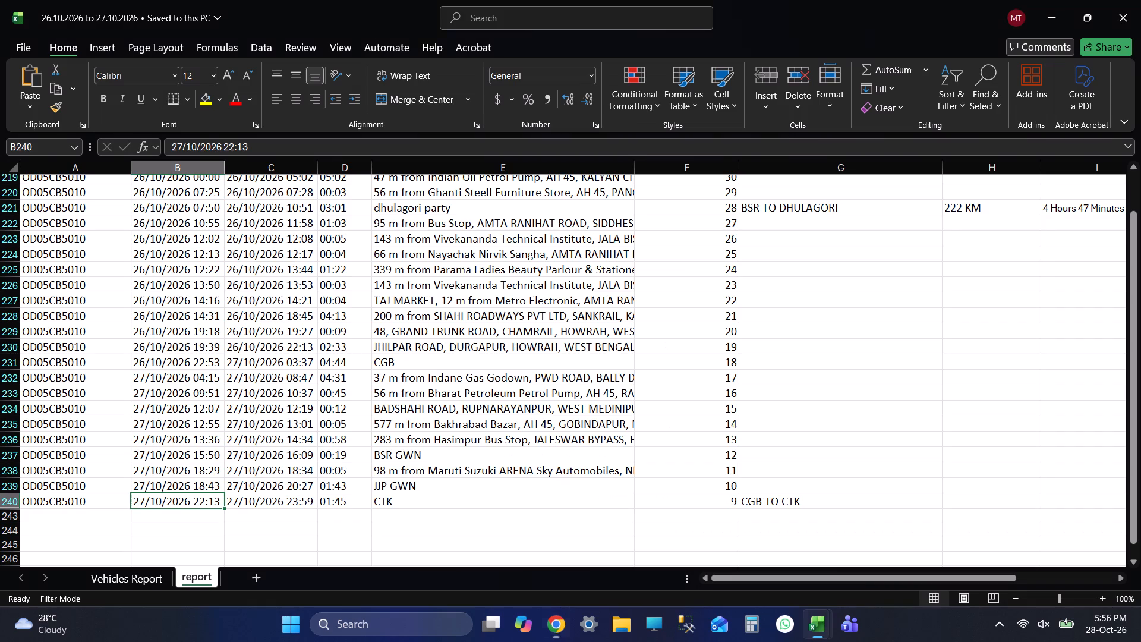
key(alt+Tab)
click(534, 455)
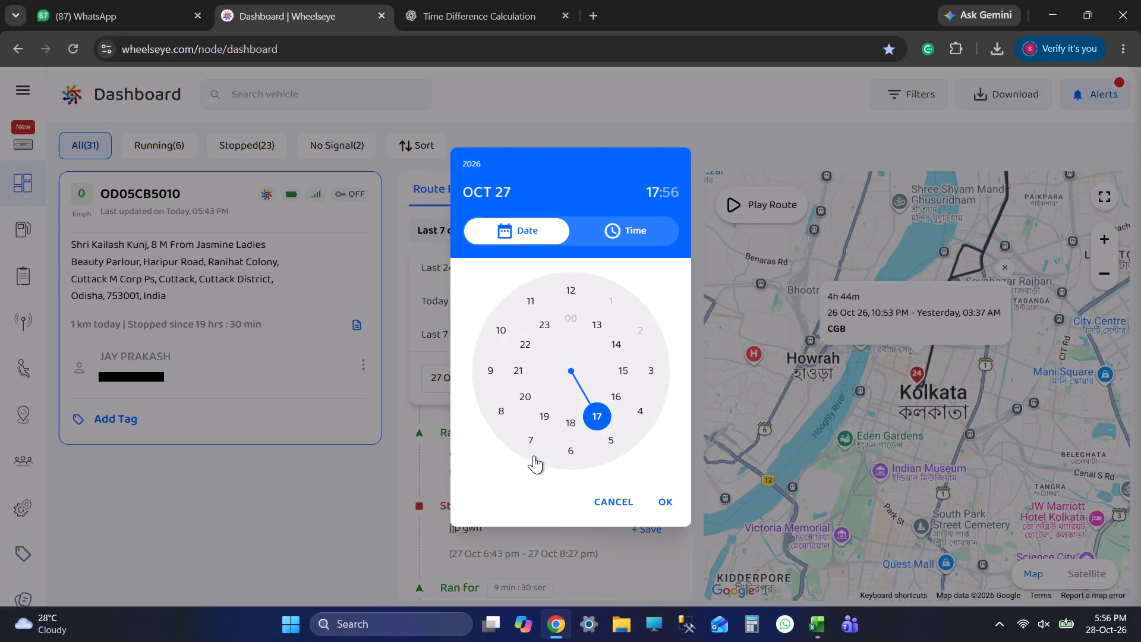
Set the route history's custom end time to 22:27, checking it against the final CTK row in the workbook, and apply the range.
key(alt+Tab)
key(alt+Tab)
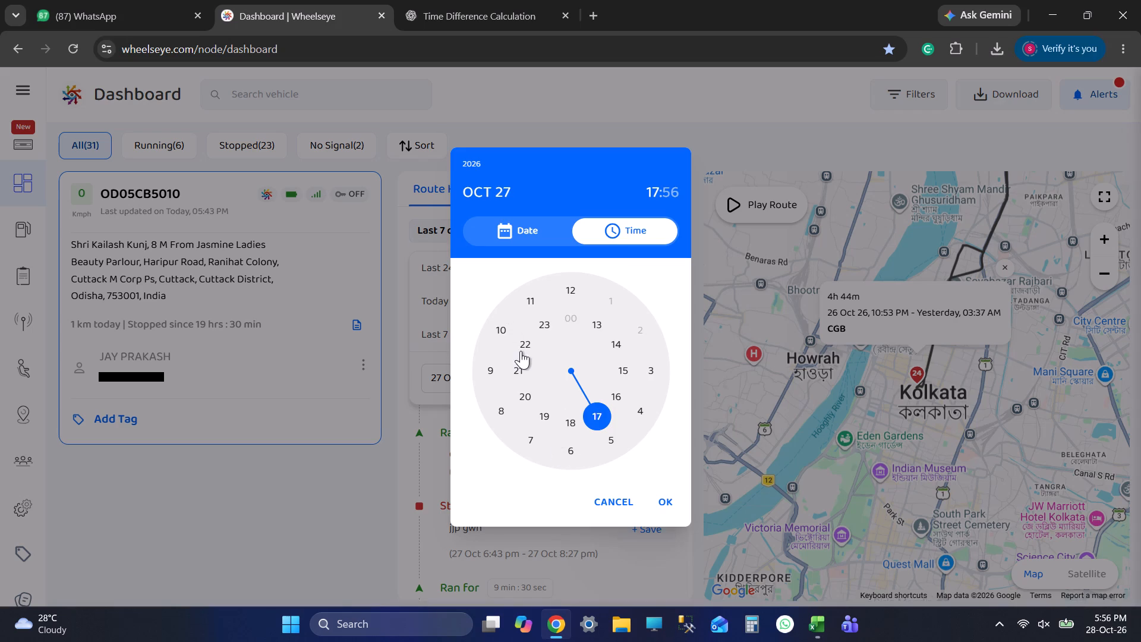
click(521, 352)
key(alt+Tab)
key(alt+Tab)
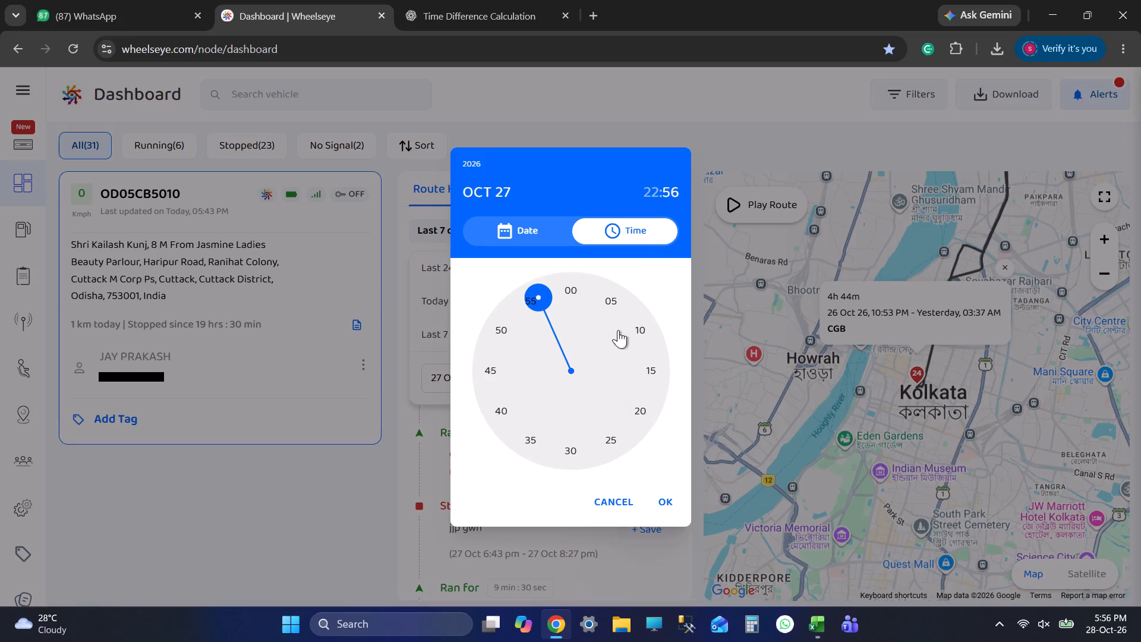
click(597, 449)
click(670, 505)
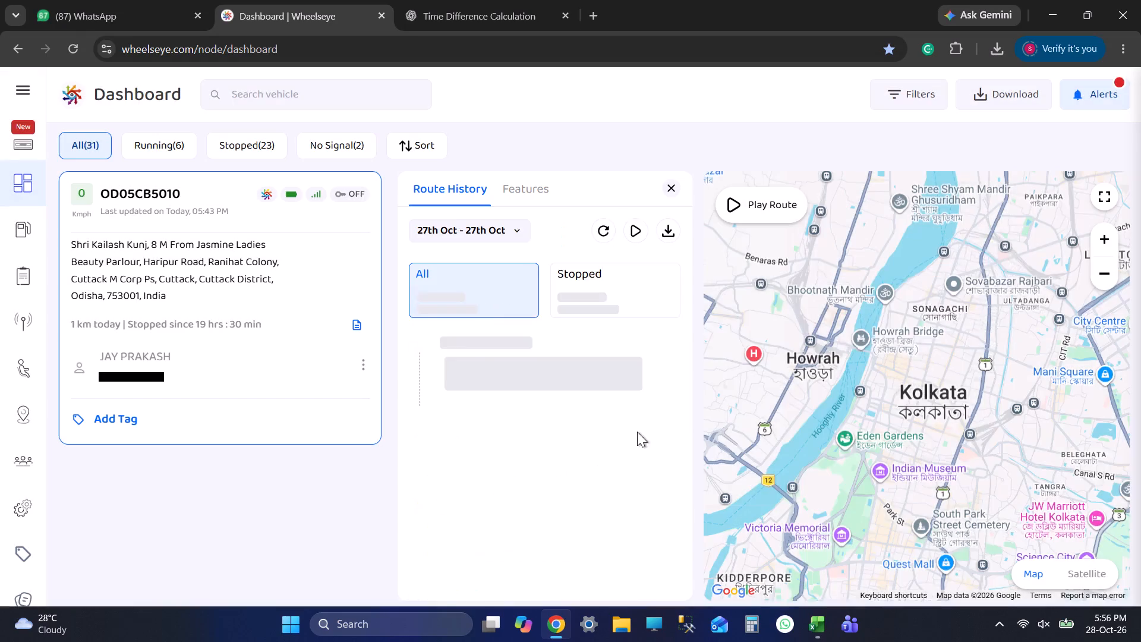
click(534, 357)
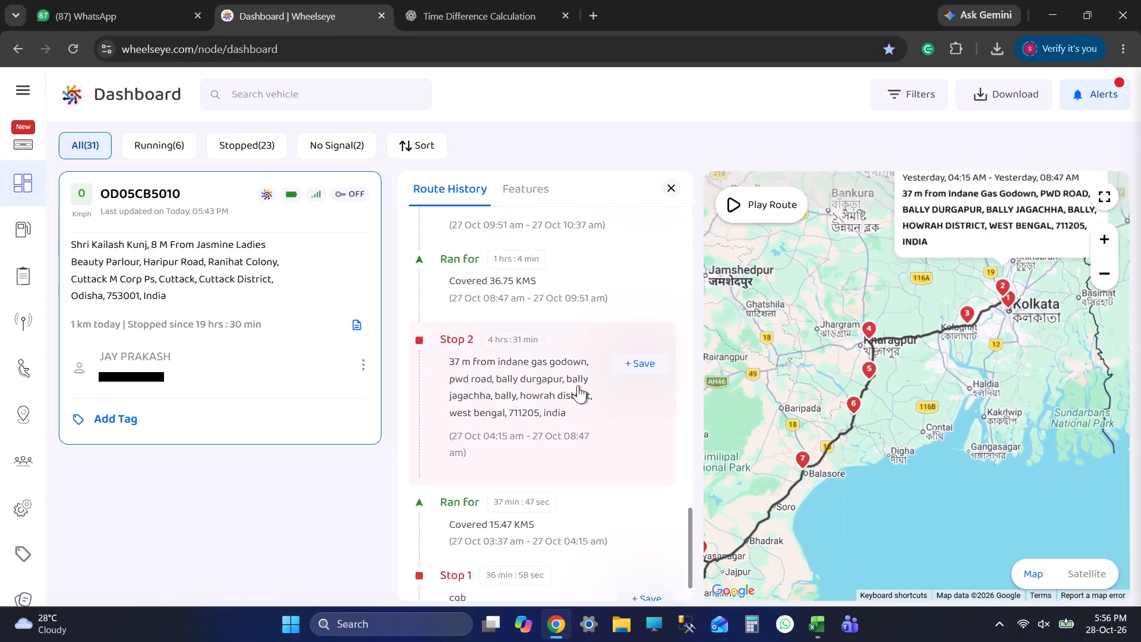
scroll(956, 397, up, 4)
scroll(870, 366, up, 7)
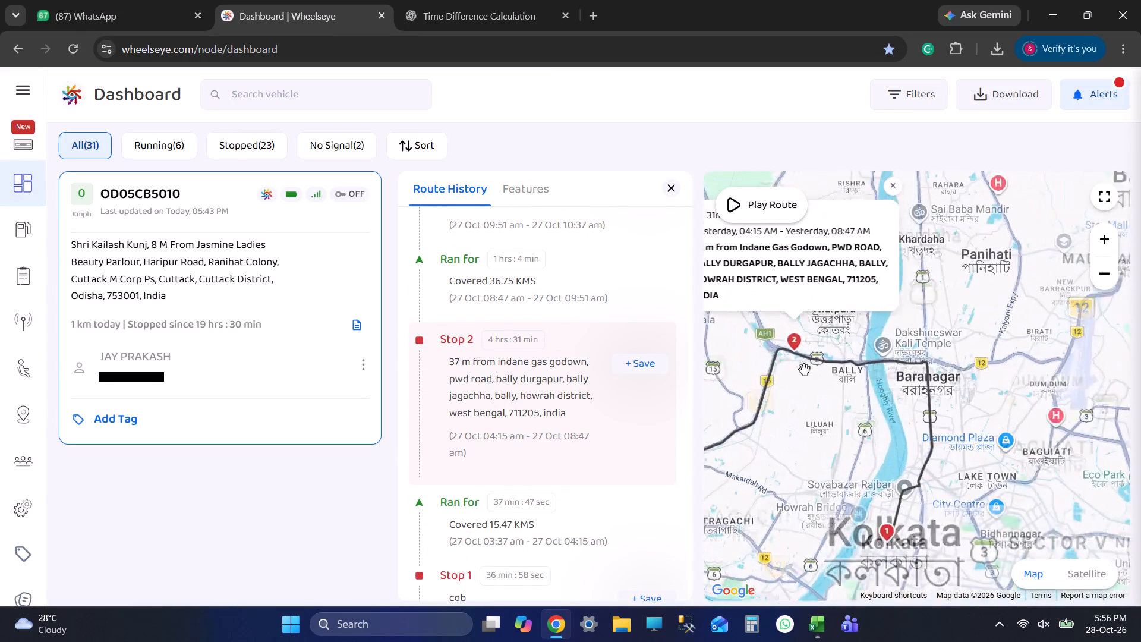
scroll(804, 369, up, 2)
scroll(565, 416, up, 4)
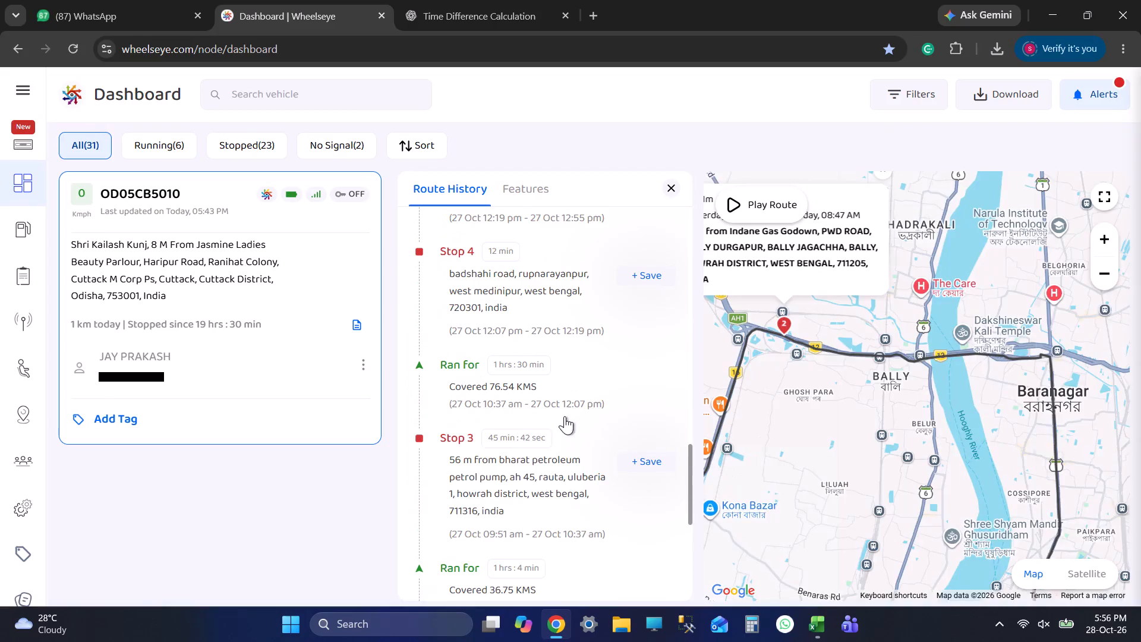
click(563, 462)
scroll(563, 462, up, 3)
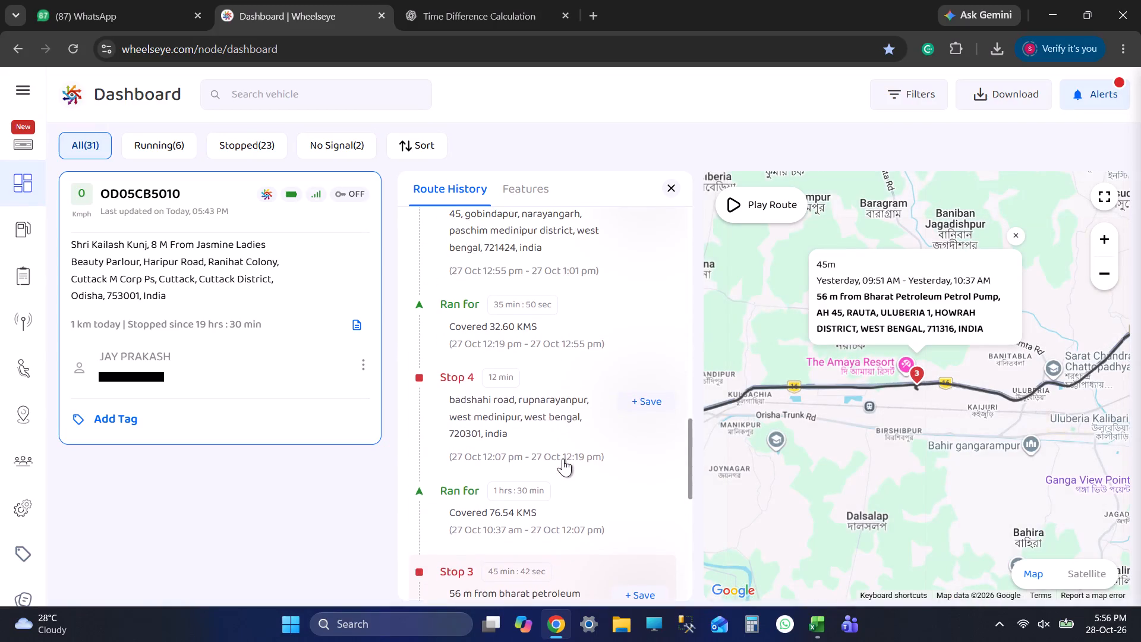
click(559, 410)
scroll(570, 429, up, 4)
click(553, 446)
scroll(559, 473, up, 3)
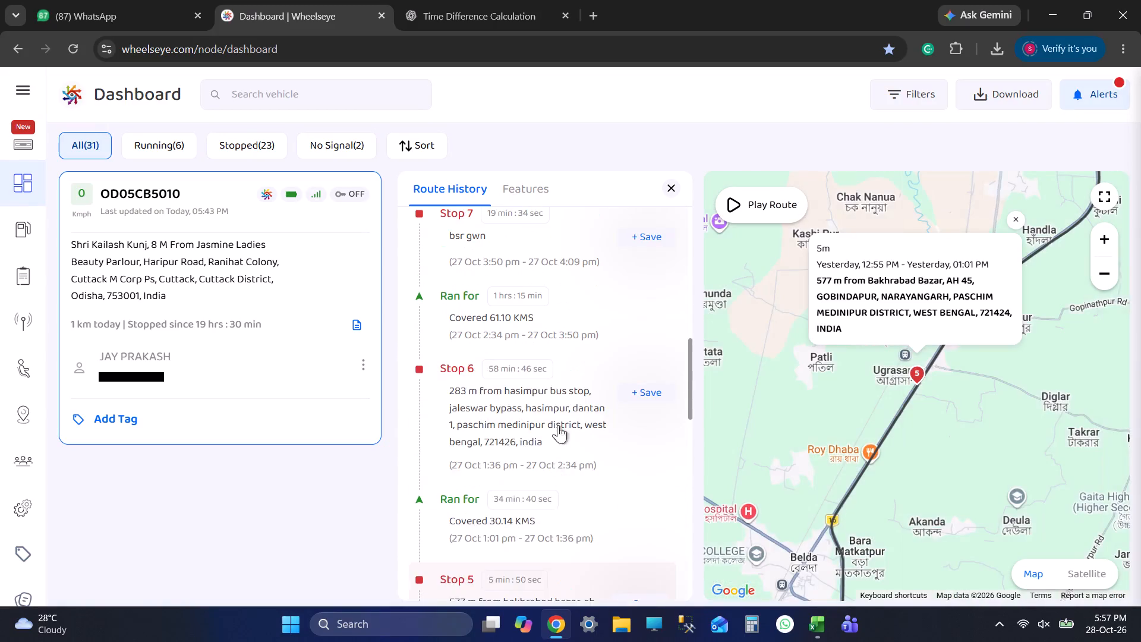
click(558, 419)
scroll(572, 458, up, 4)
click(557, 505)
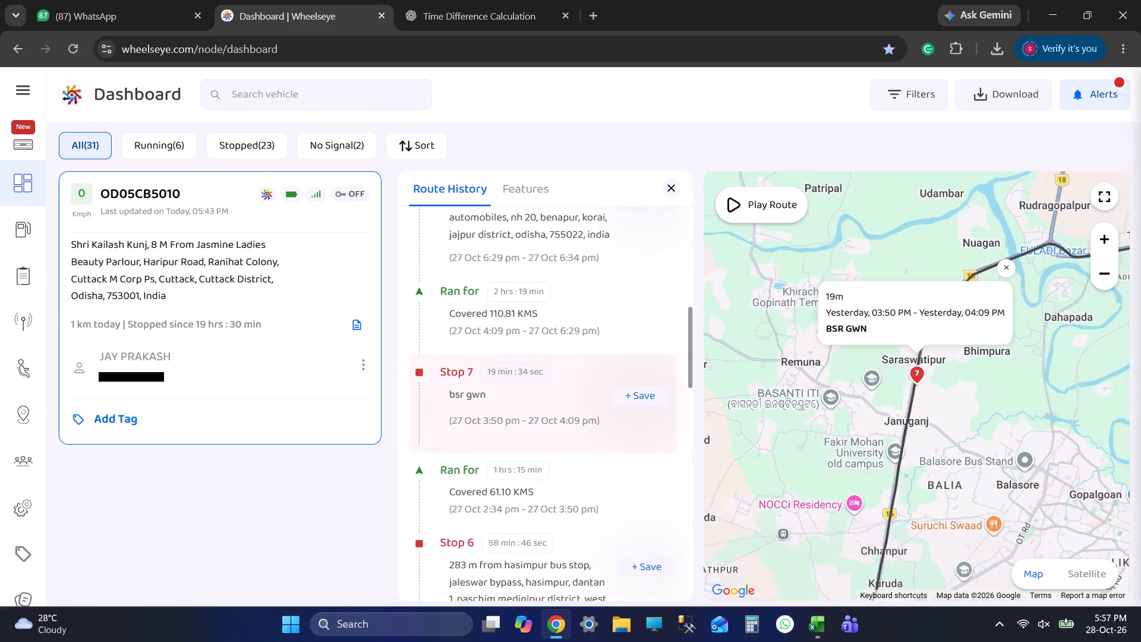
scroll(566, 504, up, 2)
click(566, 415)
scroll(566, 441, up, 1)
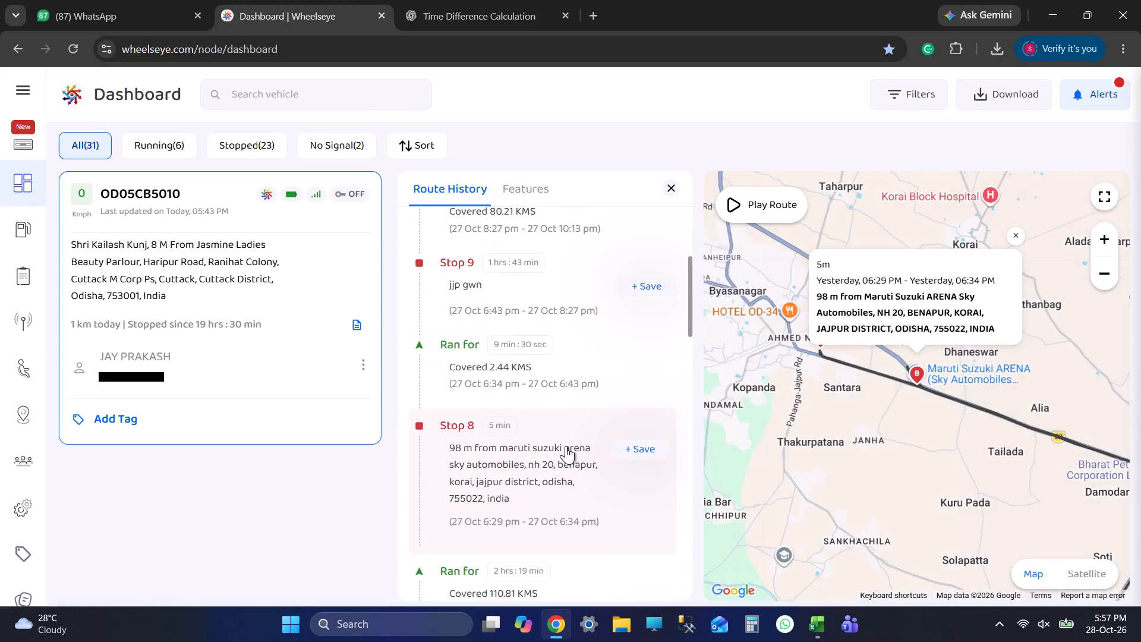
scroll(566, 446, down, 1)
scroll(566, 446, up, 2)
click(573, 360)
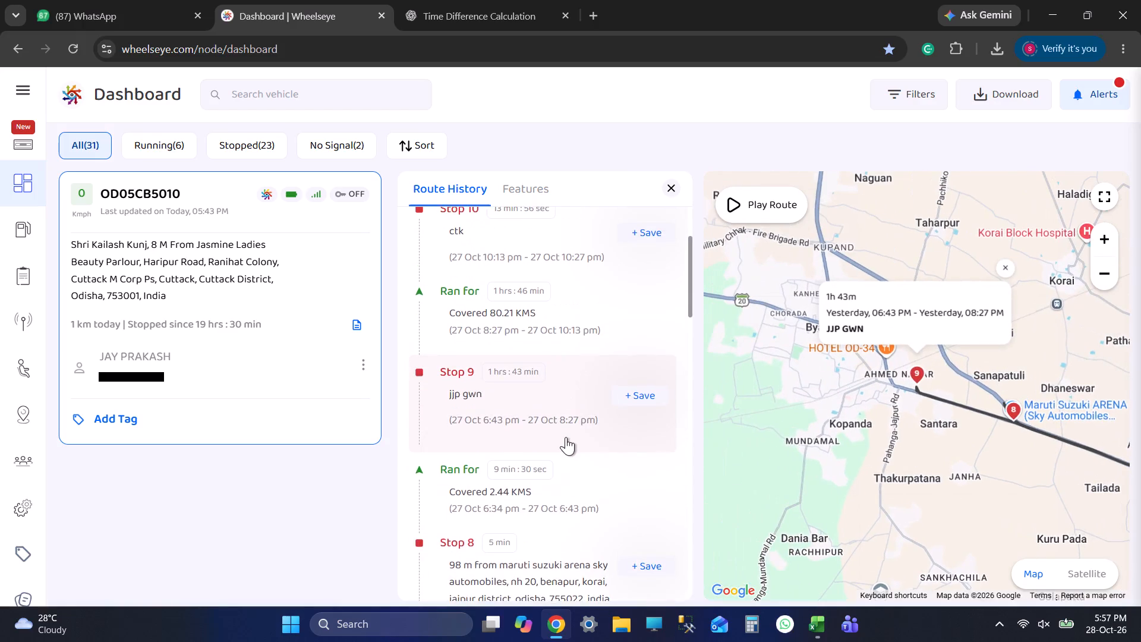
scroll(566, 437, up, 2)
click(560, 389)
Enter 447 KM as the distance for the CGB TO CTK trip in the workbook, using Wheelseye's total route distance.
key(alt+Tab)
key(Tab)
key(Tab)
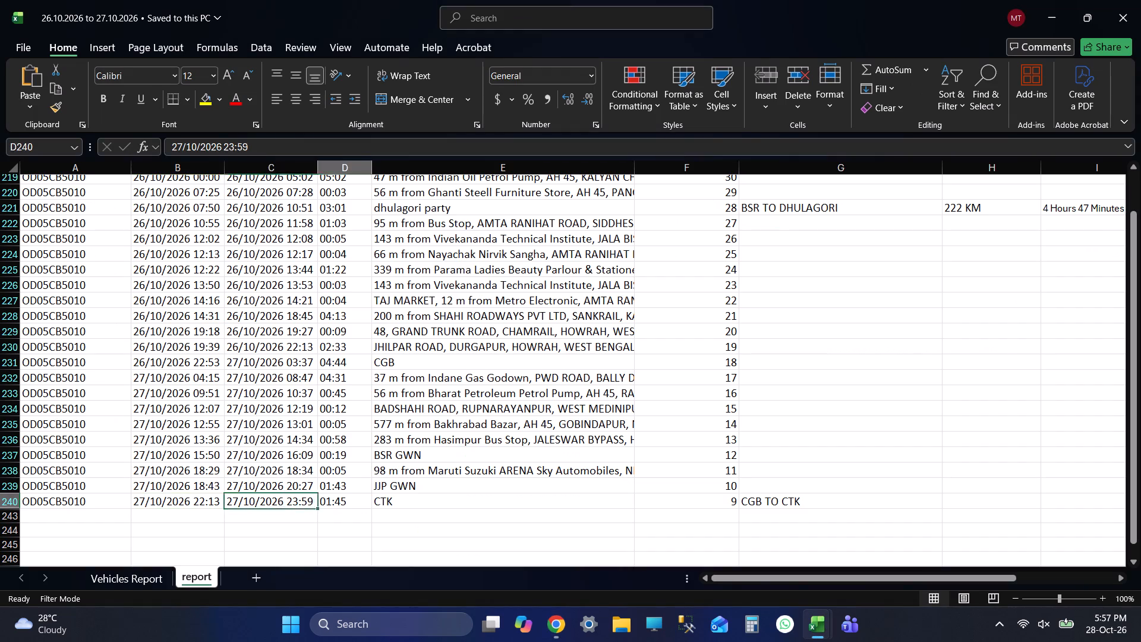
key(Tab)
key(Tab)
key(Tab)
key(Tab)
key(alt+Tab)
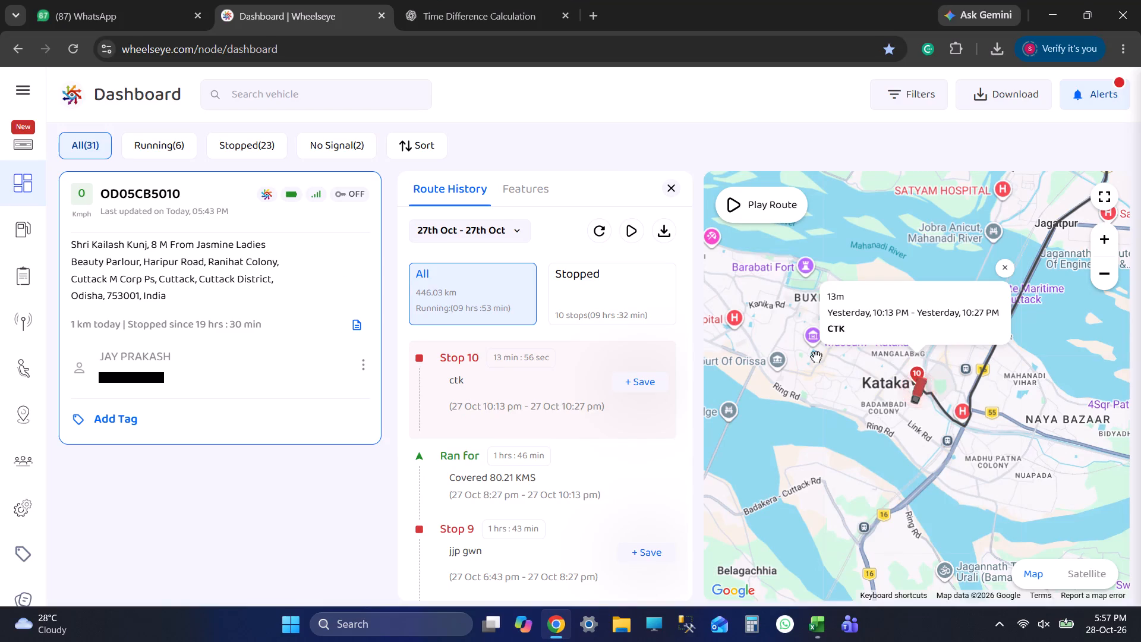
key(alt+Tab)
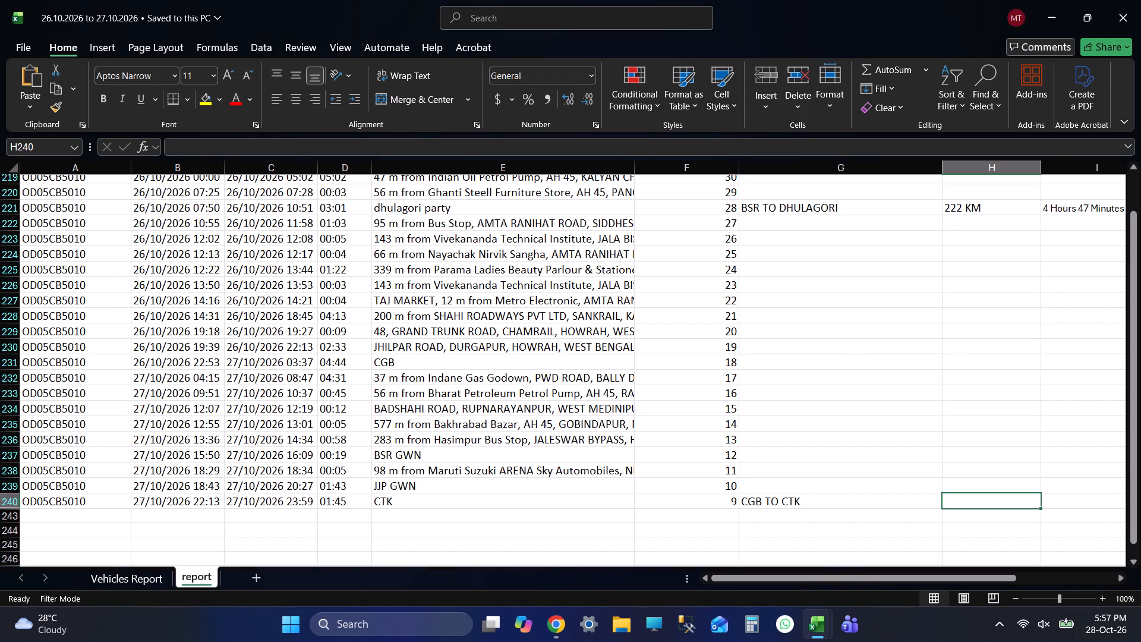
text(447 KM)
key(Tab)
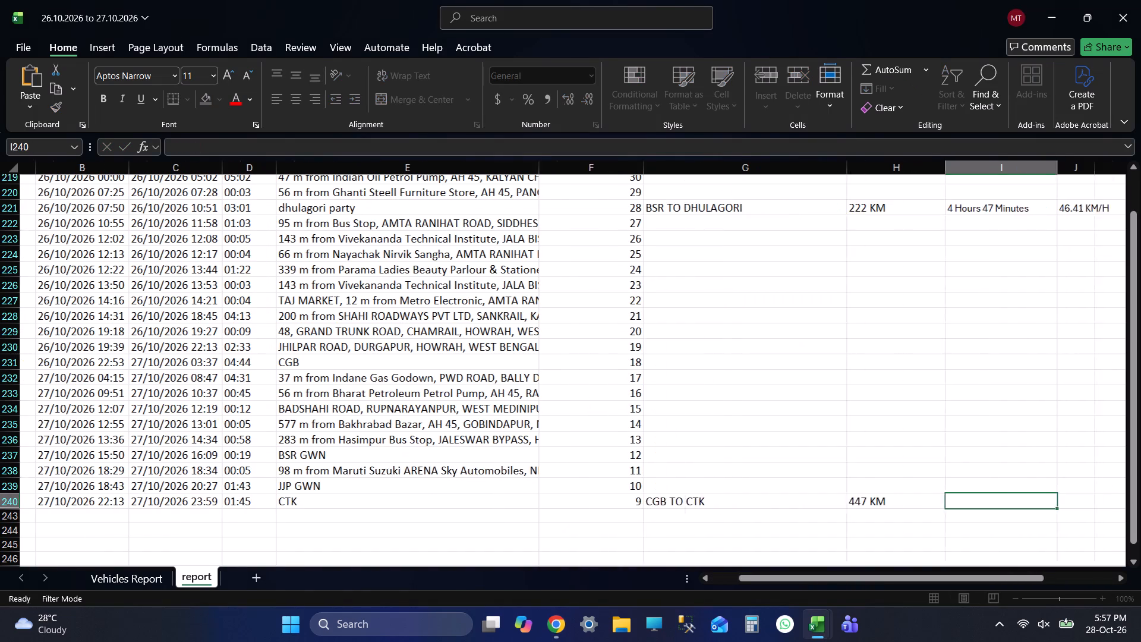
Save the 26–27 October workbook.
key(ctrl+s)
key(ctrl+s)
key(ctrl+s)
key(ctrl+s)
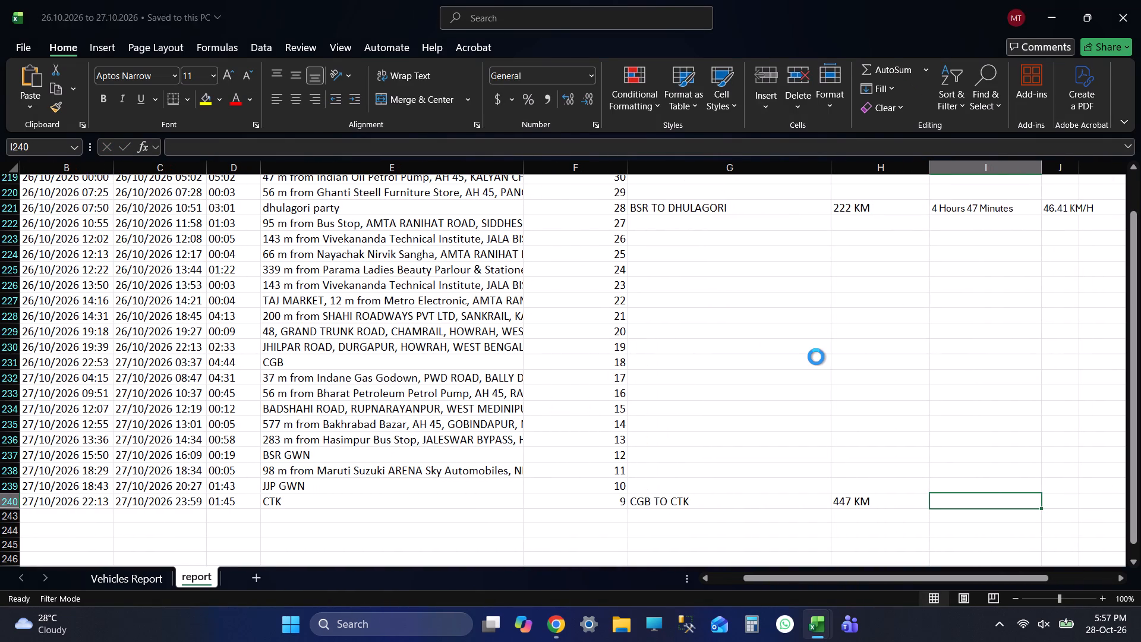
key(ctrl+s)
key(ctrl+s)
key(ctrl+s)
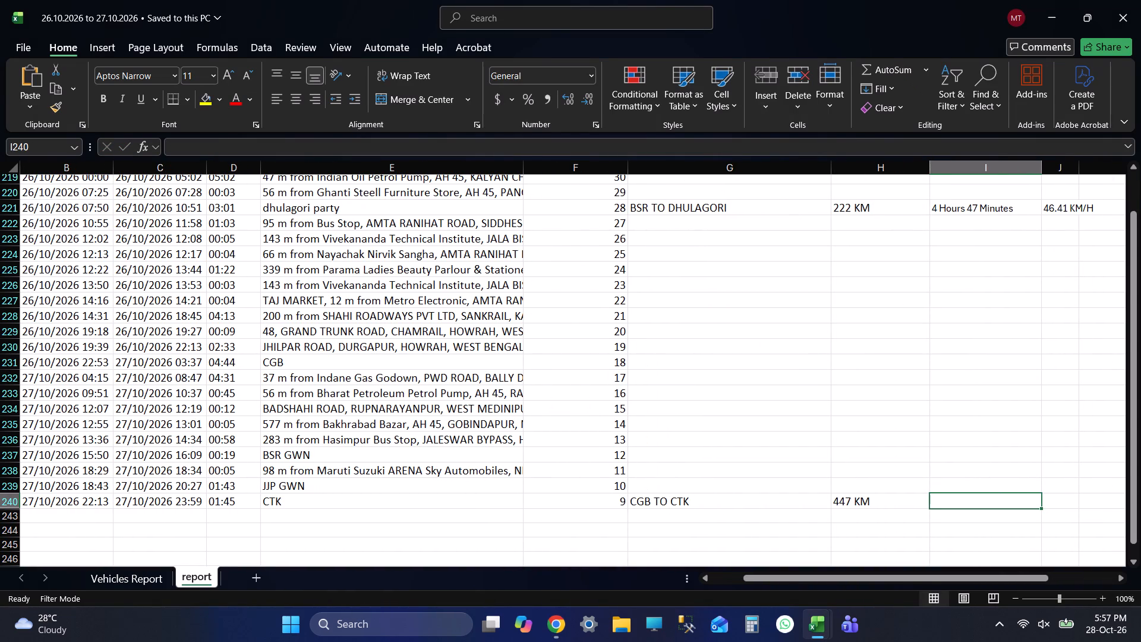
key(ctrl+s)
key(ctrl+s)
key(ctrl+s)
key(ctrl+s)
key(ctrl+s)
key(ctrl+s)
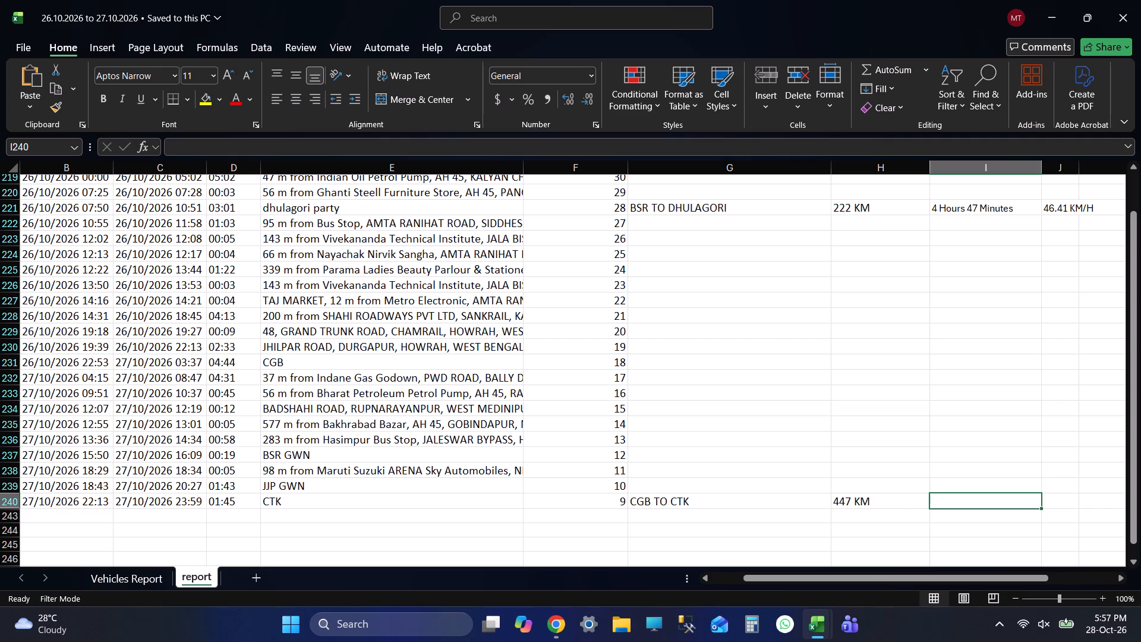
key(ctrl+s)
key(ctrl+s)
key(ctrl+s)
Check the Wheelseye route history against the workbook's CGB TO CTK row.
key(alt+Tab)
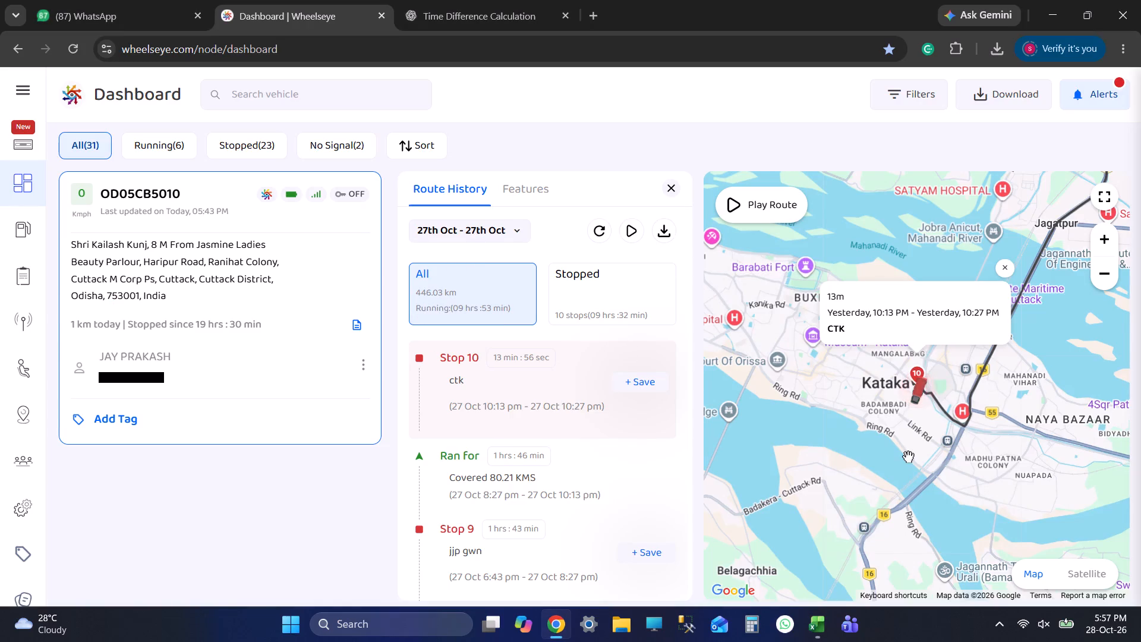
key(alt+Tab)
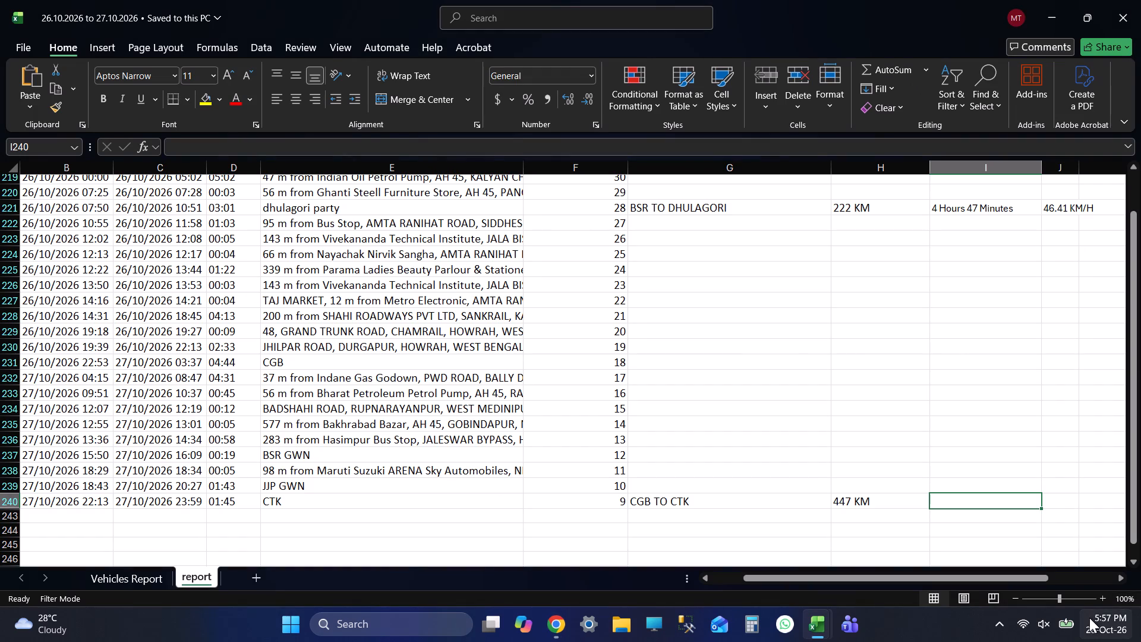
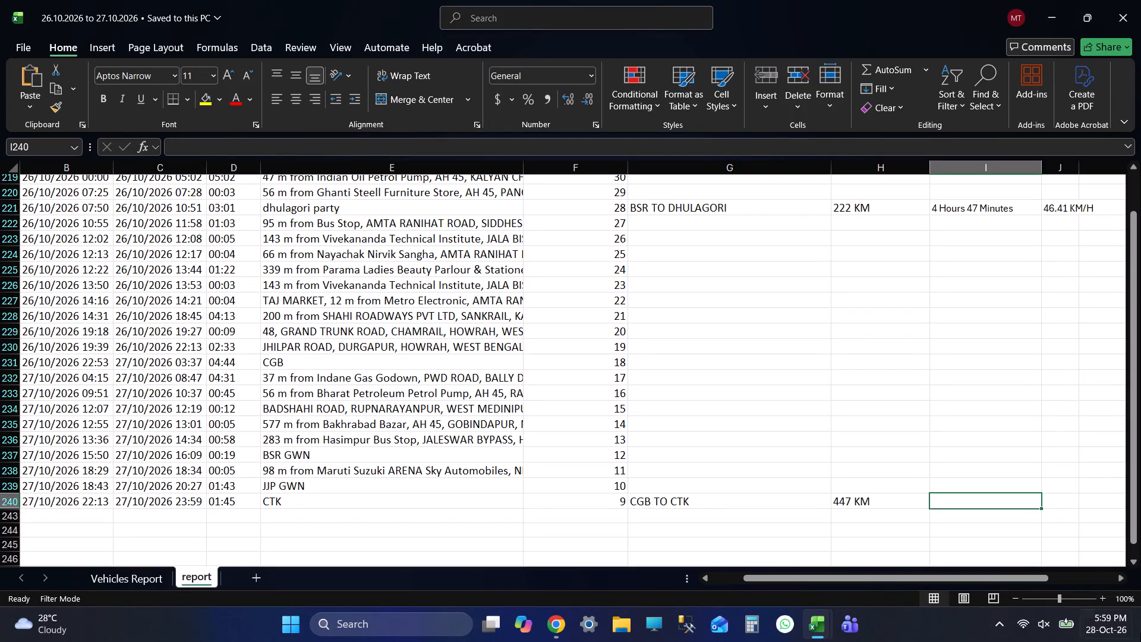
key(alt+Tab)
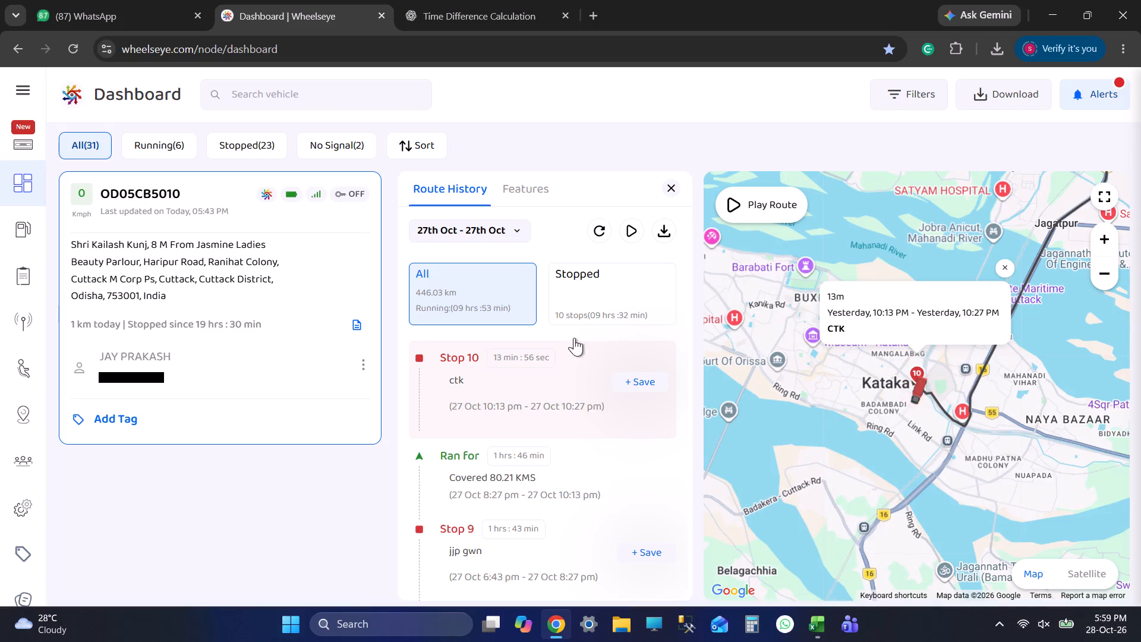
key(alt+Tab)
key(alt+Tab)
key(alt+Tab)
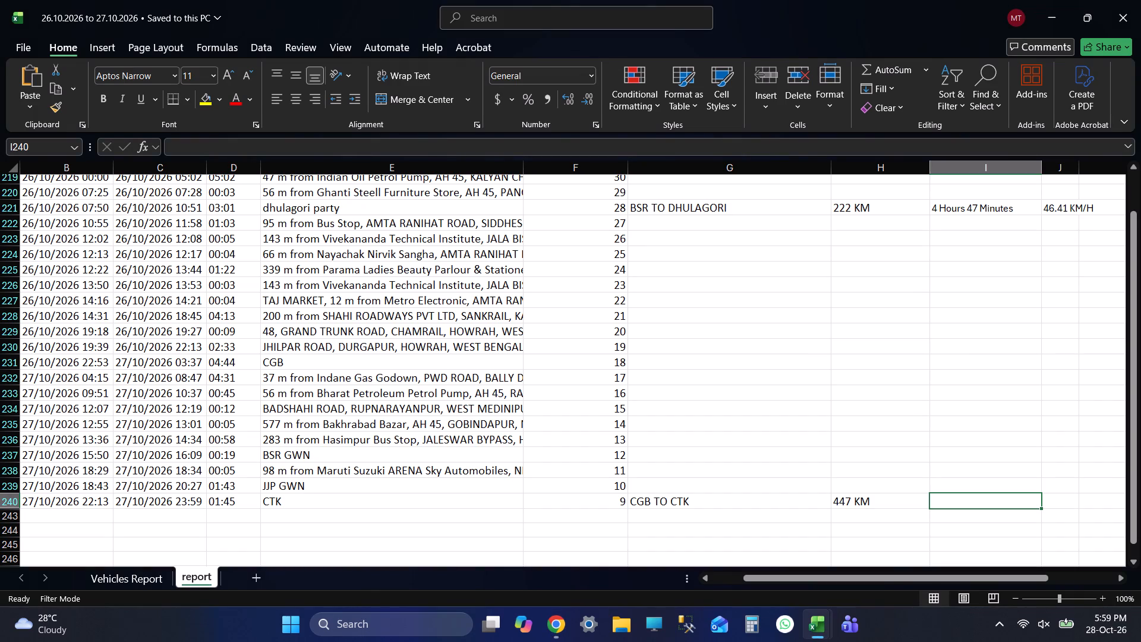
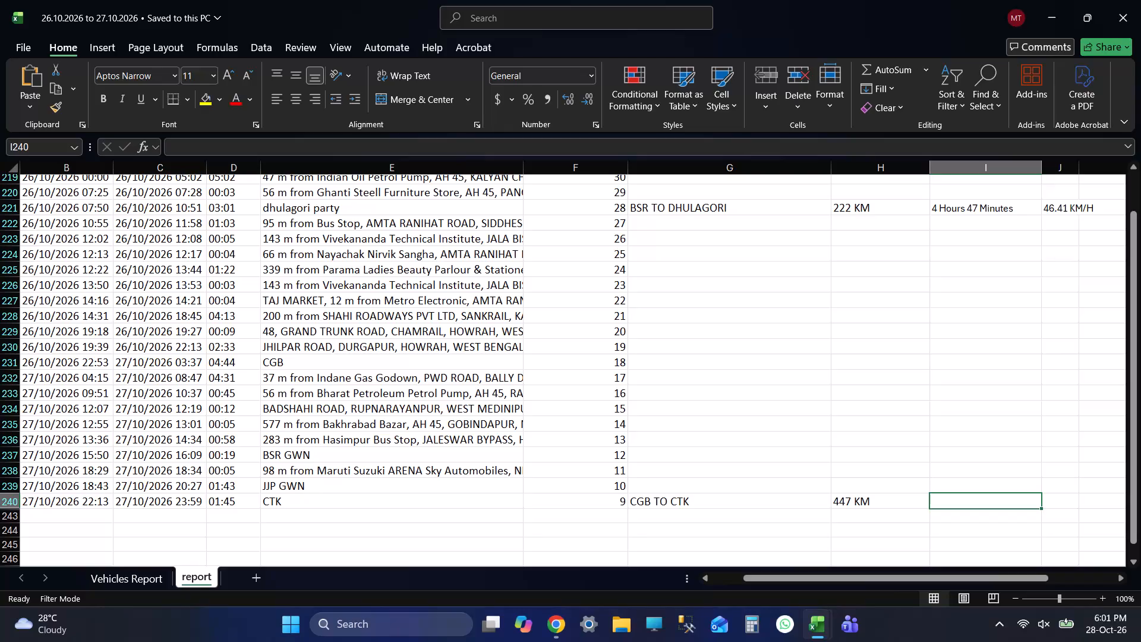
key(alt+Tab)
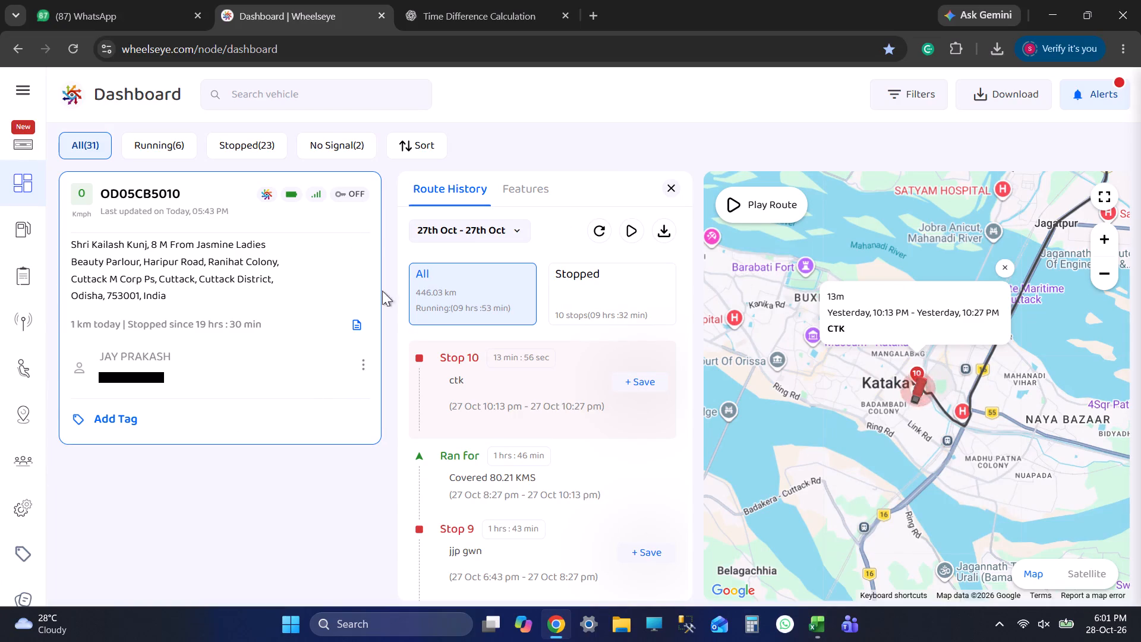
key(alt+Tab)
key(alt+Tab)
key(alt+Tab)
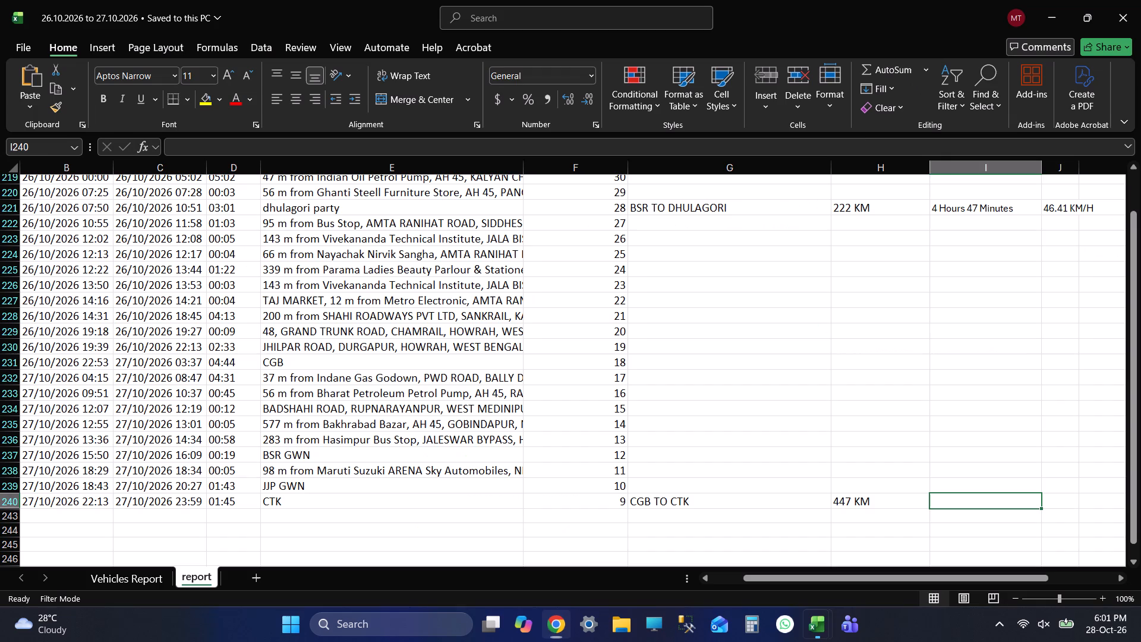
click(323, 366)
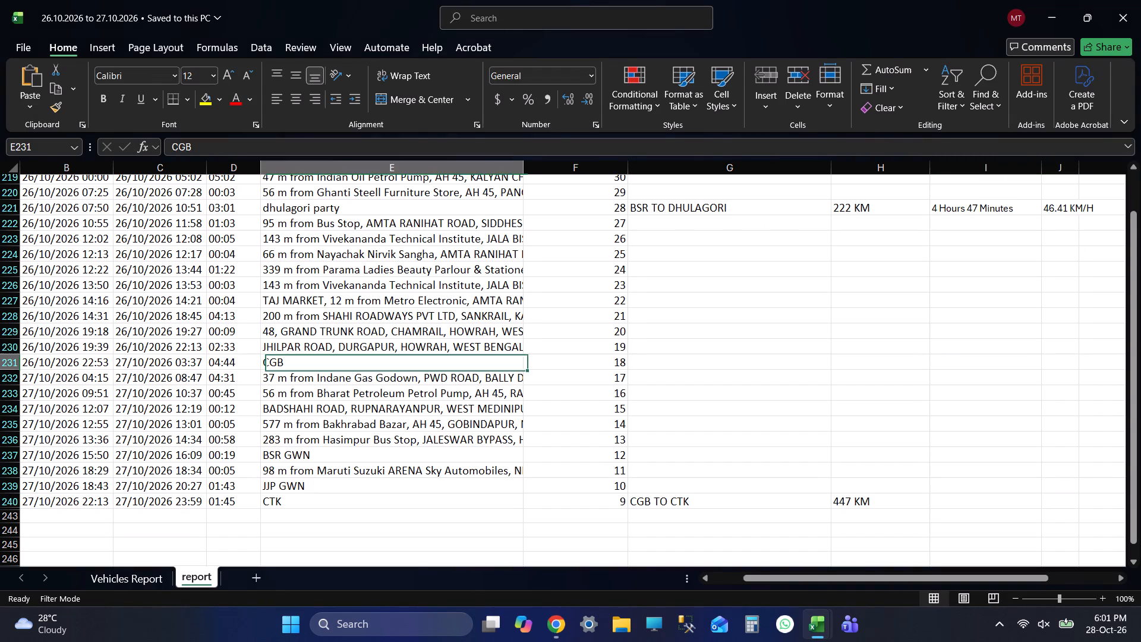
Copy the CGB row's end time, 27/10/2026 03:37, from the workbook into the message box of ChatGPT's Time Difference Calculation chat.
key(shift+Tab)
key(shift+Tab)
key(ctrl+c)
key(alt+Tab)
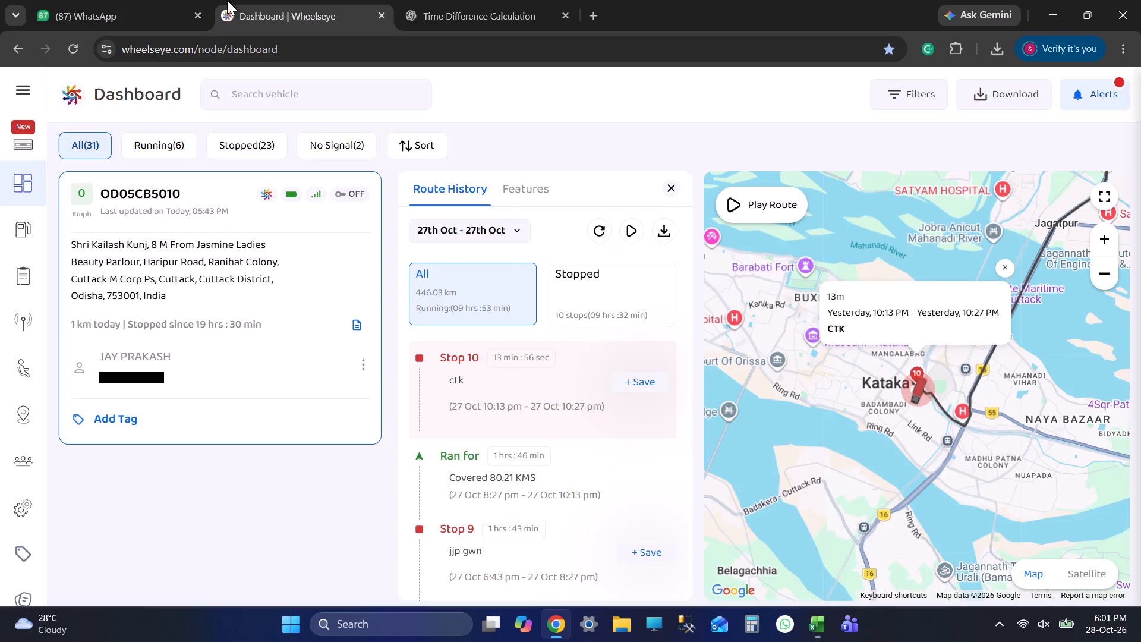
click(457, 10)
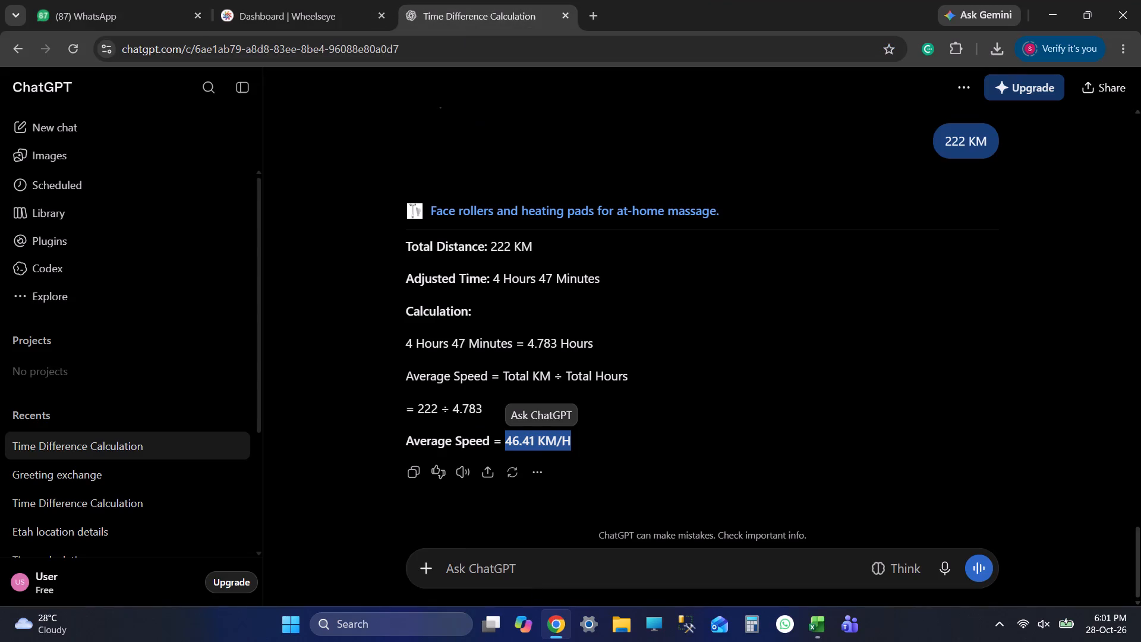
click(534, 571)
key(ctrl+v)
Copy the final CTK row's start time, 27/10/2026 22:13, from the workbook and return to the ChatGPT message draft with it.
key(alt+Tab)
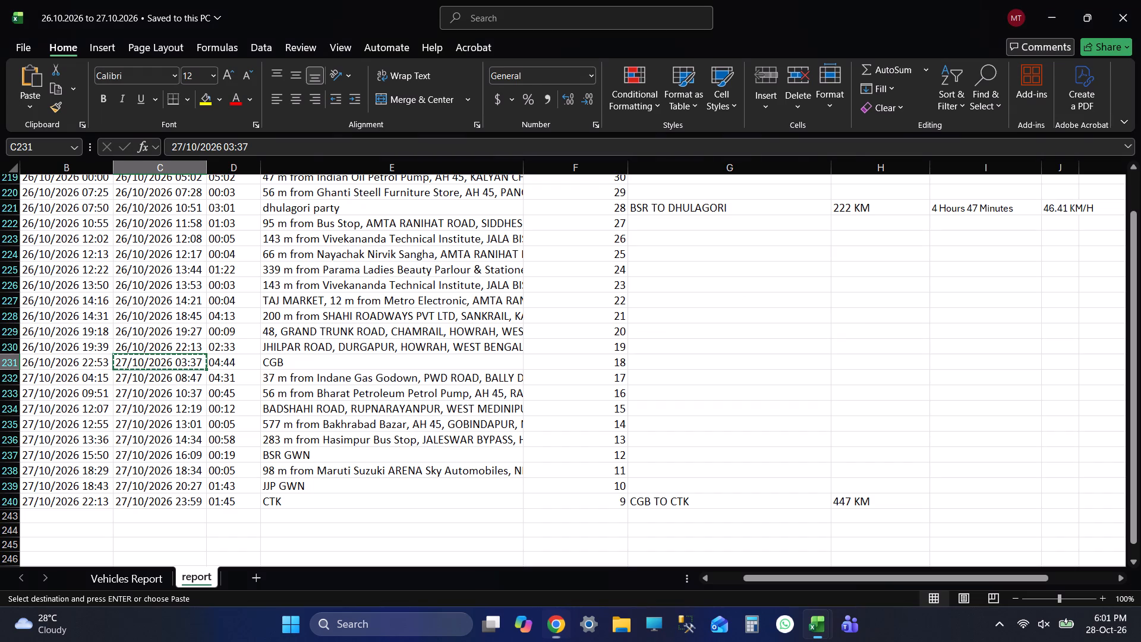
click(249, 493)
key(shift+Tab)
key(shift+Tab)
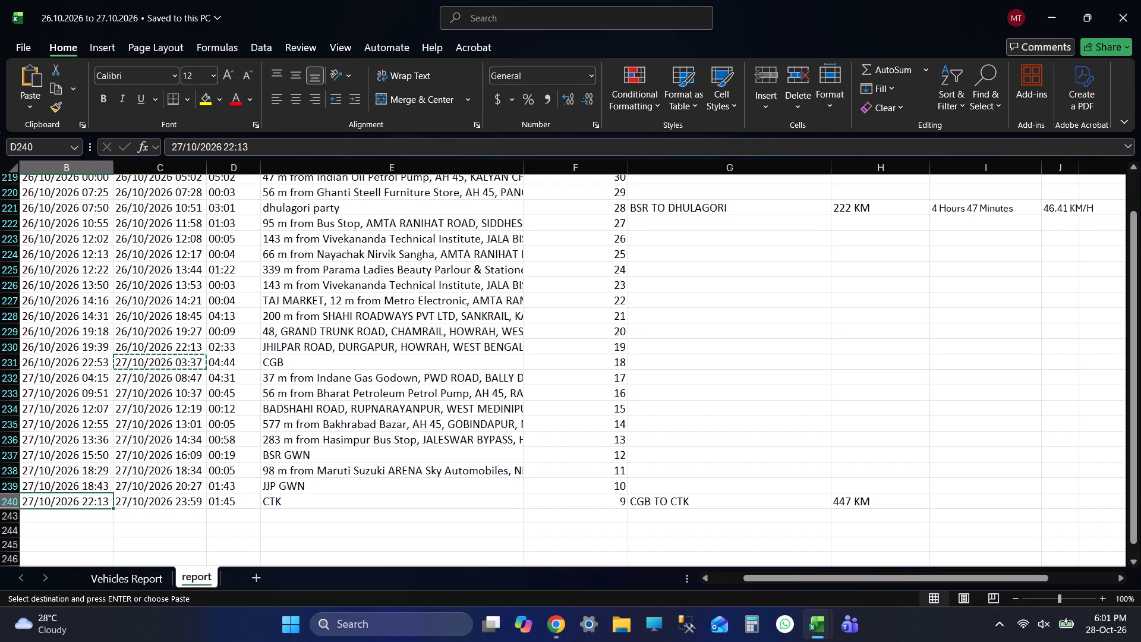
key(ctrl+c)
key(alt+Tab)
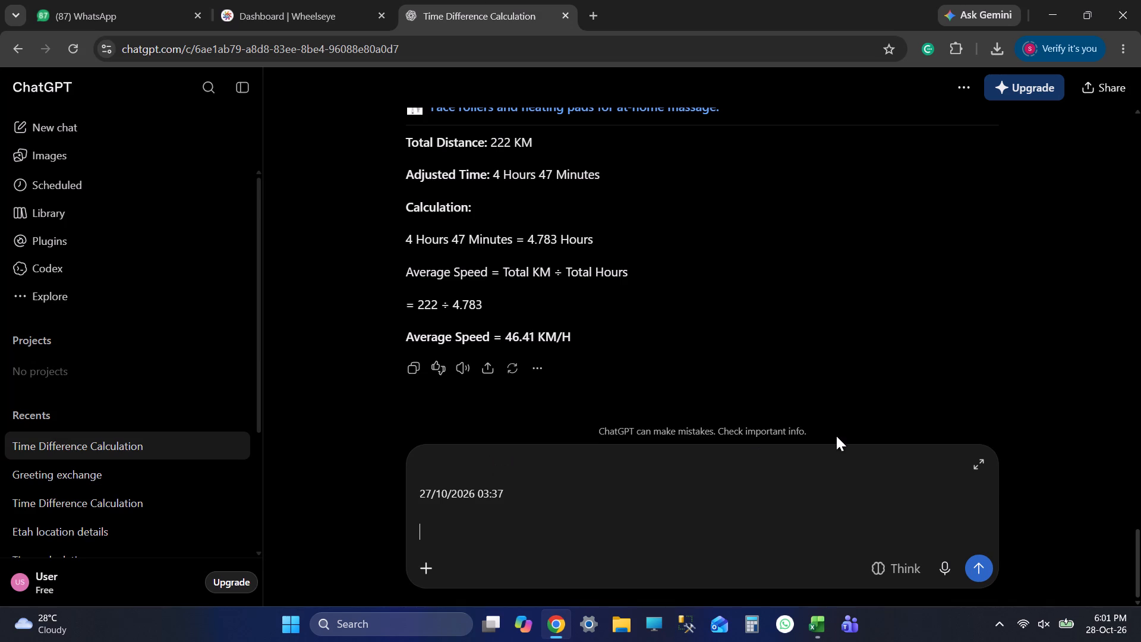
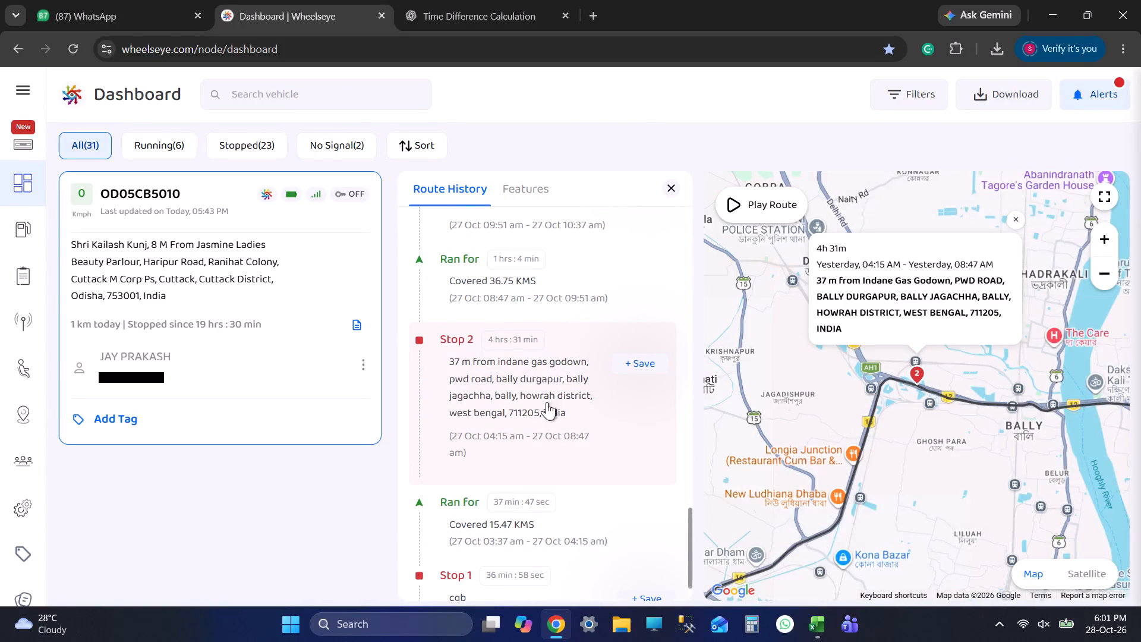
Review stops 3 to 7 of the CGB TO CTK trip in the route history, viewing each one's location and halt times on the map.
scroll(858, 443, down, 1)
scroll(858, 443, up, 1)
scroll(858, 443, down, 1)
scroll(858, 443, up, 1)
scroll(858, 443, down, 12)
scroll(573, 341, up, 4)
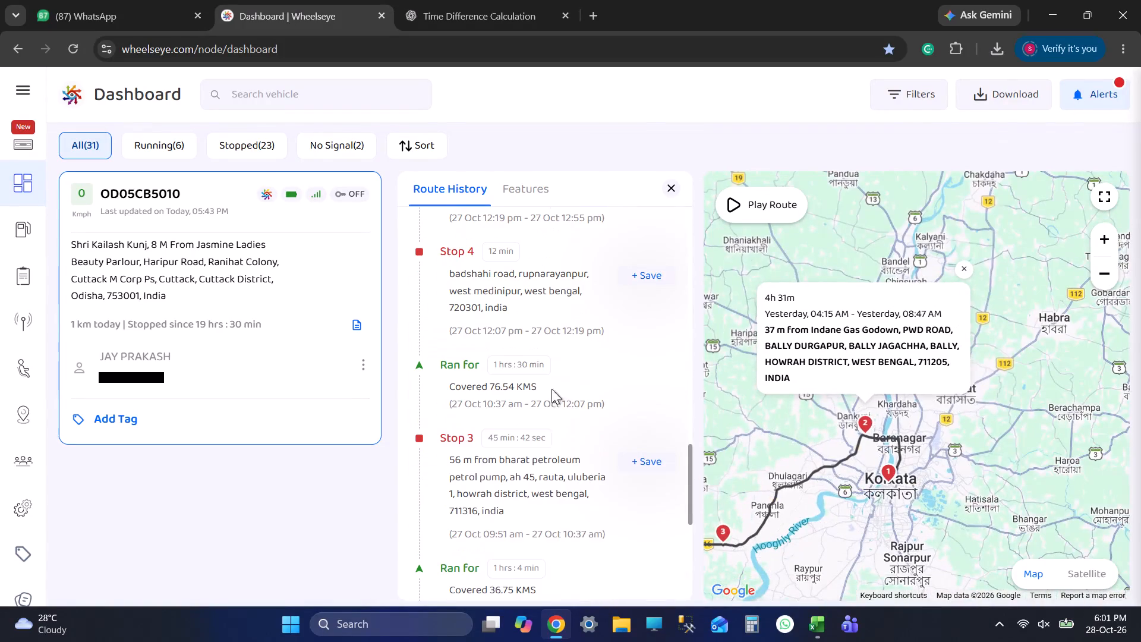
click(535, 462)
scroll(535, 462, up, 3)
click(534, 451)
scroll(534, 451, up, 3)
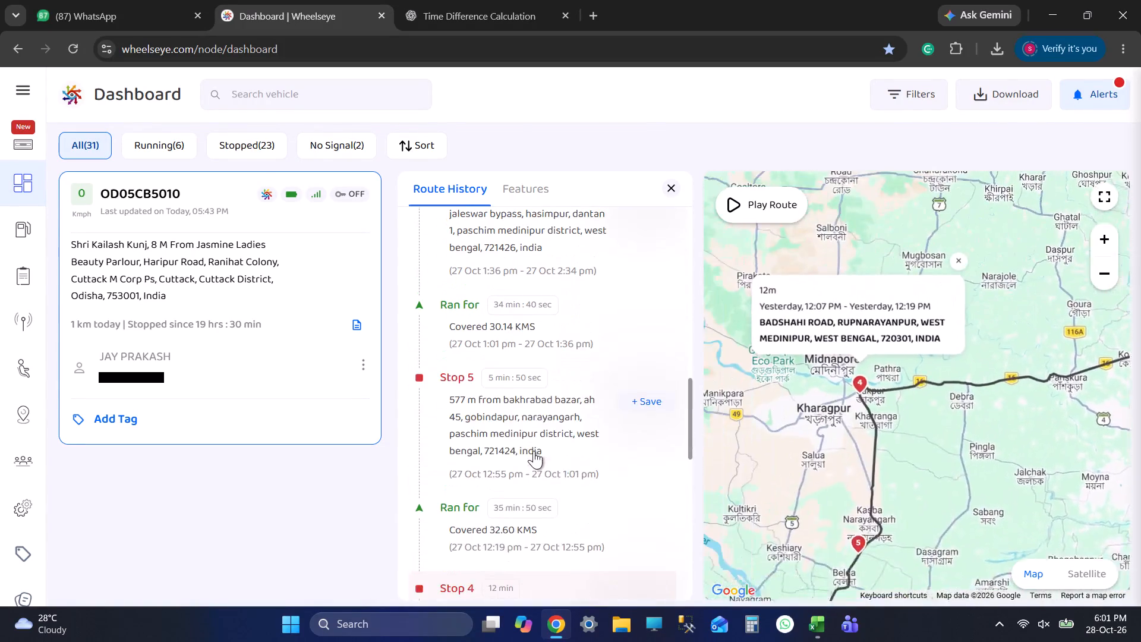
click(535, 405)
scroll(535, 405, up, 3)
click(535, 405)
scroll(535, 405, up, 2)
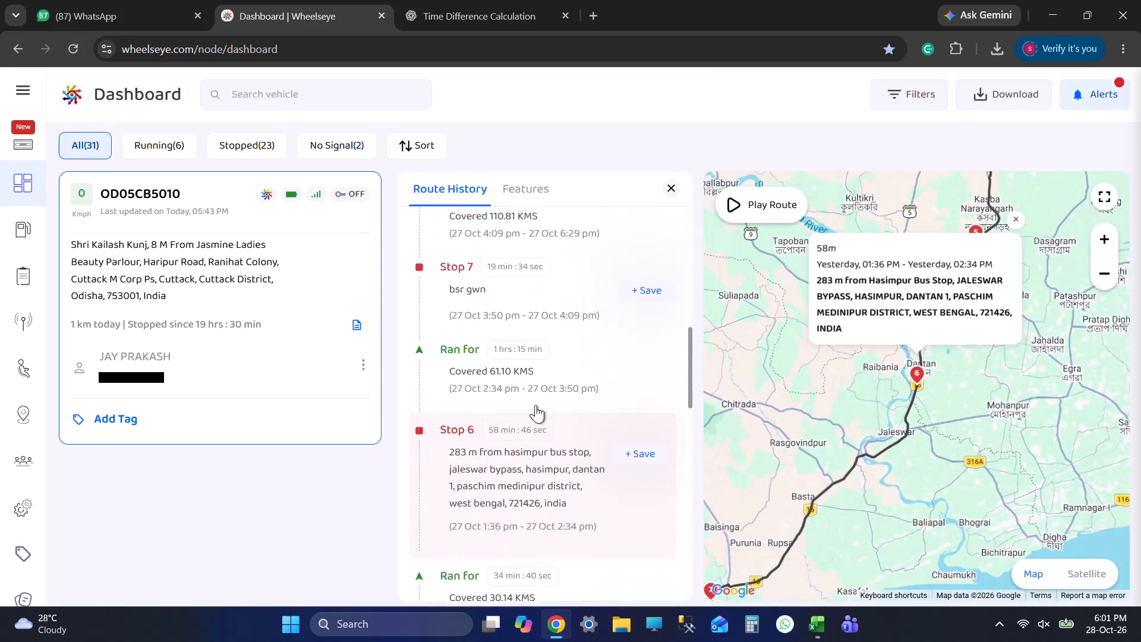
click(540, 370)
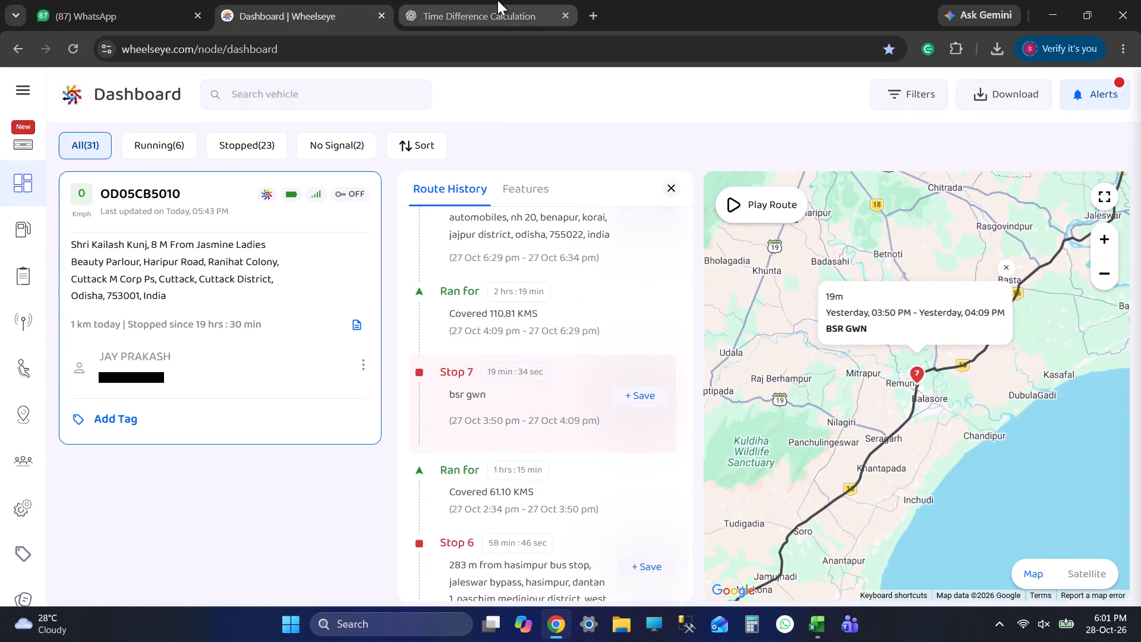
Ask ChatGPT to take LESS 20M off the CGB TO CTK time difference for the BSR GWN stop.
click(497, 0)
text(LESS)
key(space)
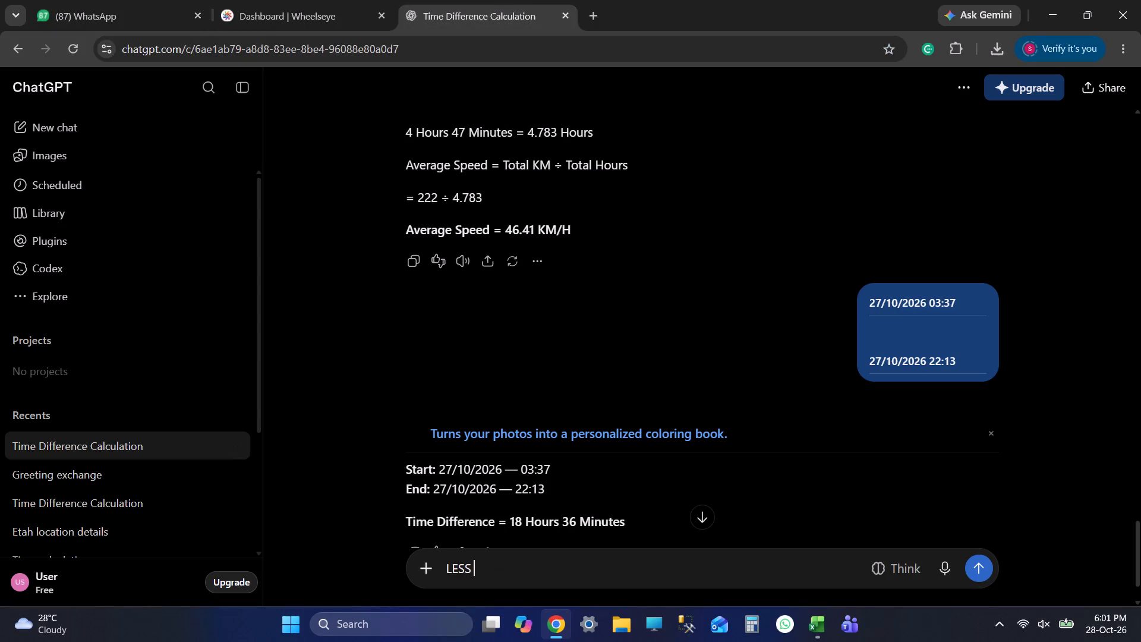
text(20M)
key(Return)
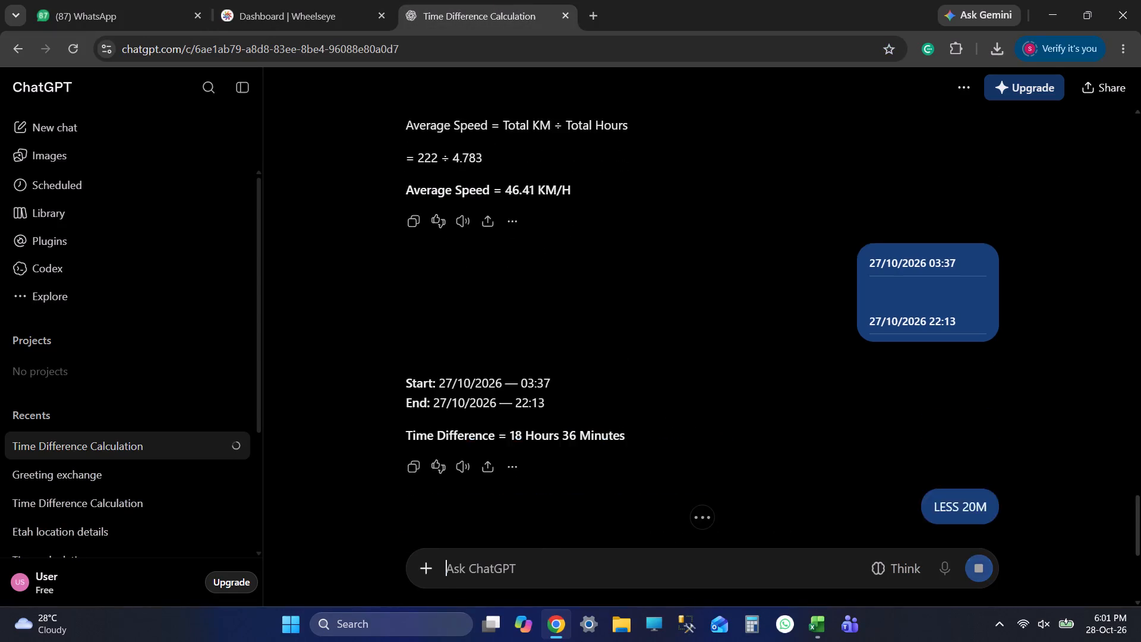
click(236, 1)
scroll(510, 464, up, 2)
click(522, 360)
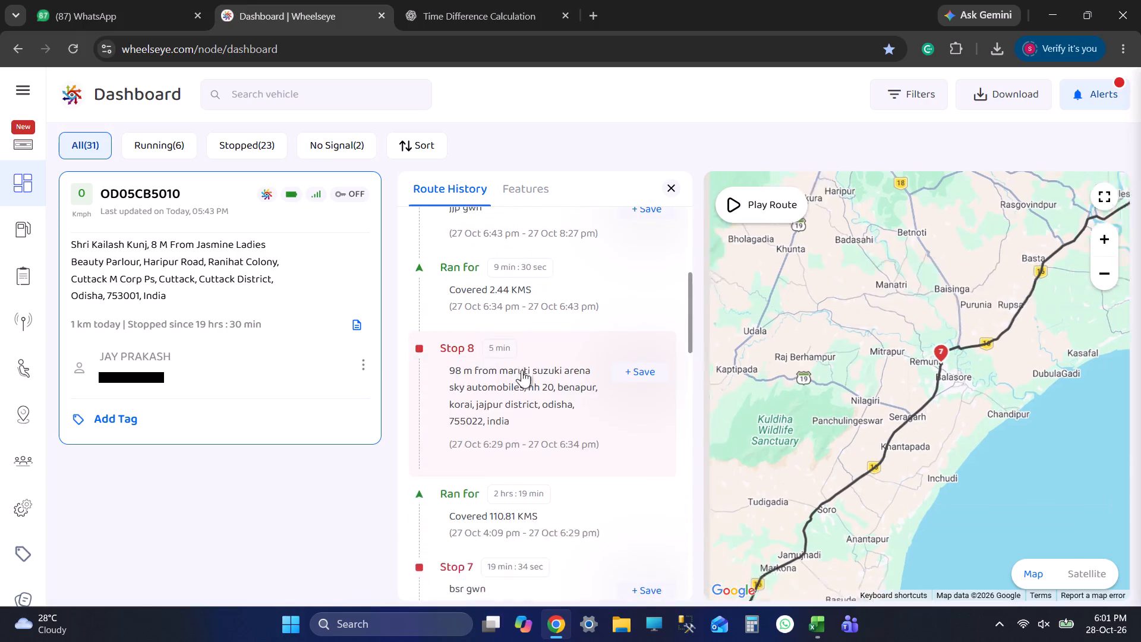
scroll(519, 398, up, 4)
scroll(534, 484, down, 2)
click(535, 373)
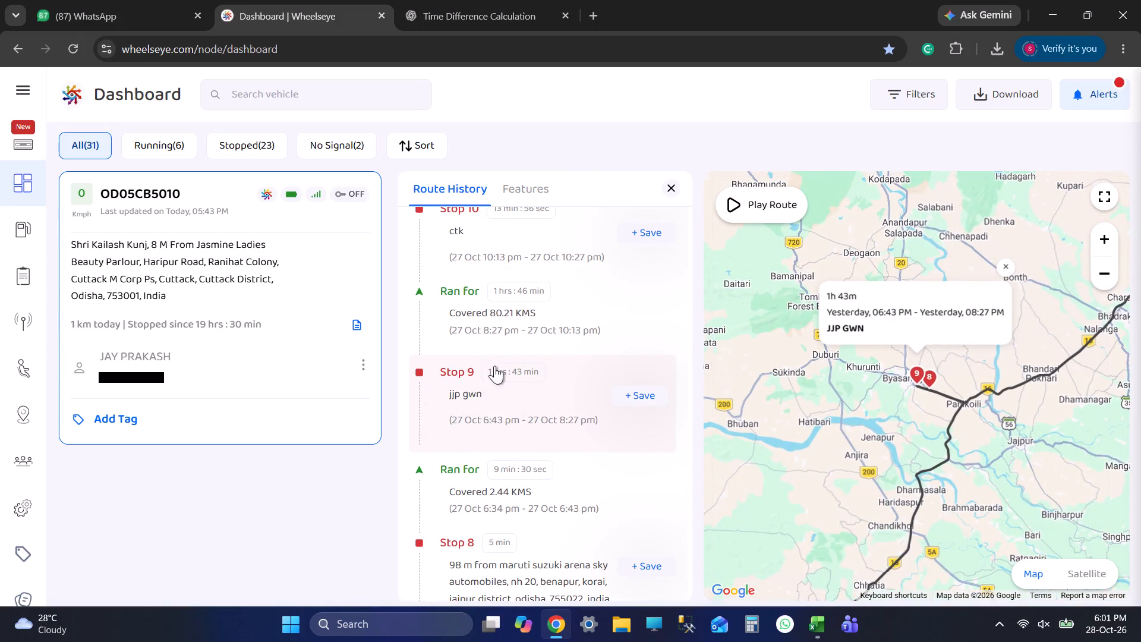
drag(485, 366, 551, 370)
key(ctrl+c)
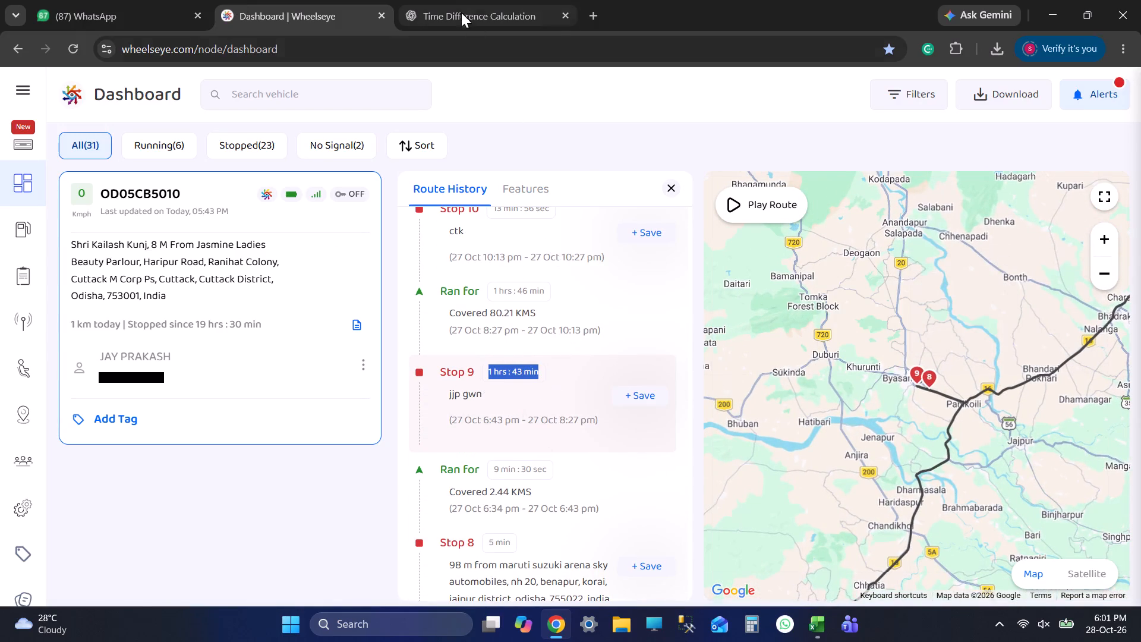
click(460, 9)
text(LESS)
key(space)
key(ctrl+v)
key(Return)
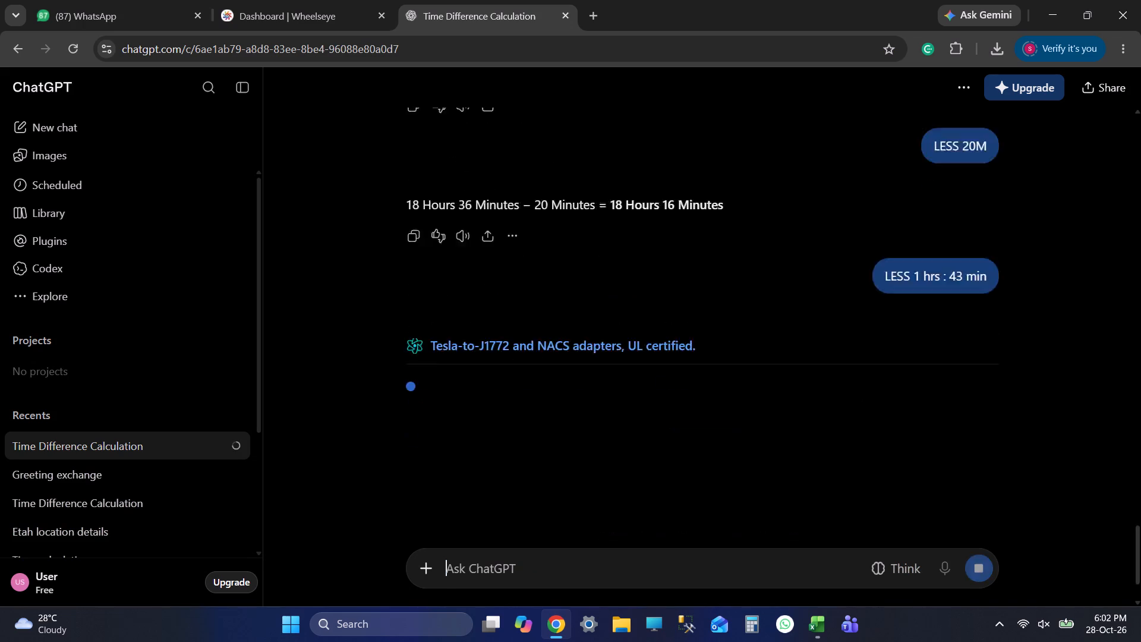
Check the final CTK stop in Wheelseye and paste ChatGPT's 16 Hours 33 Minutes as the CGB TO CTK row's total time.
click(234, 0)
scroll(481, 334, up, 4)
click(499, 350)
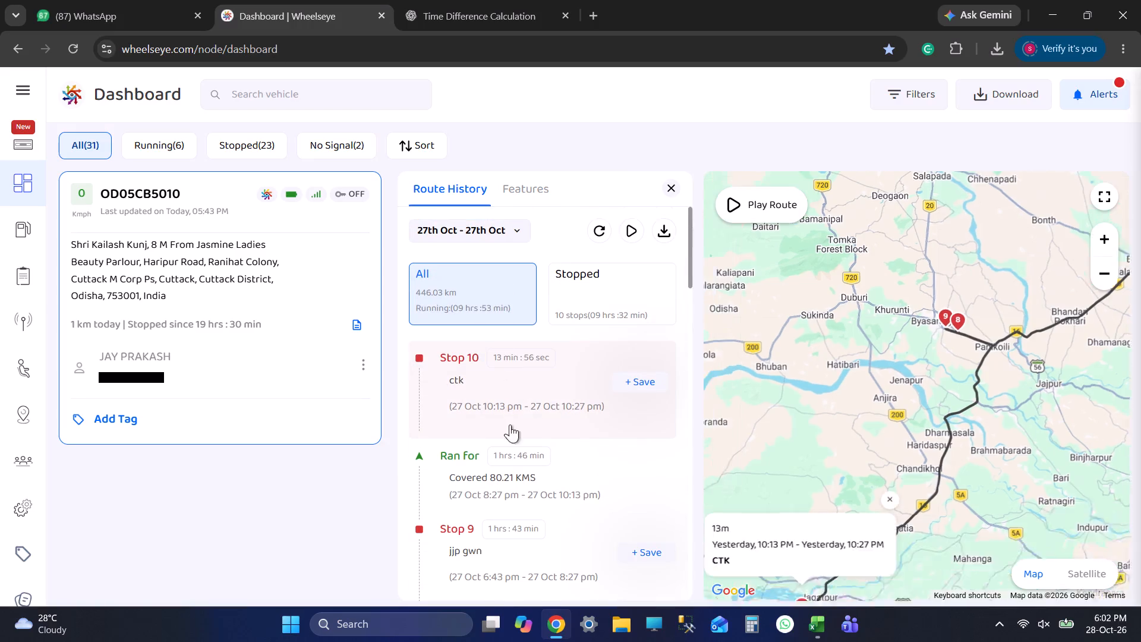
scroll(523, 487, up, 4)
click(486, 0)
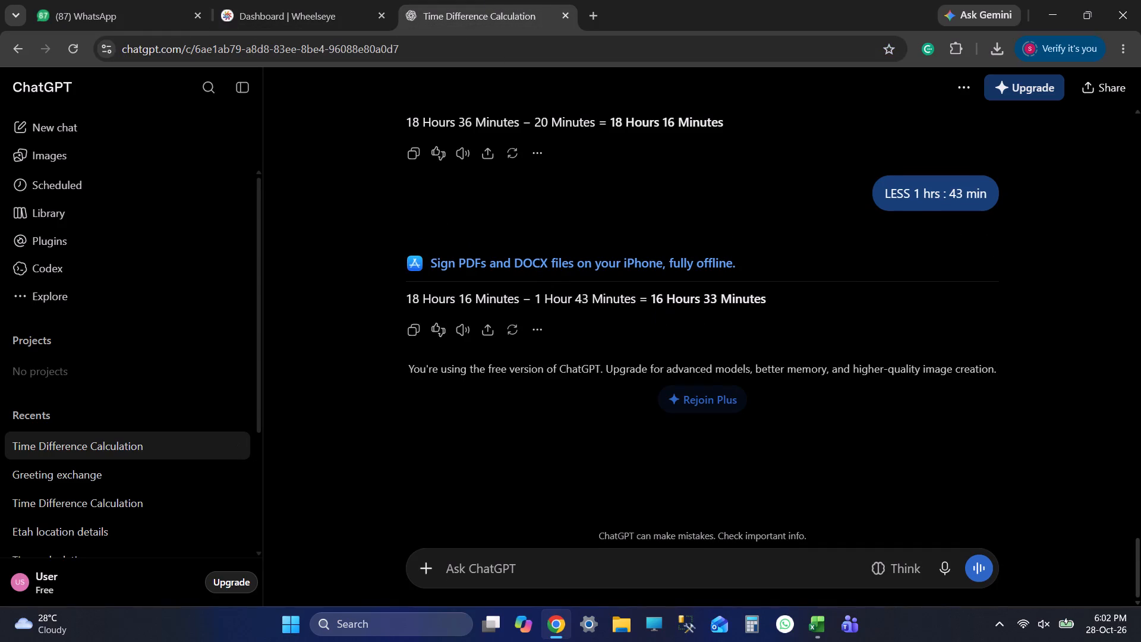
drag(653, 298, 777, 303)
key(ctrl+c)
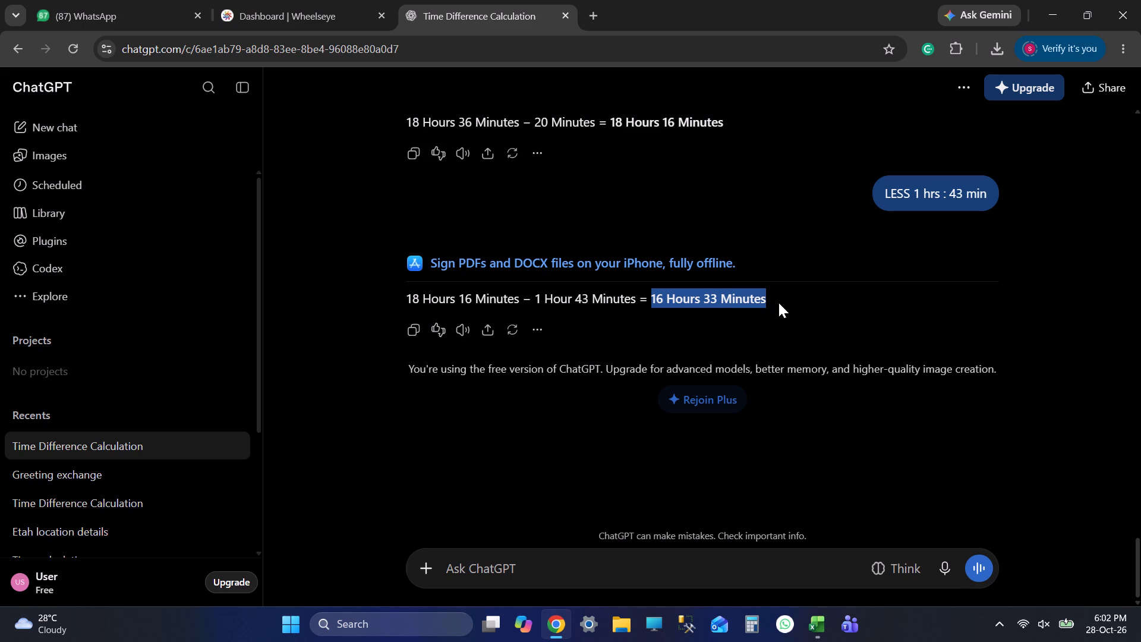
key(alt+Tab)
click(868, 495)
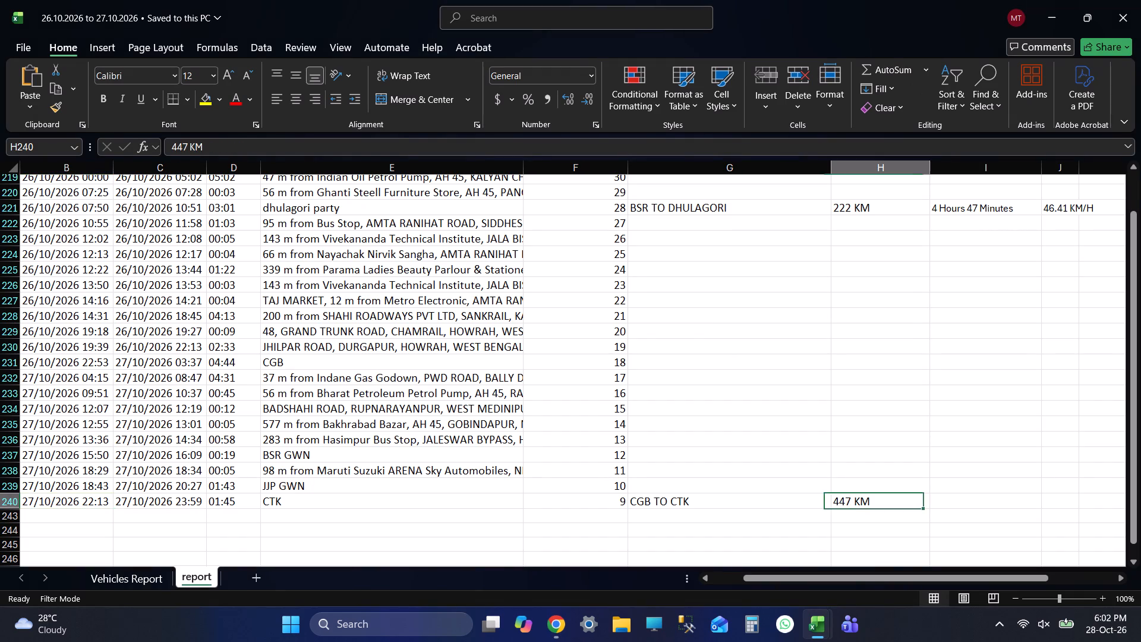
key(Tab)
key(ctrl+v)
key(Tab)
key(alt+Tab)
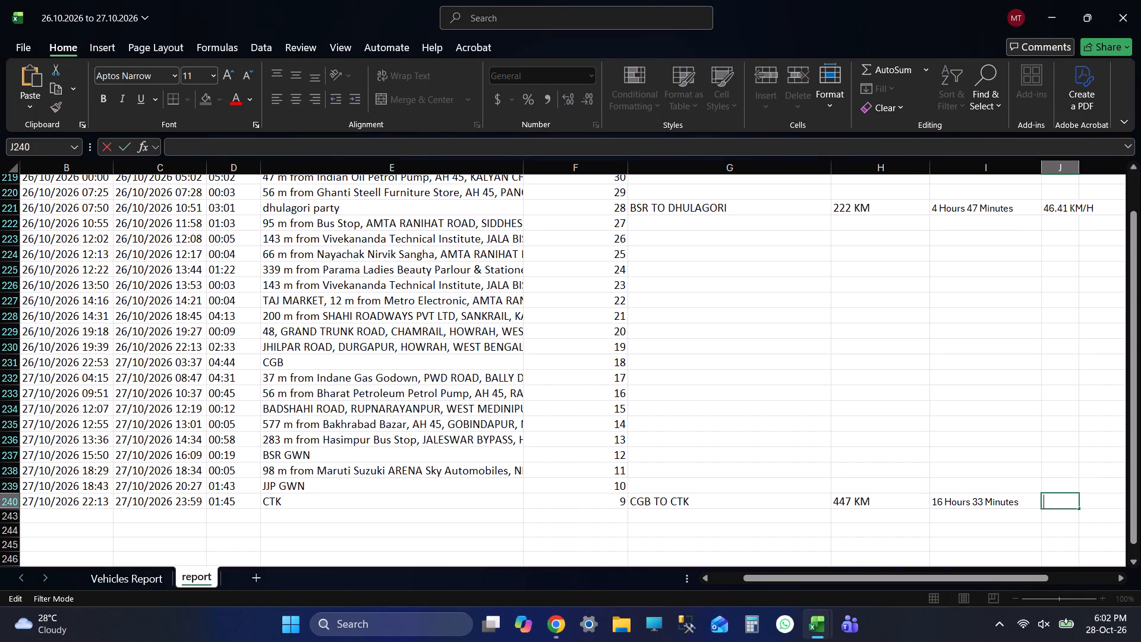
key(ctrl+v)
key(Return)
key(ctrl+s)
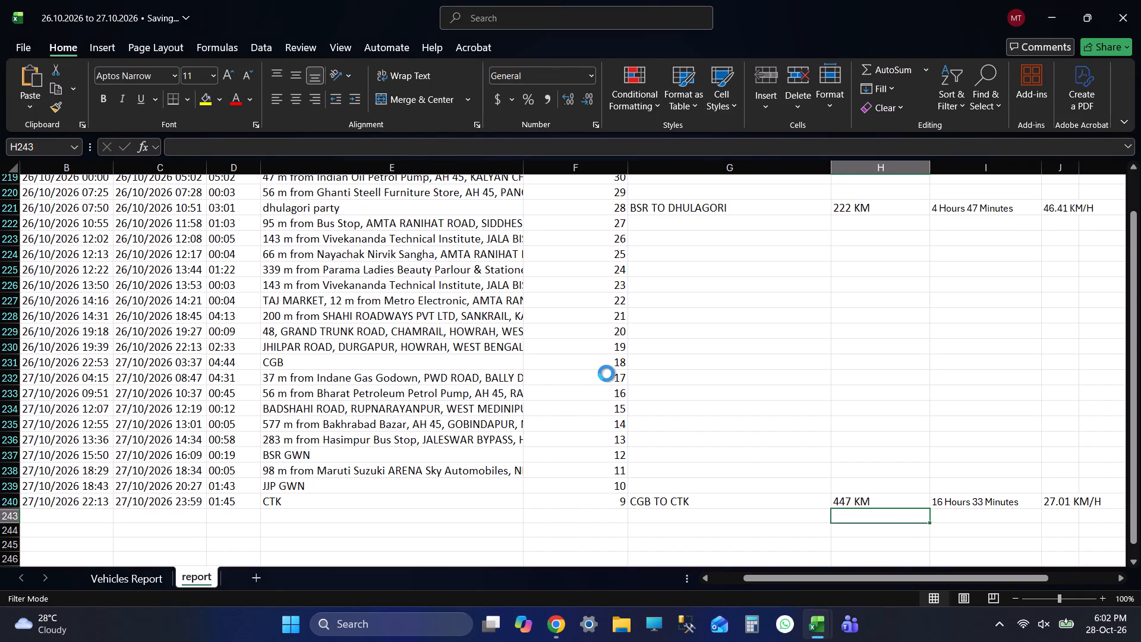
key(ctrl+s)
key(ctrl+s)
key(ctrl+s)
key(ctrl+s)
key(ctrl+s)
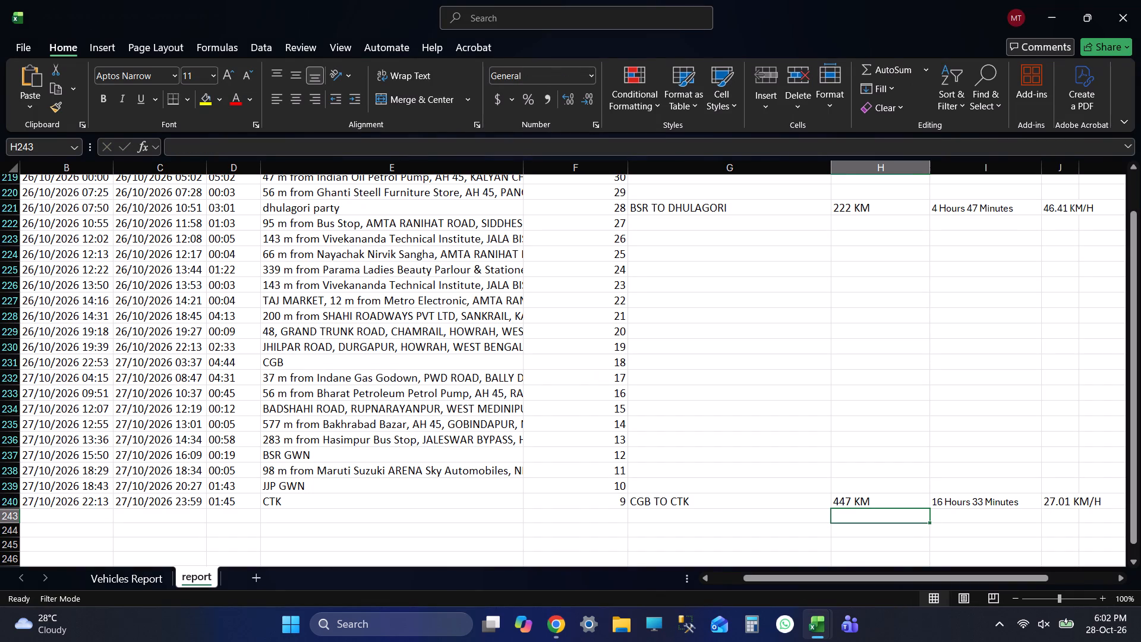
key(ctrl+s)
key(ctrl+s)
key(ctrl+s)
key(ctrl+s)
key(ctrl+s)
key(ctrl+s)
scroll(660, 336, up, 2)
scroll(660, 336, down, 3)
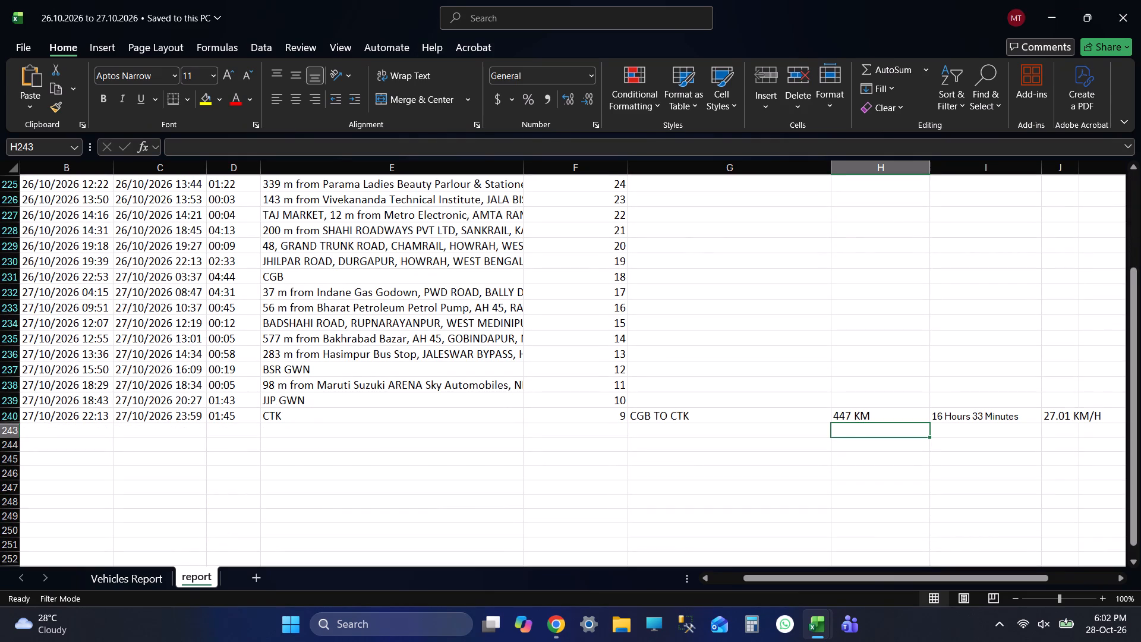
click(688, 411)
key(shift+Tab)
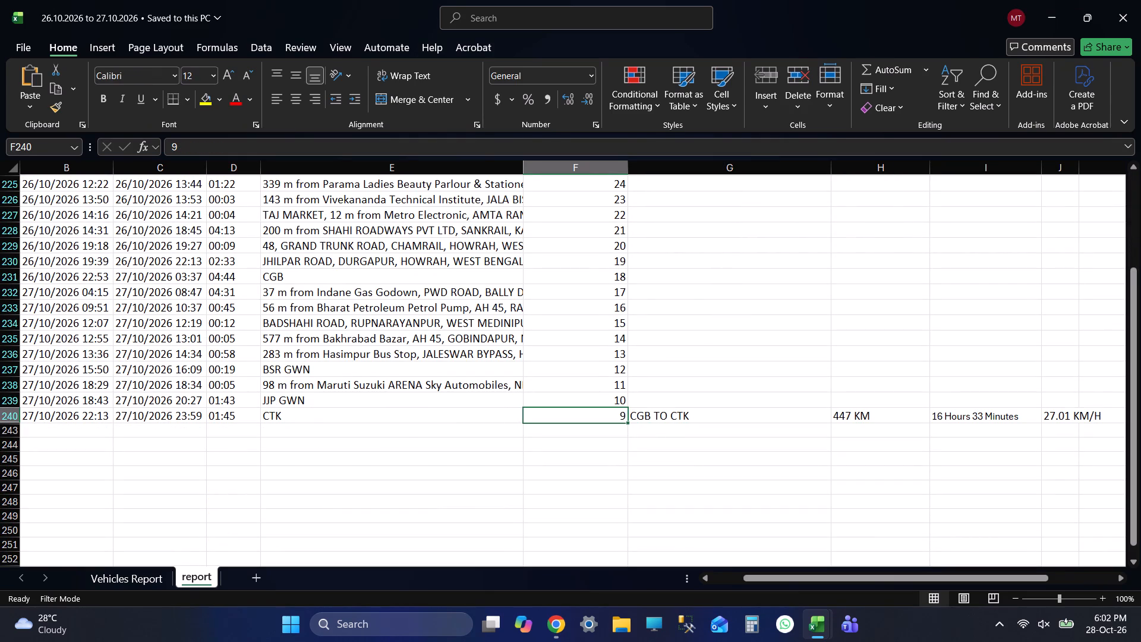
key(shift+Tab)
key(shift+Tab)
key(shift+Tab)
key(shift+Tab)
key(shift+Tab)
key(shift+Tab)
key(shift+Tab)
key(shift+Tab)
key(shift+Tab)
key(shift+Tab)
key(shift+Tab)
key(shift+Tab)
key(shift+Tab)
key(shift+Tab)
key(shift+Tab)
key(shift+Tab)
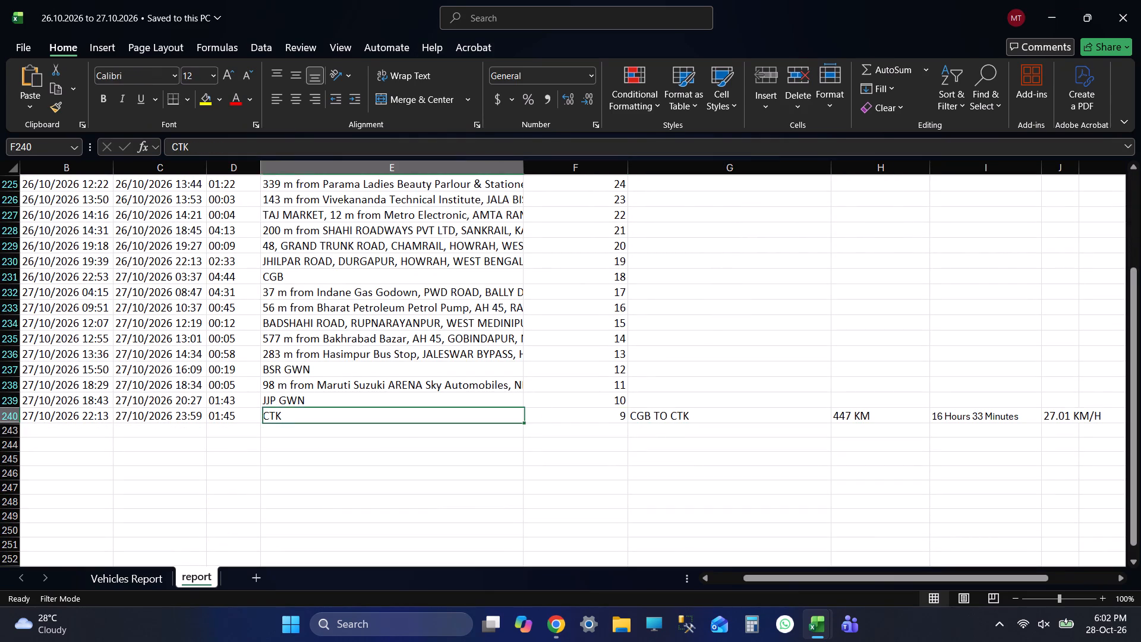
key(ctrl+s)
key(ctrl+s)
key(ctrl+s)
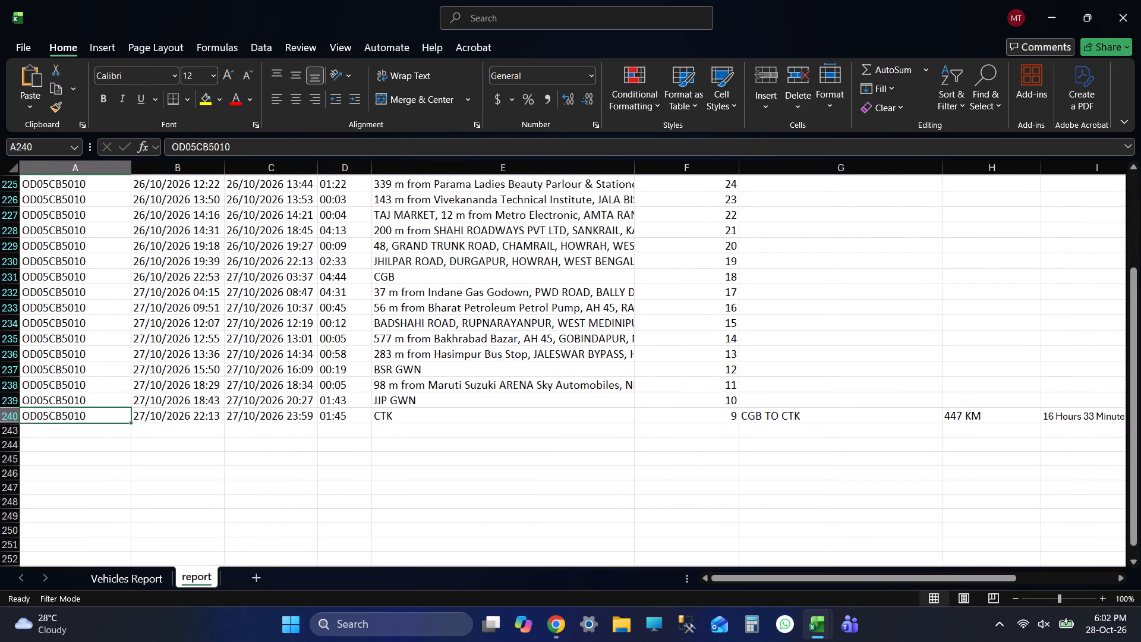
key(ctrl+s)
scroll(489, 319, up, 6)
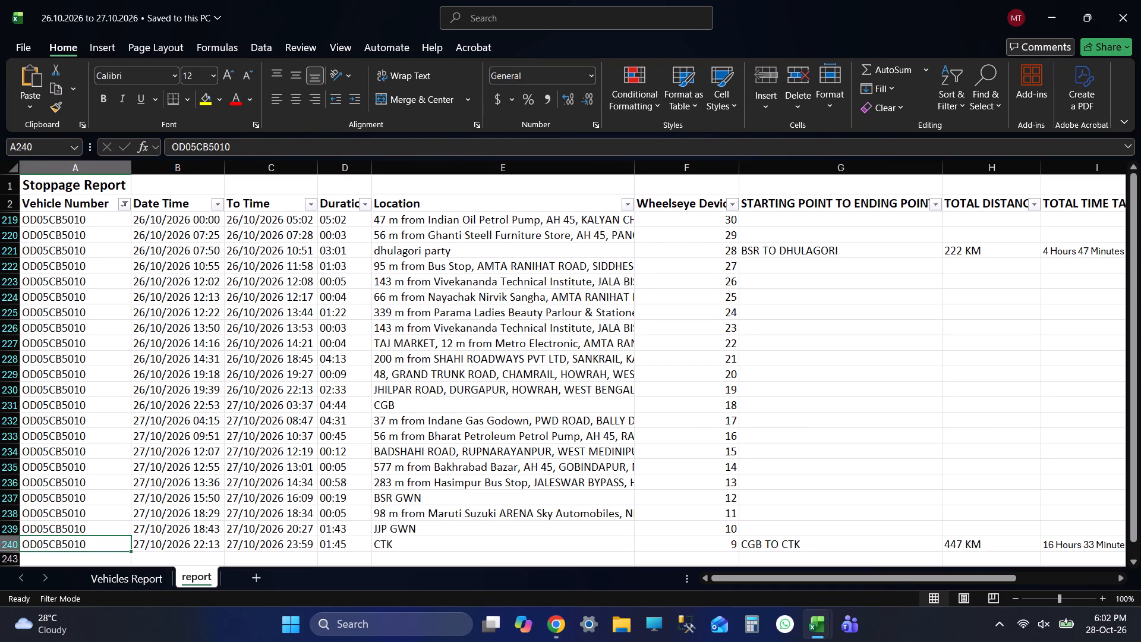
scroll(229, 246, down, 2)
scroll(222, 246, up, 3)
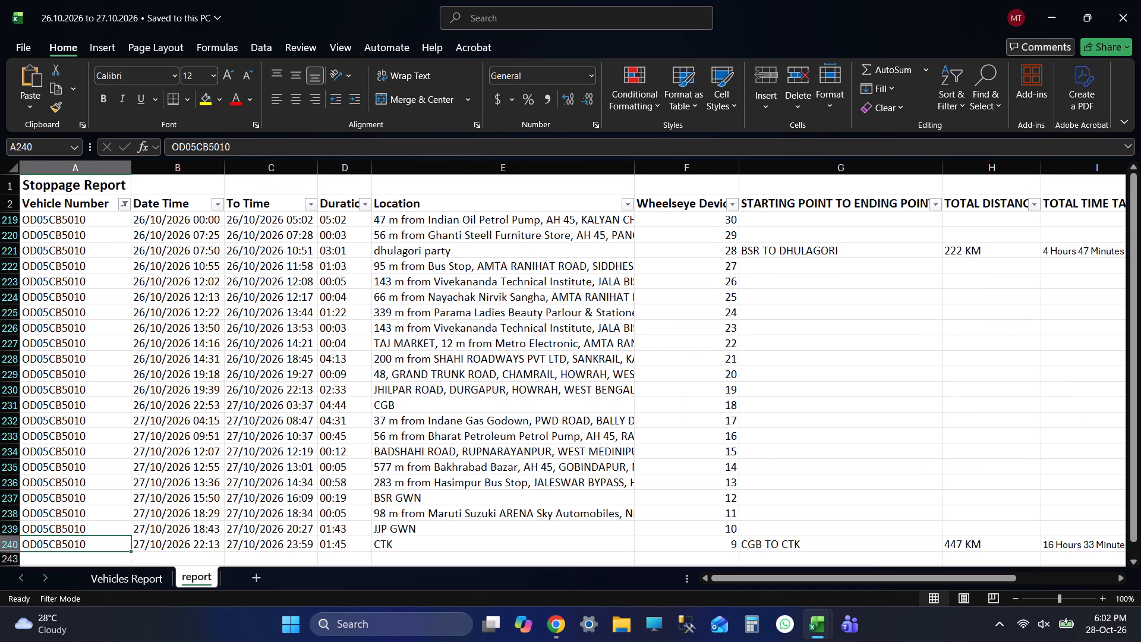
click(124, 205)
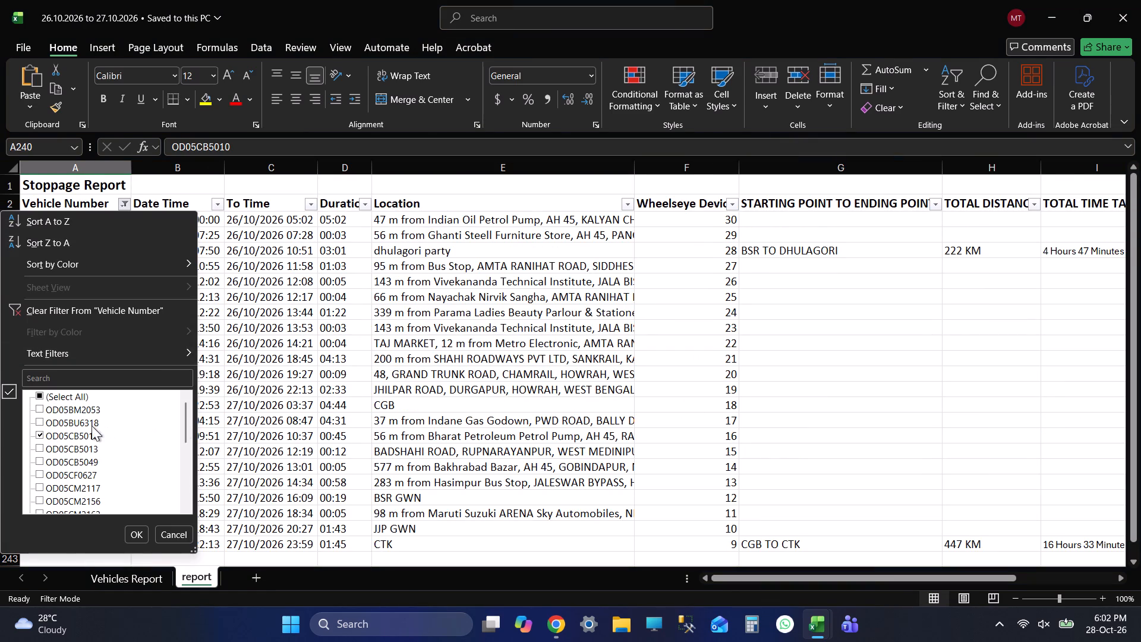
click(75, 433)
click(76, 446)
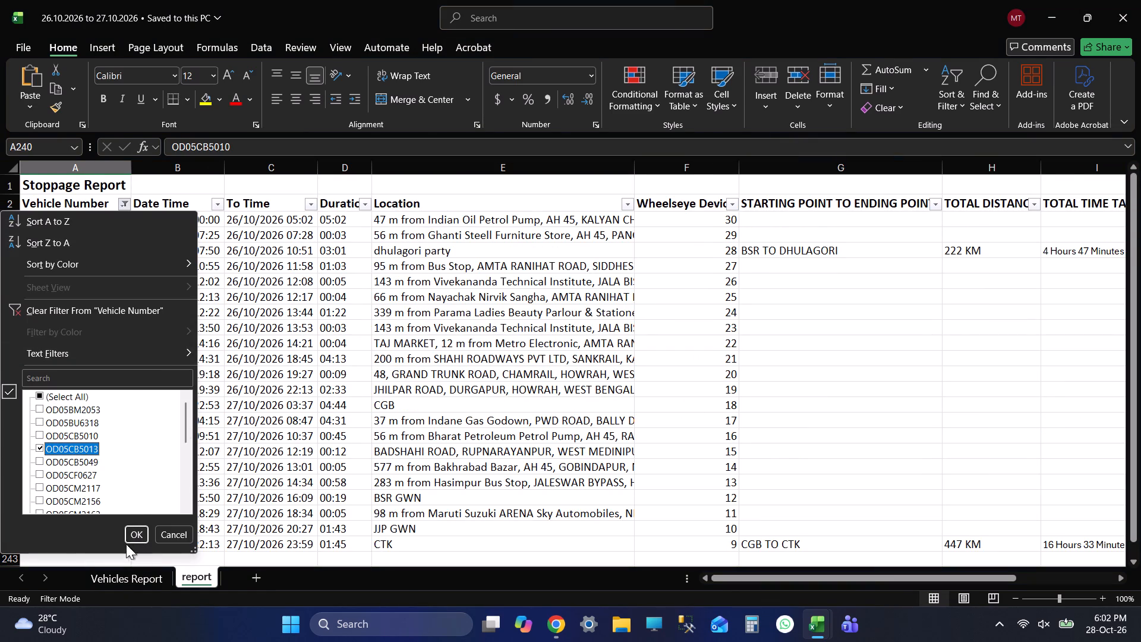
click(126, 535)
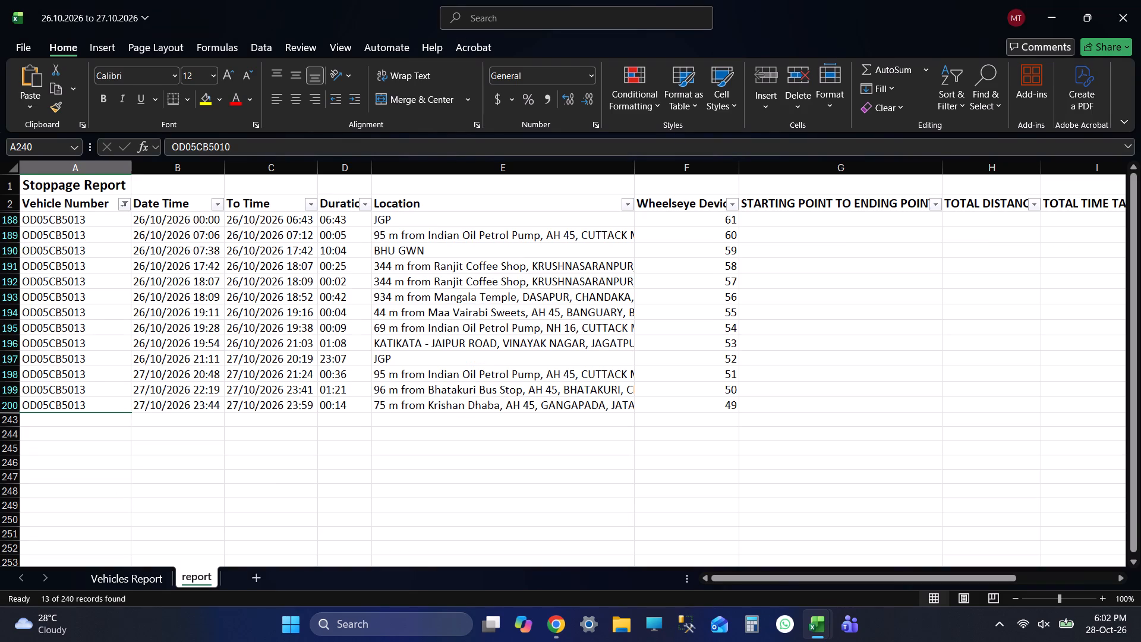
click(410, 356)
key(ctrl+s)
key(ctrl+s)
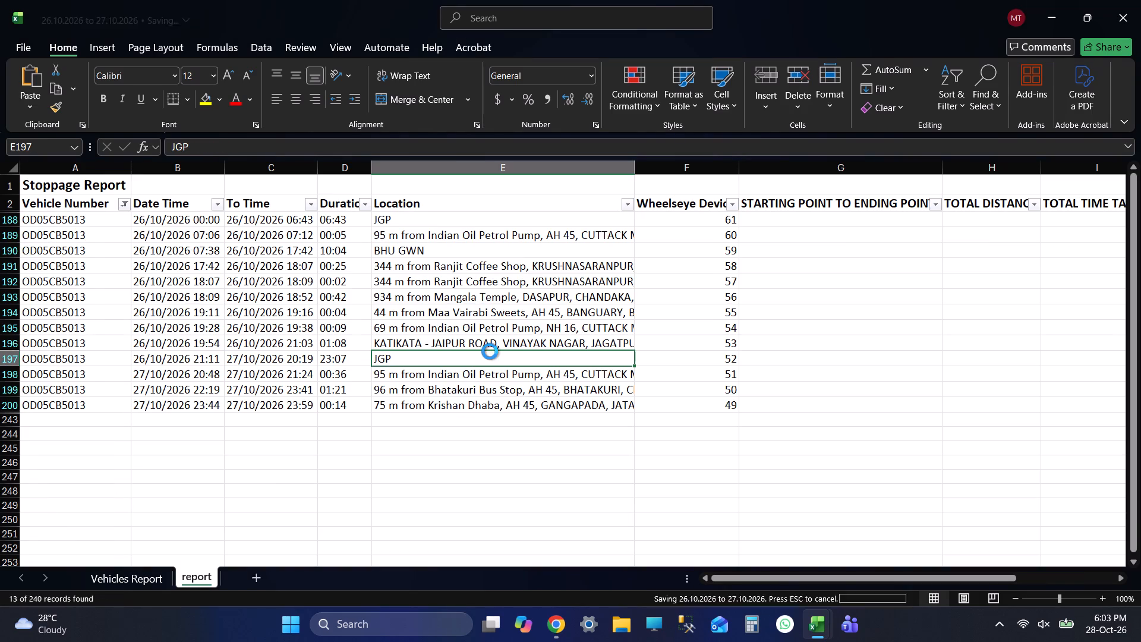
key(ctrl+s)
key(alt+Tab)
key(alt+Tab)
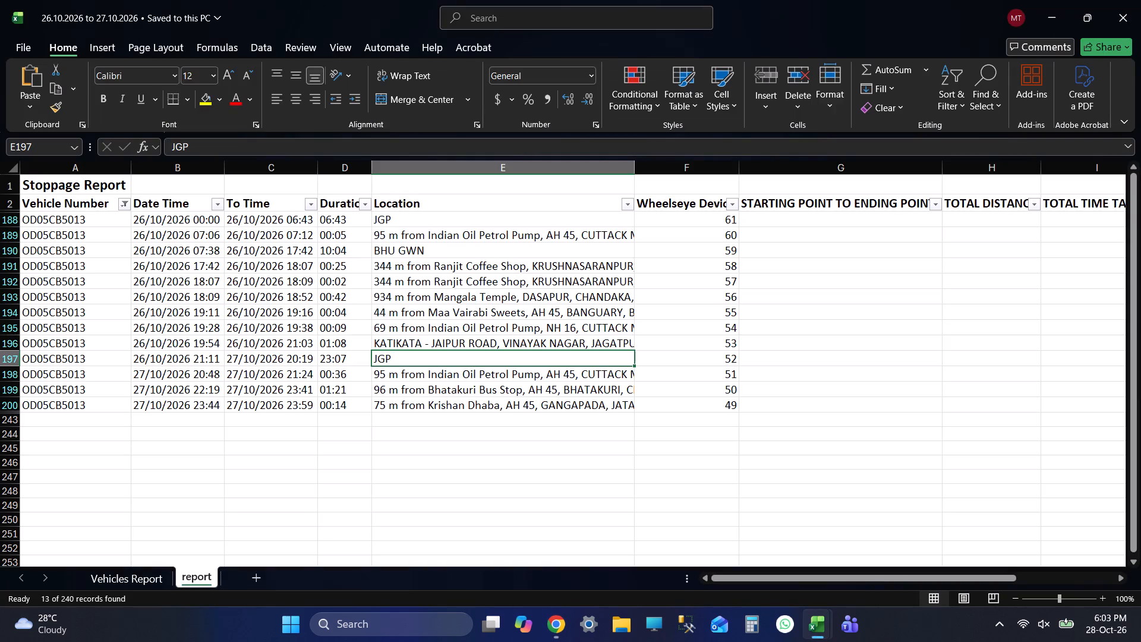
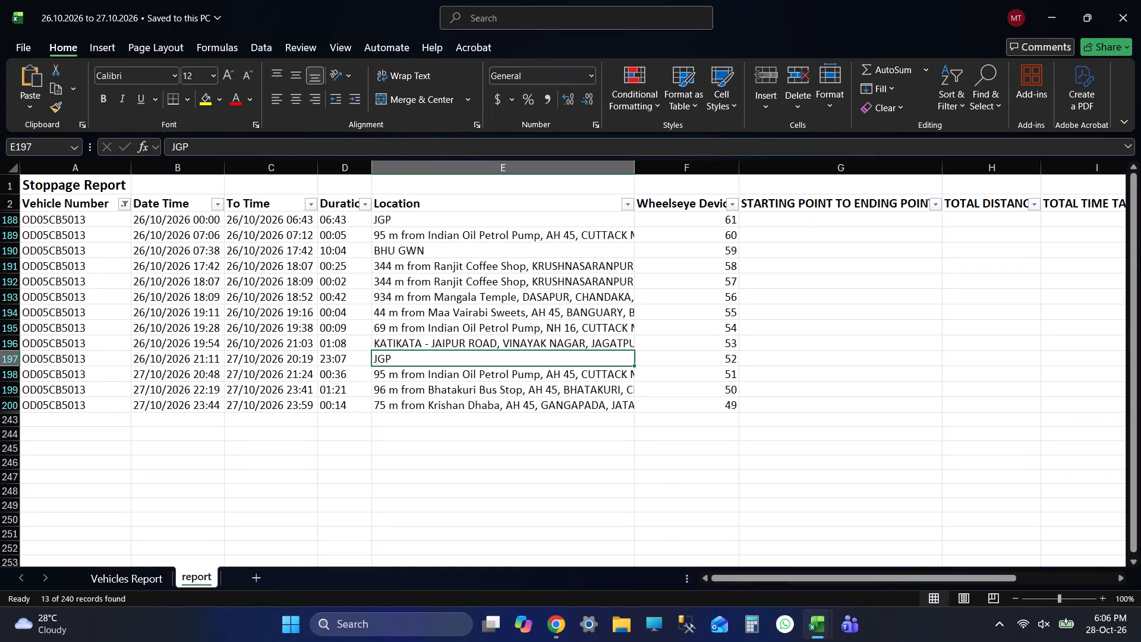
key(shift+Tab)
key(shift+Tab)
key(shift+Tab)
key(shift+Tab)
key(shift+Tab)
key(shift+Tab)
key(shift+Tab)
key(shift+Tab)
key(shift+Tab)
key(shift+Tab)
key(shift+Tab)
key(shift+Tab)
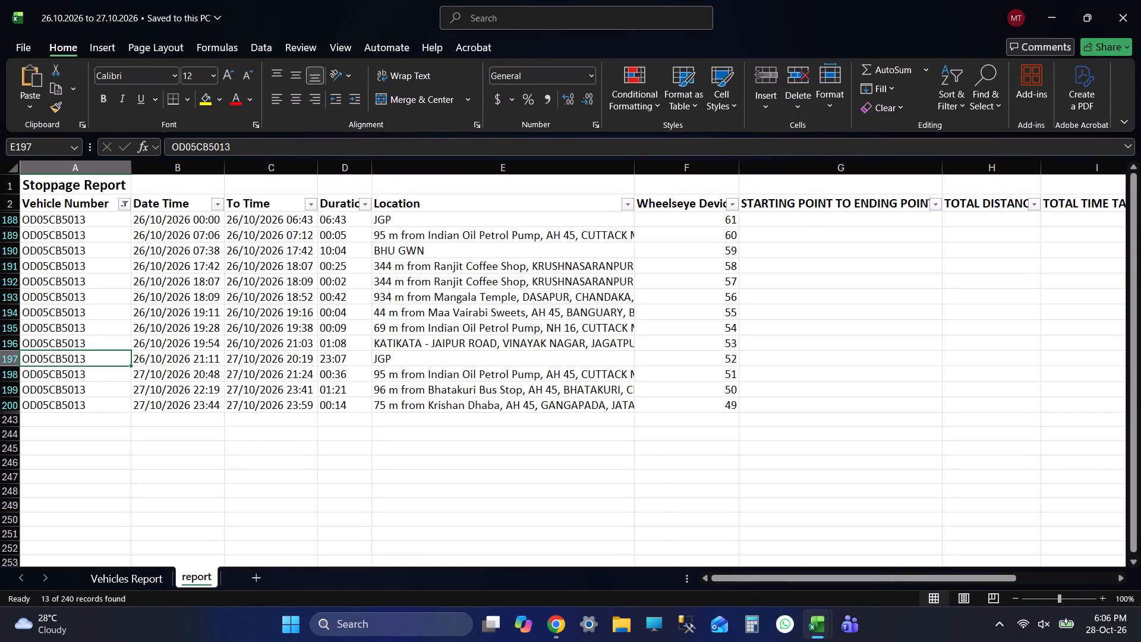
key(ctrl+c)
key(alt+Tab)
key(alt+Tab)
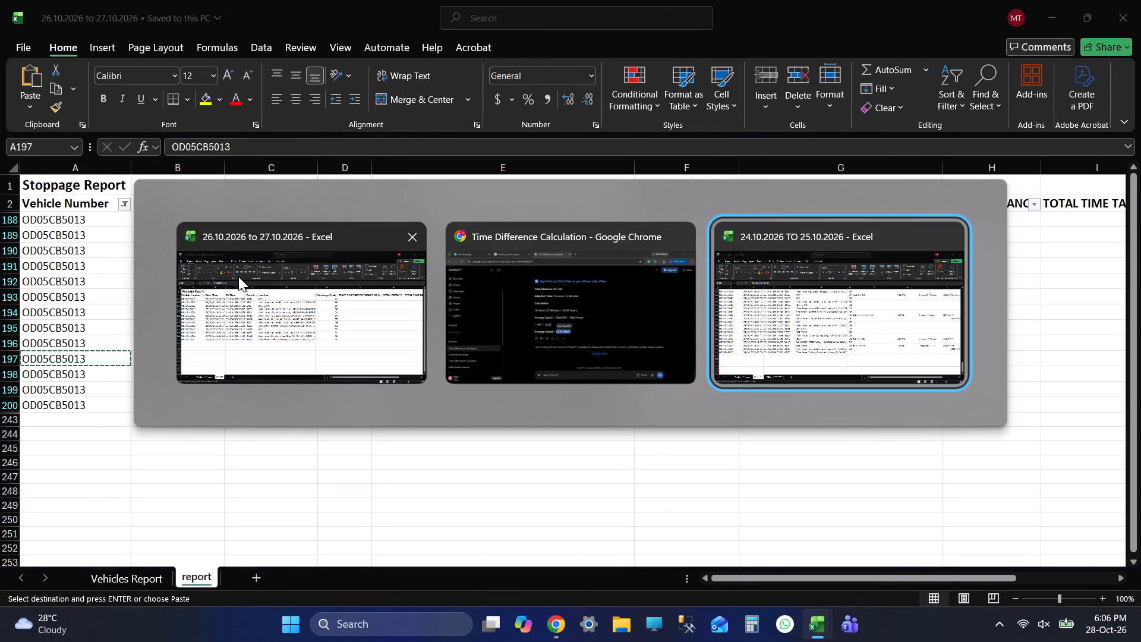
key(alt+Tab)
key(alt+Tab)
click(251, 8)
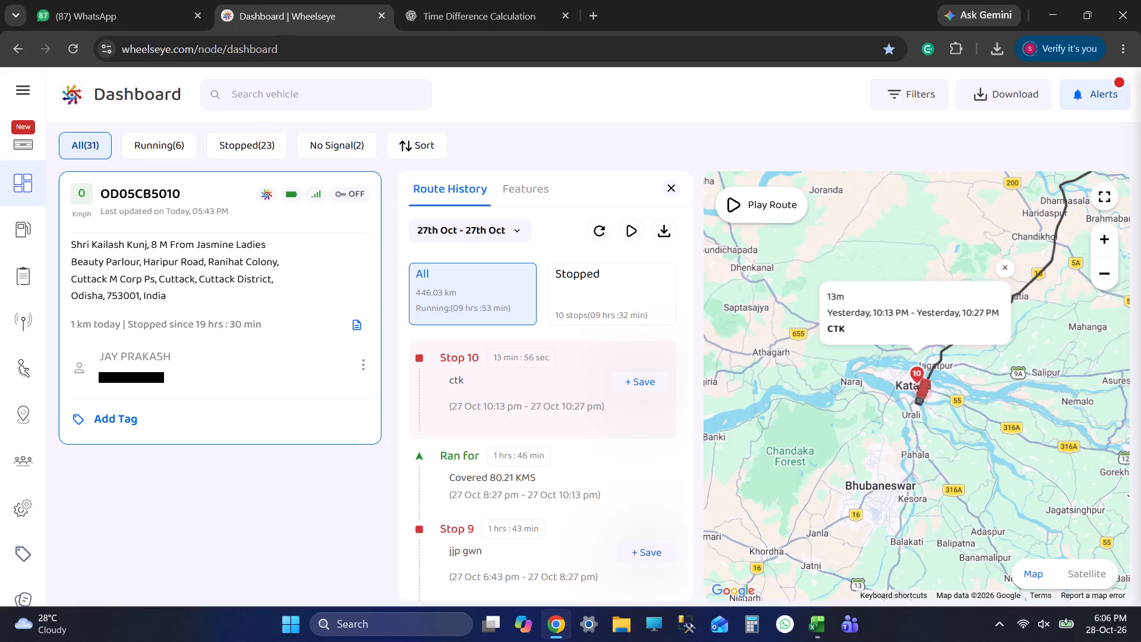
click(270, 108)
key(ctrl+v)
key(Return)
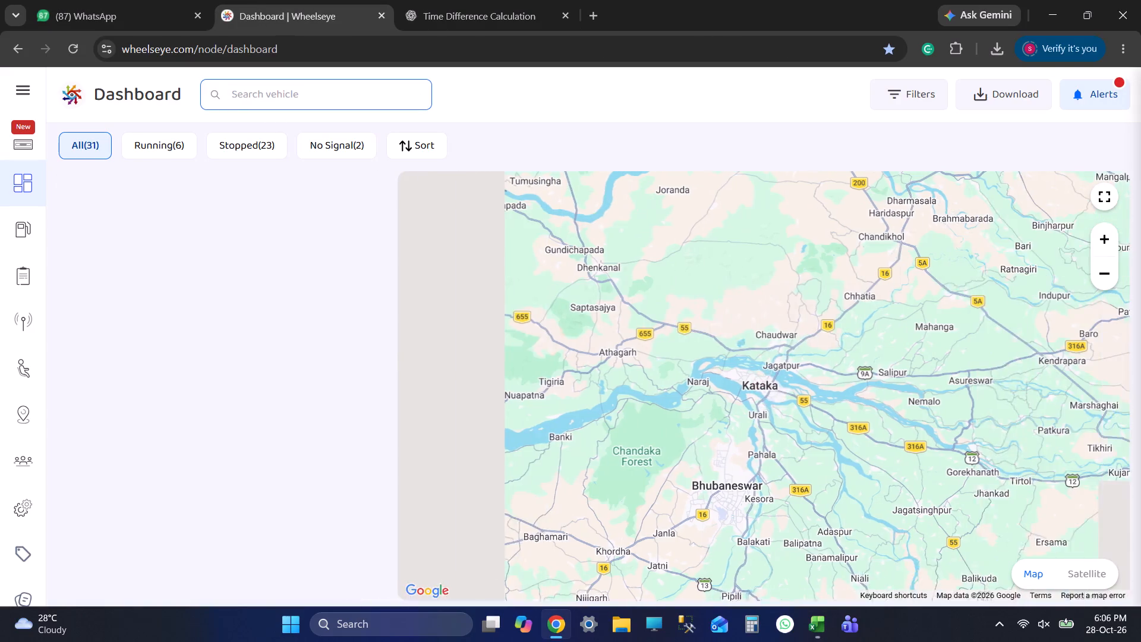
click(86, 307)
click(437, 232)
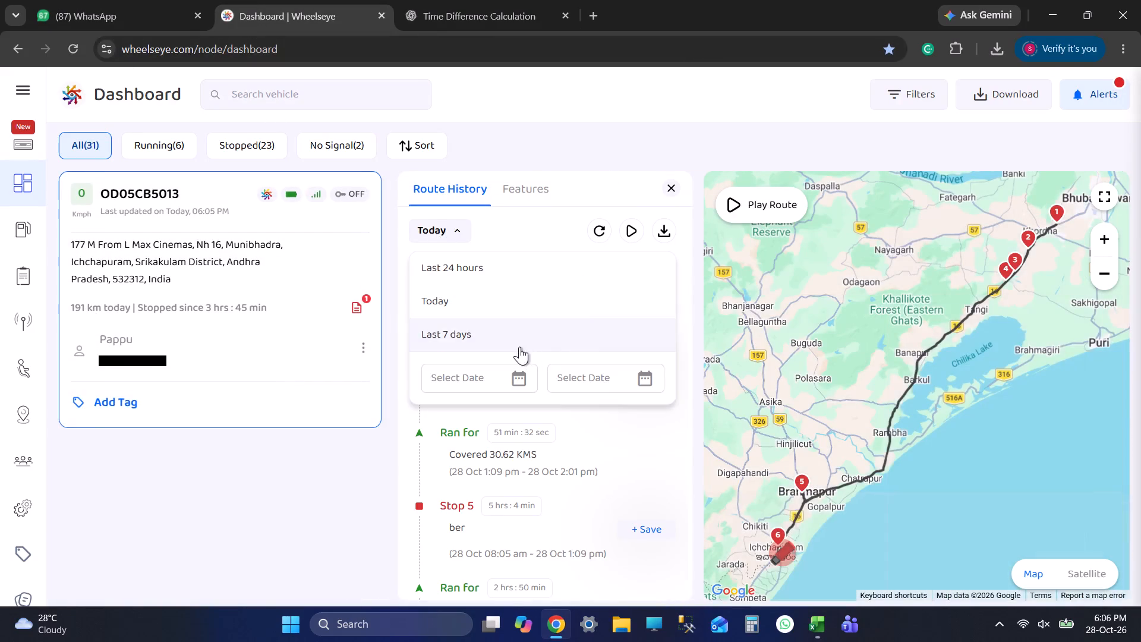
click(513, 342)
scroll(609, 423, down, 7)
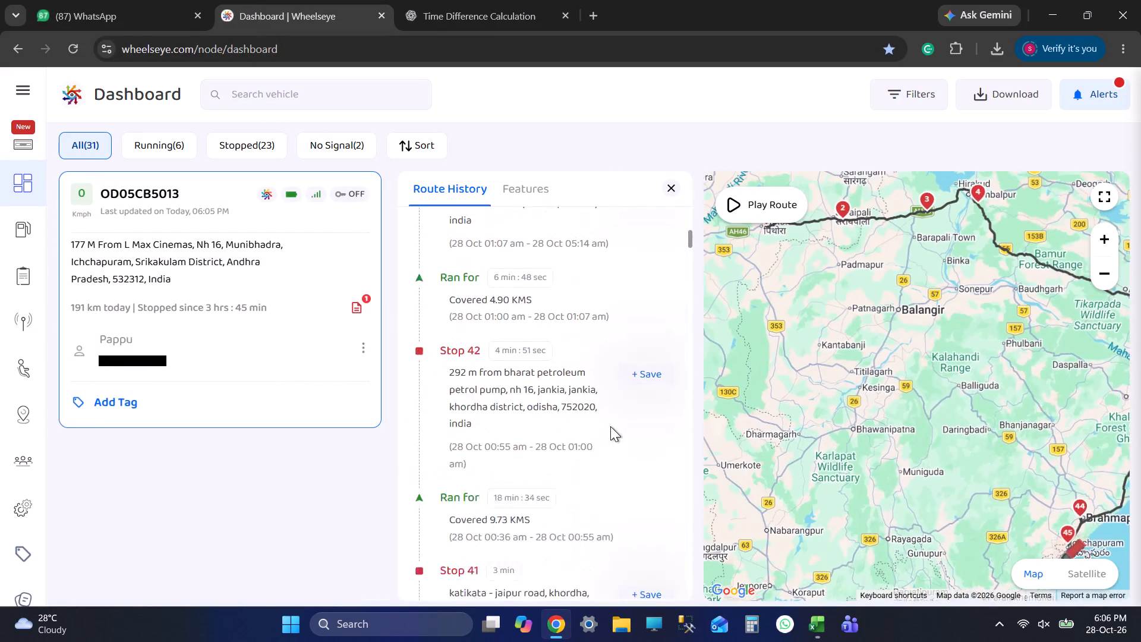
scroll(610, 426, down, 5)
scroll(610, 426, up, 1)
scroll(610, 426, down, 11)
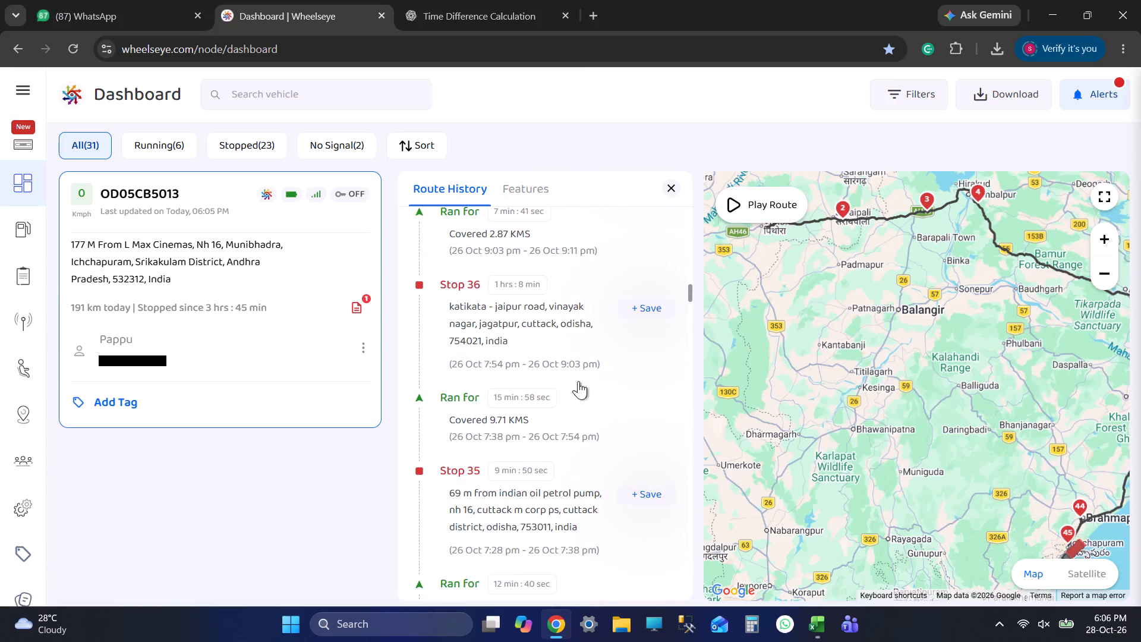
scroll(563, 358, up, 3)
click(573, 396)
scroll(581, 415, up, 2)
click(576, 378)
scroll(585, 385, up, 1)
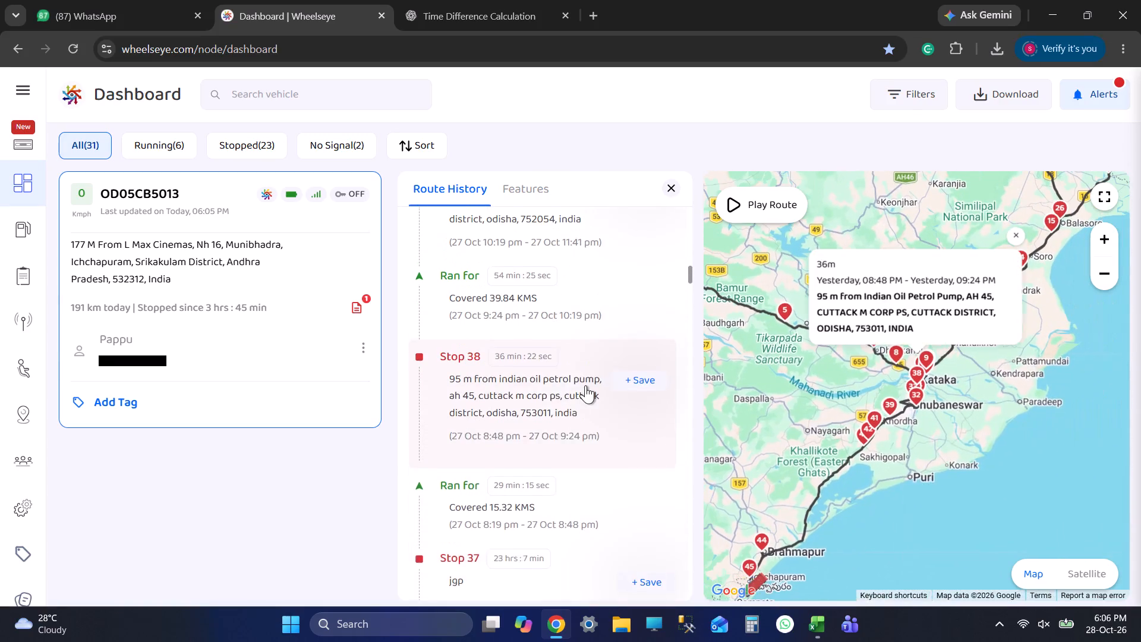
scroll(887, 407, up, 5)
scroll(892, 370, down, 1)
scroll(892, 370, up, 4)
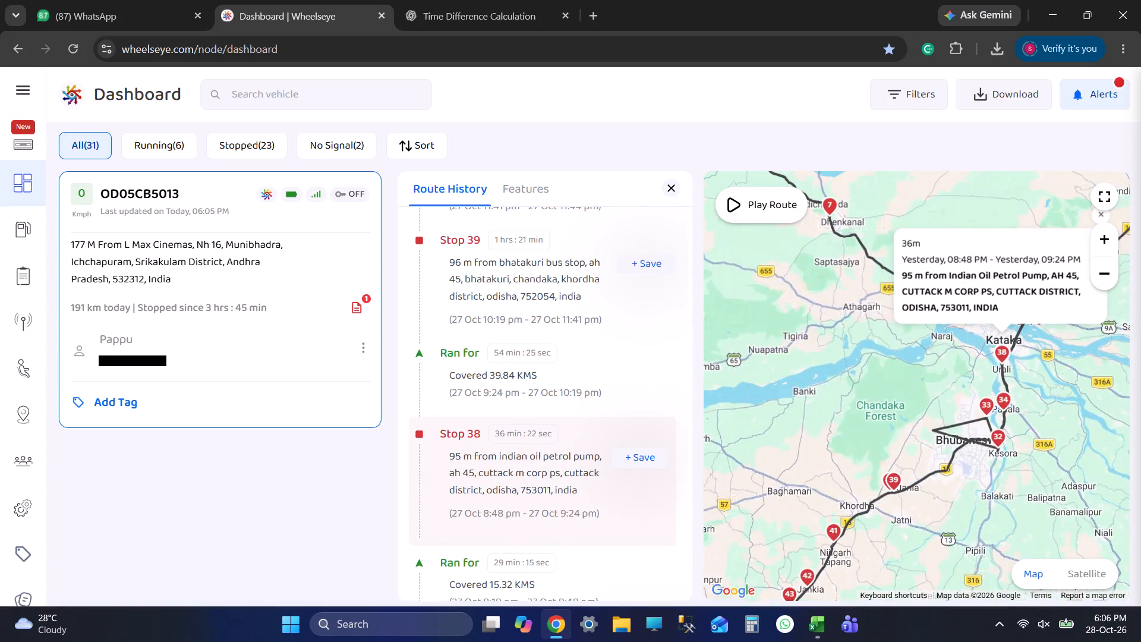
scroll(531, 370, up, 3)
click(565, 501)
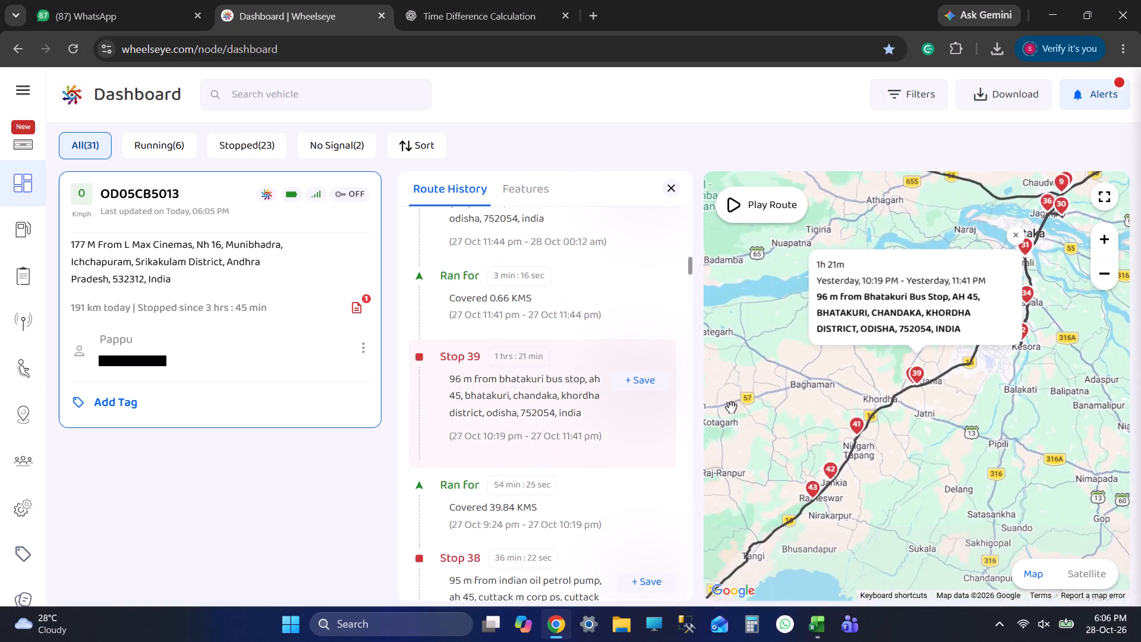
scroll(577, 431, up, 2)
click(577, 376)
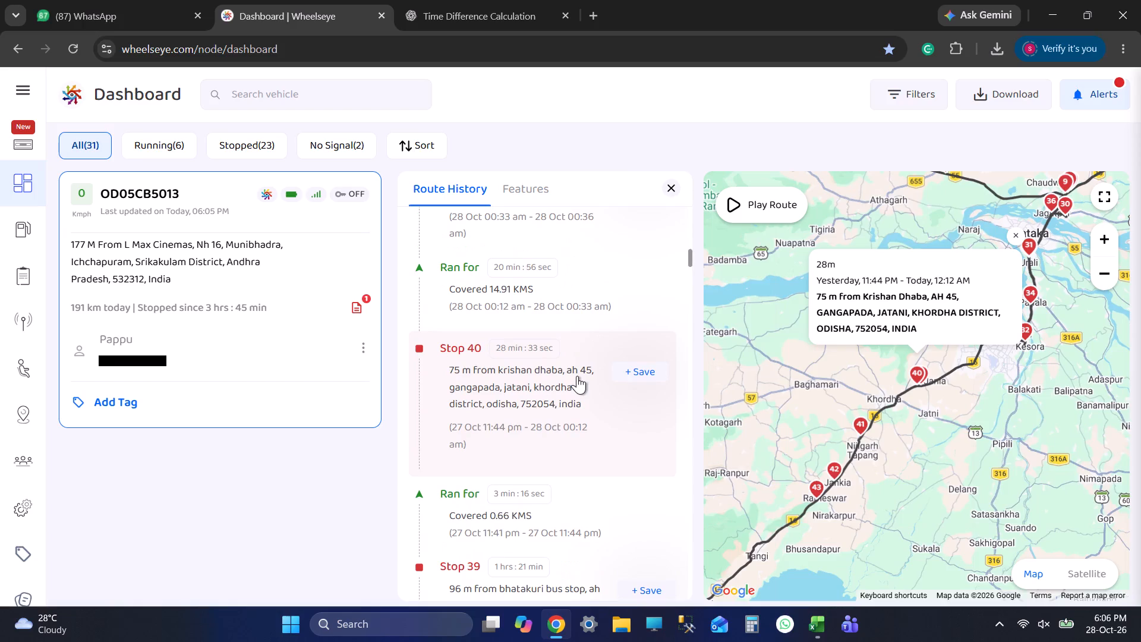
scroll(551, 403, down, 3)
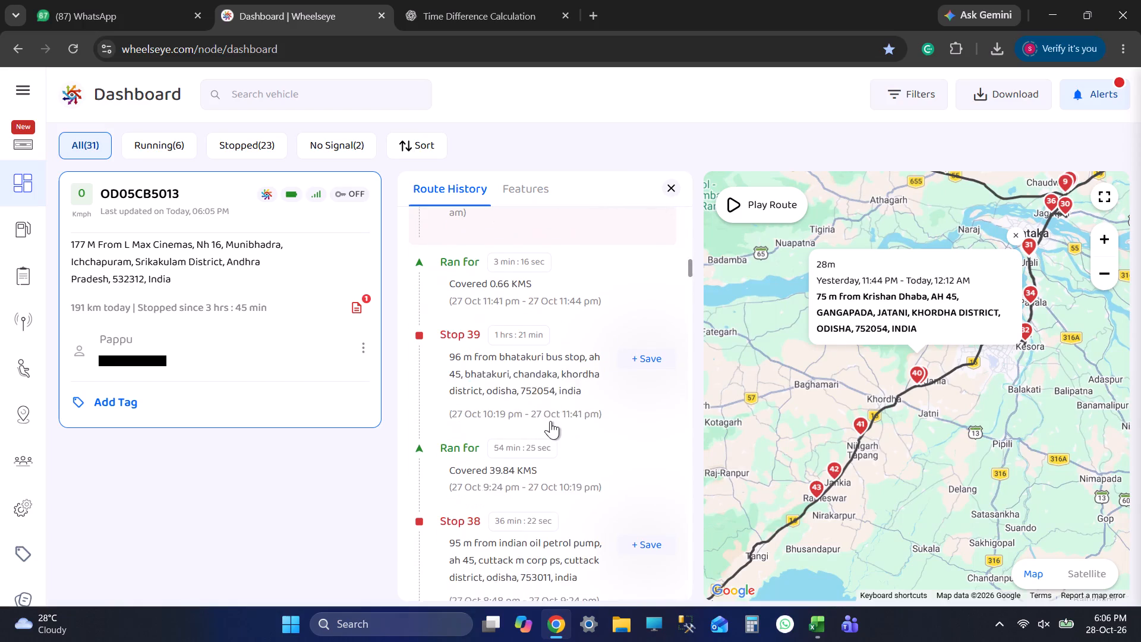
click(550, 421)
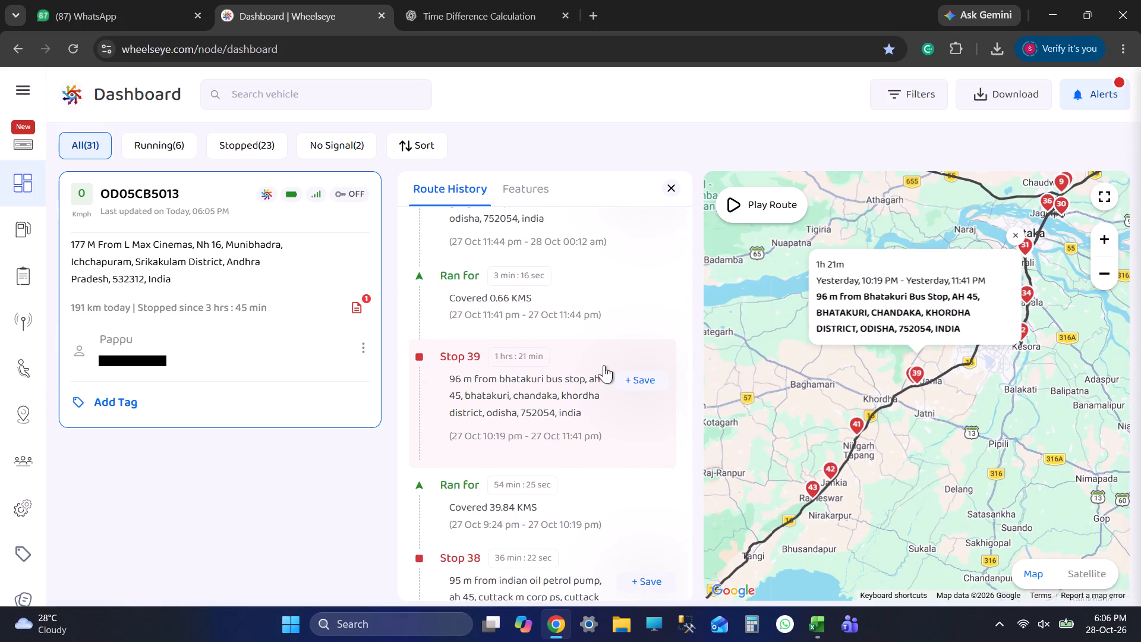
scroll(559, 357, up, 2)
click(559, 357)
Examine the 28 October stops that follow, through Stop 44 at BER, to see where the trip heads.
scroll(559, 357, up, 3)
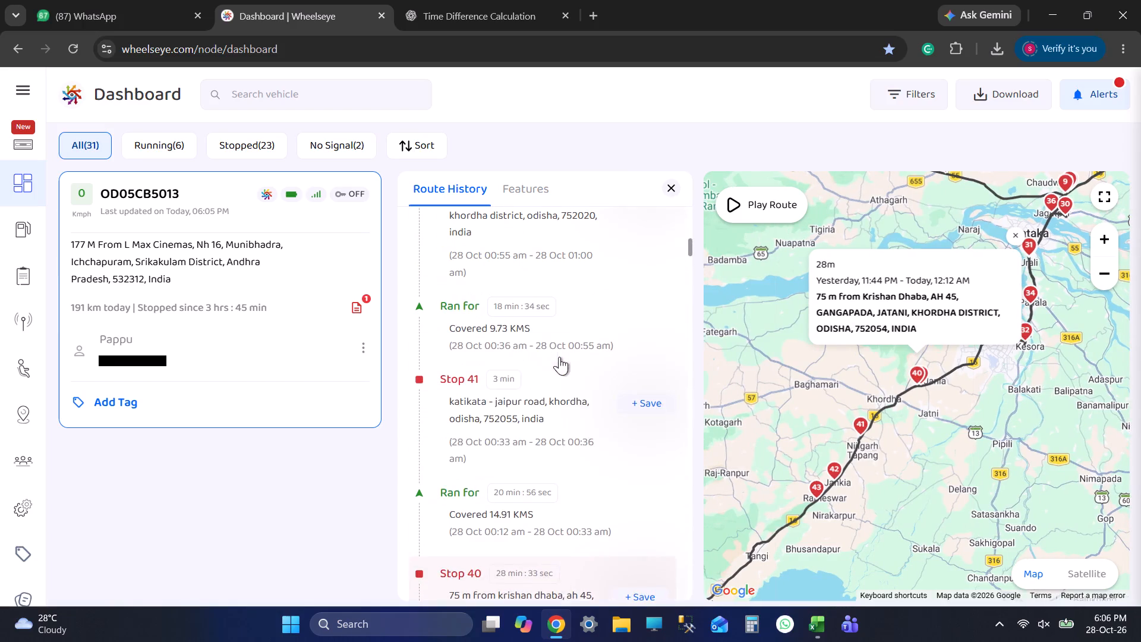
click(550, 415)
scroll(550, 415, up, 3)
click(552, 396)
scroll(552, 396, up, 2)
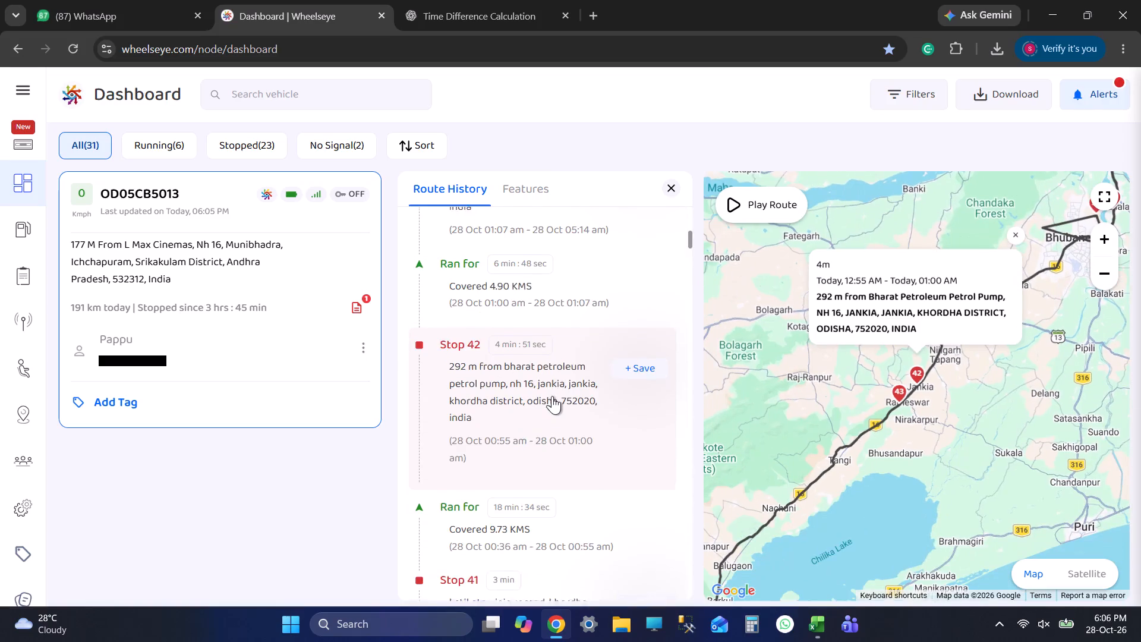
scroll(552, 396, up, 1)
click(552, 396)
scroll(887, 370, up, 4)
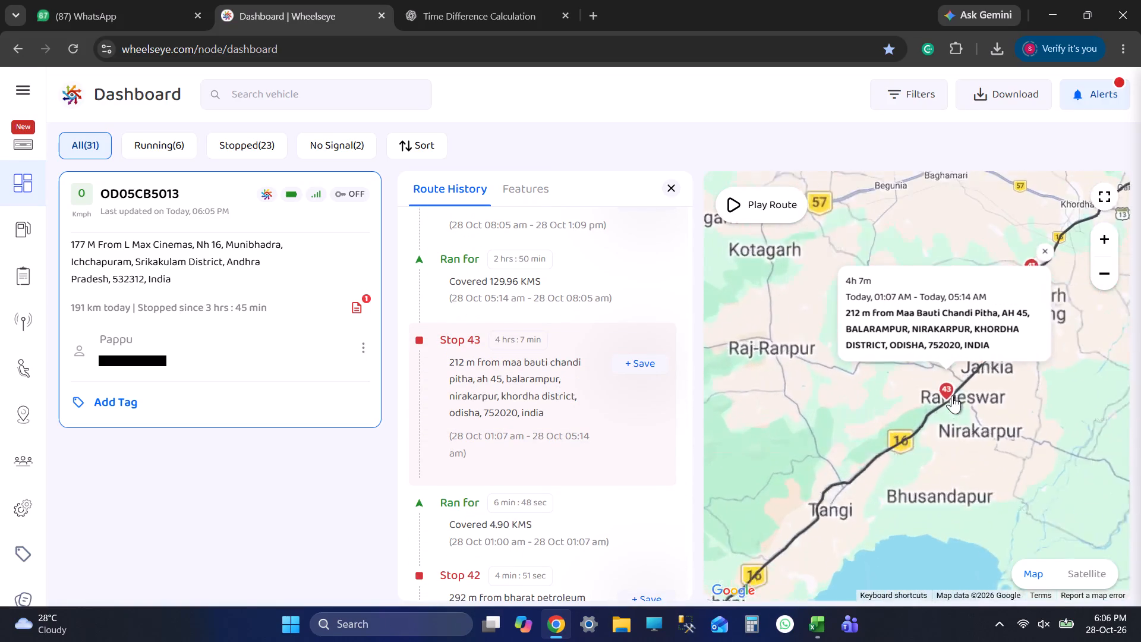
scroll(952, 395, up, 2)
scroll(516, 417, up, 4)
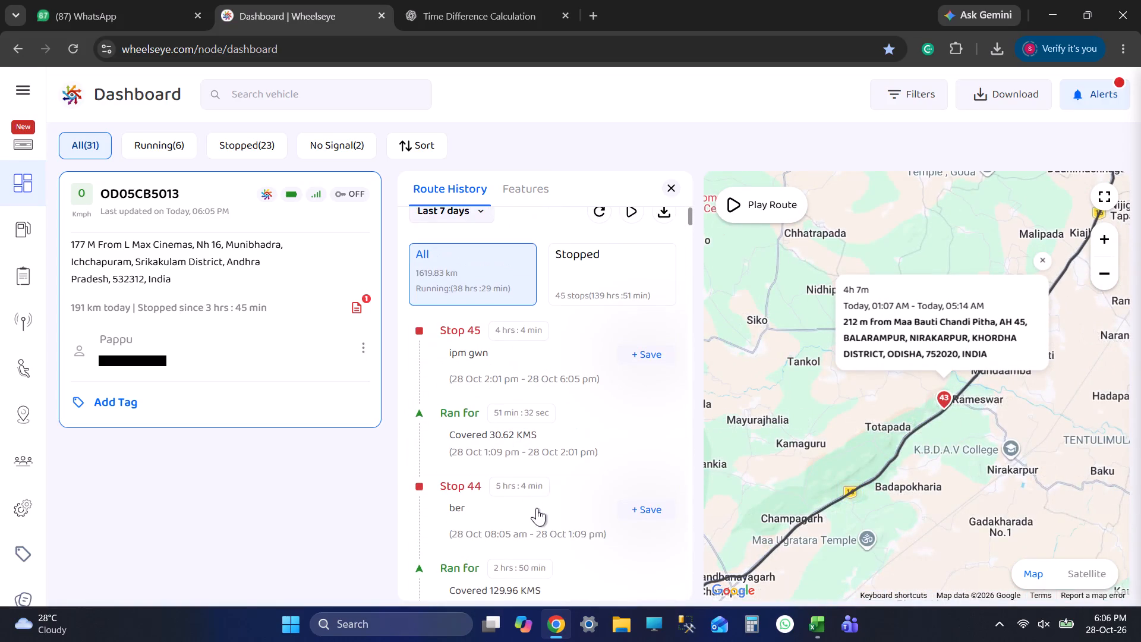
click(537, 508)
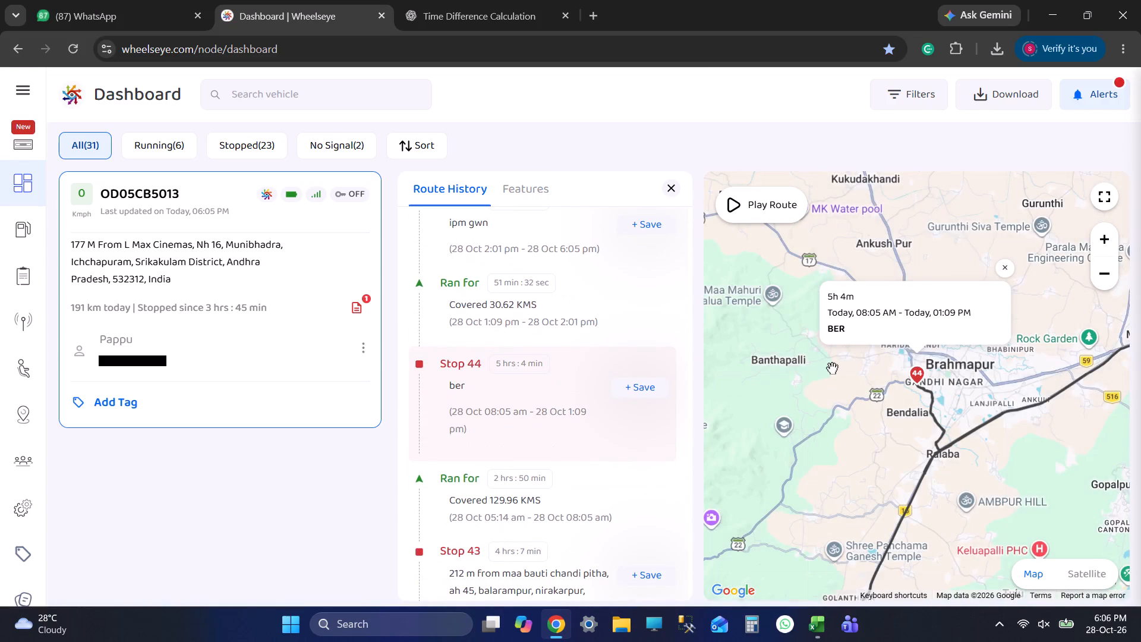
key(alt+Tab)
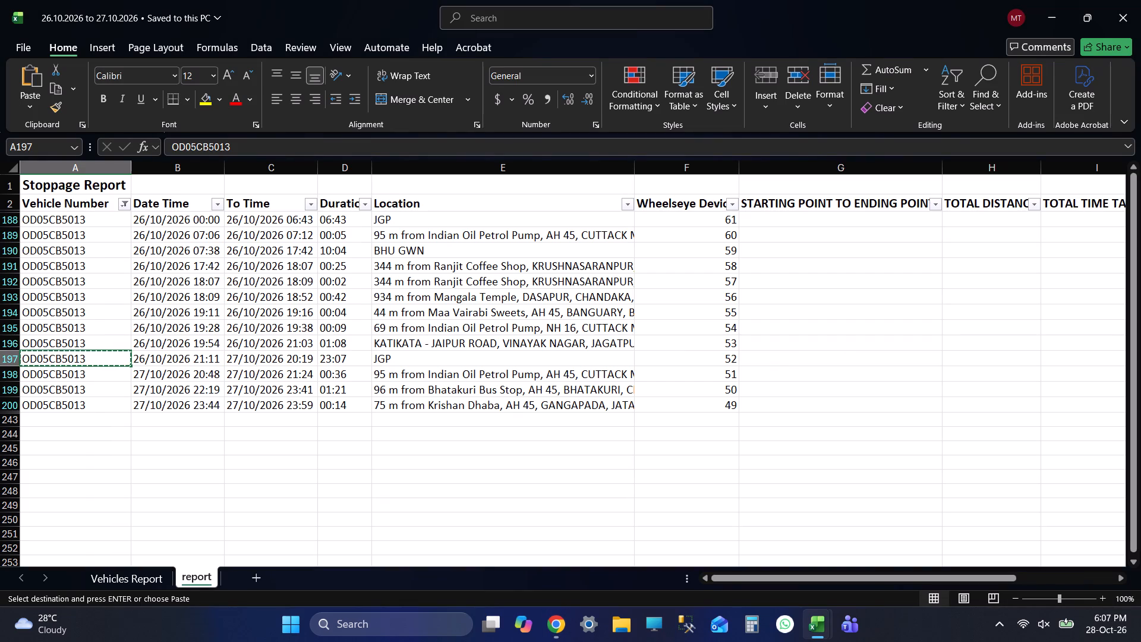
key(alt+Tab)
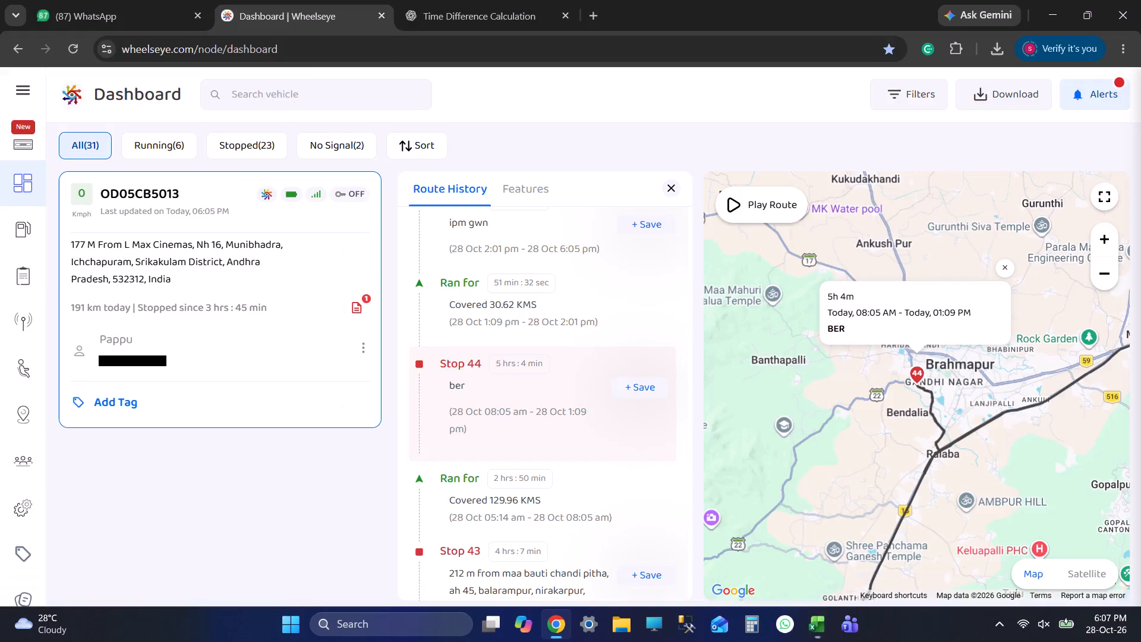
key(alt+Tab)
key(alt+Tab)
scroll(530, 418, down, 2)
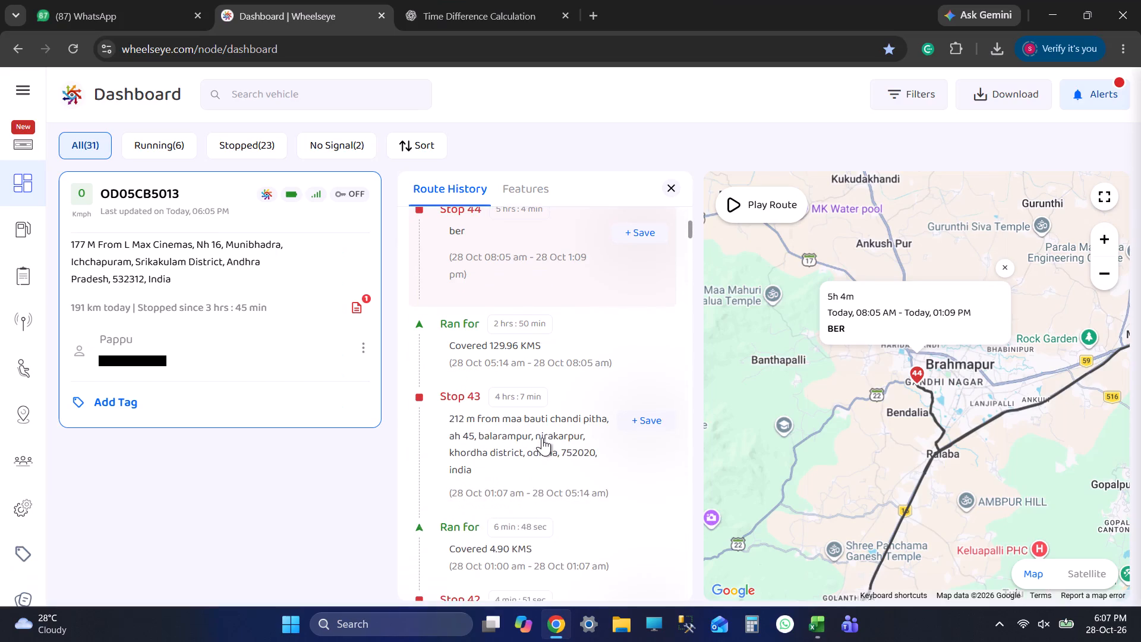
scroll(542, 438, down, 2)
key(alt+Tab)
key(alt+Tab)
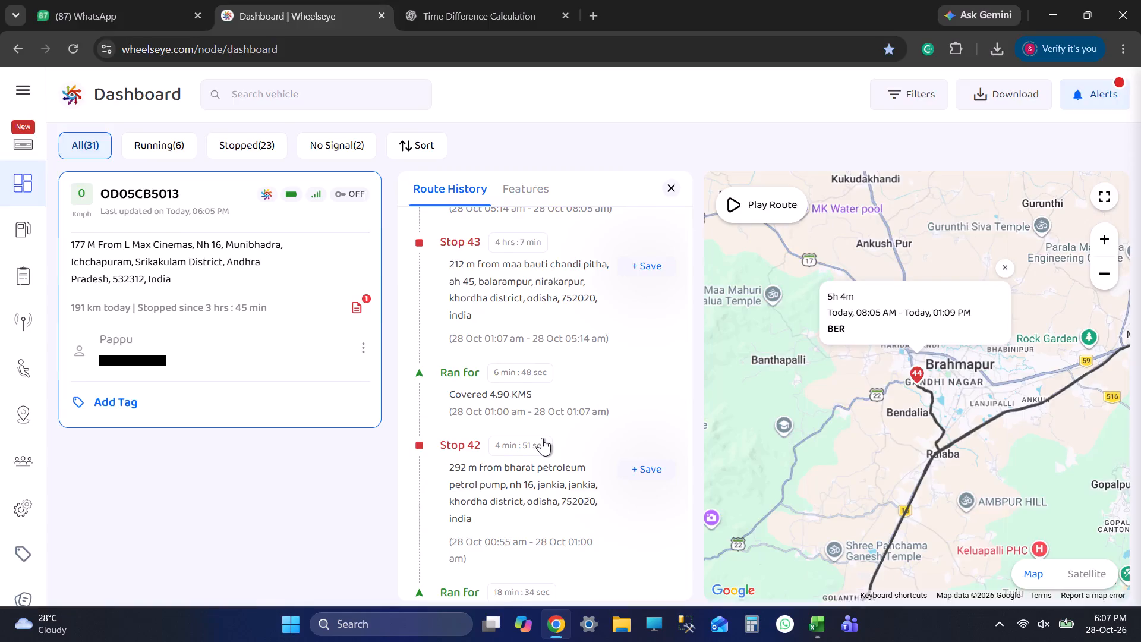
key(alt+Tab)
key(alt+Tab)
scroll(542, 438, down, 5)
scroll(542, 438, up, 1)
scroll(542, 438, down, 8)
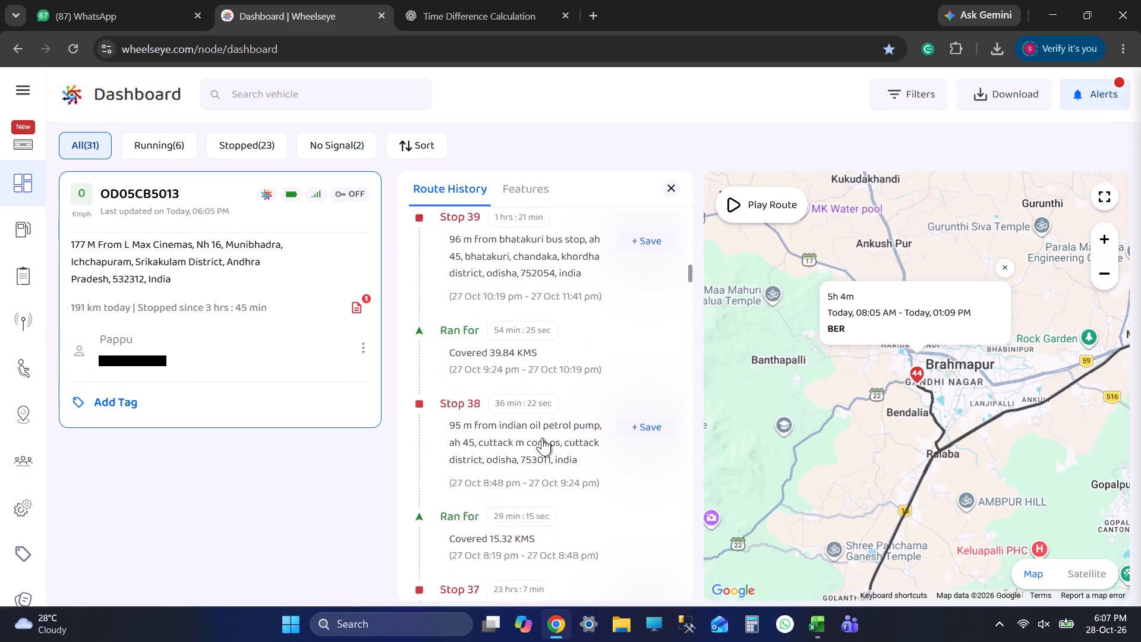
scroll(542, 438, down, 4)
key(alt+Tab)
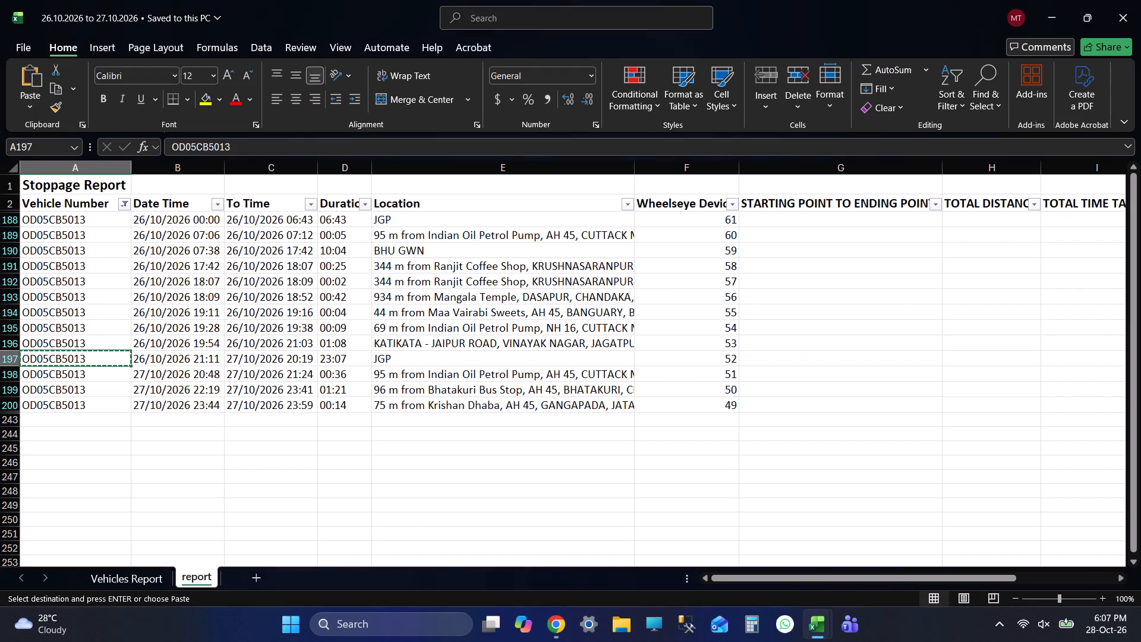
key(alt+Tab)
key(alt+Tab)
key(alt+Tab)
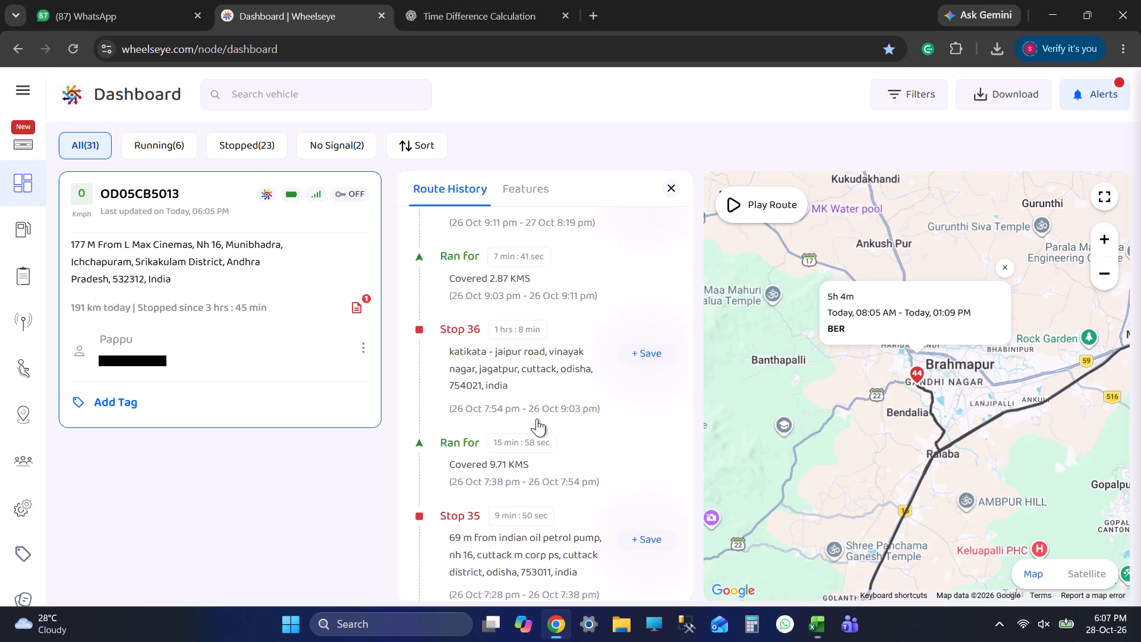
scroll(562, 496, down, 11)
scroll(562, 500, up, 1)
scroll(562, 500, down, 6)
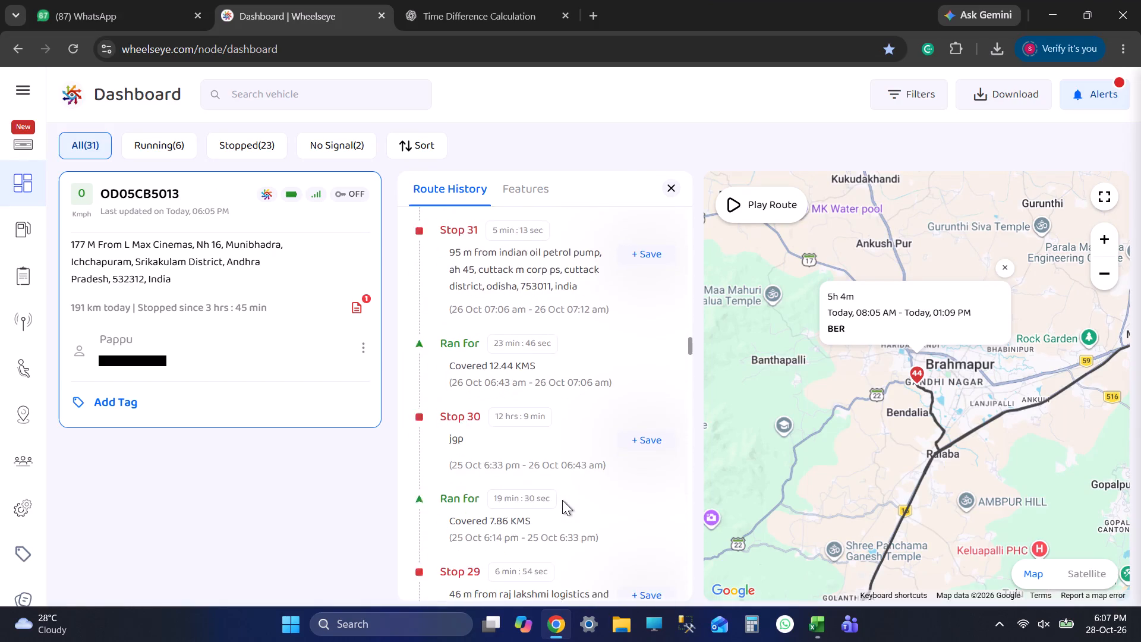
click(559, 399)
scroll(559, 417, up, 3)
click(559, 417)
scroll(559, 417, up, 2)
click(515, 385)
scroll(453, 392, up, 1)
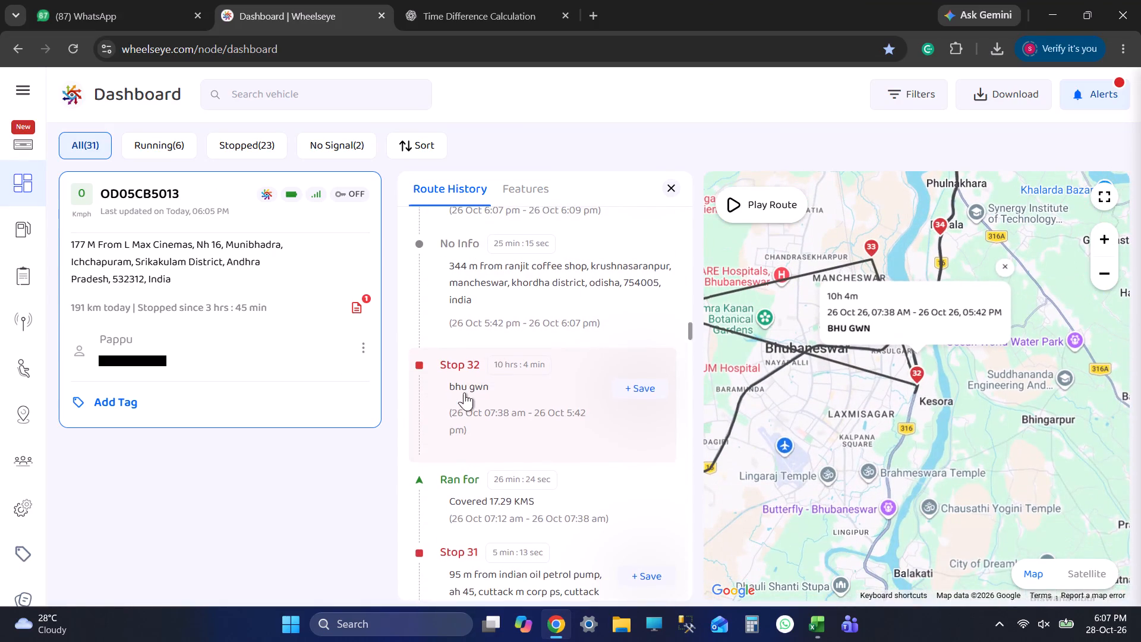
scroll(464, 392, up, 2)
click(575, 474)
click(586, 388)
scroll(586, 388, up, 2)
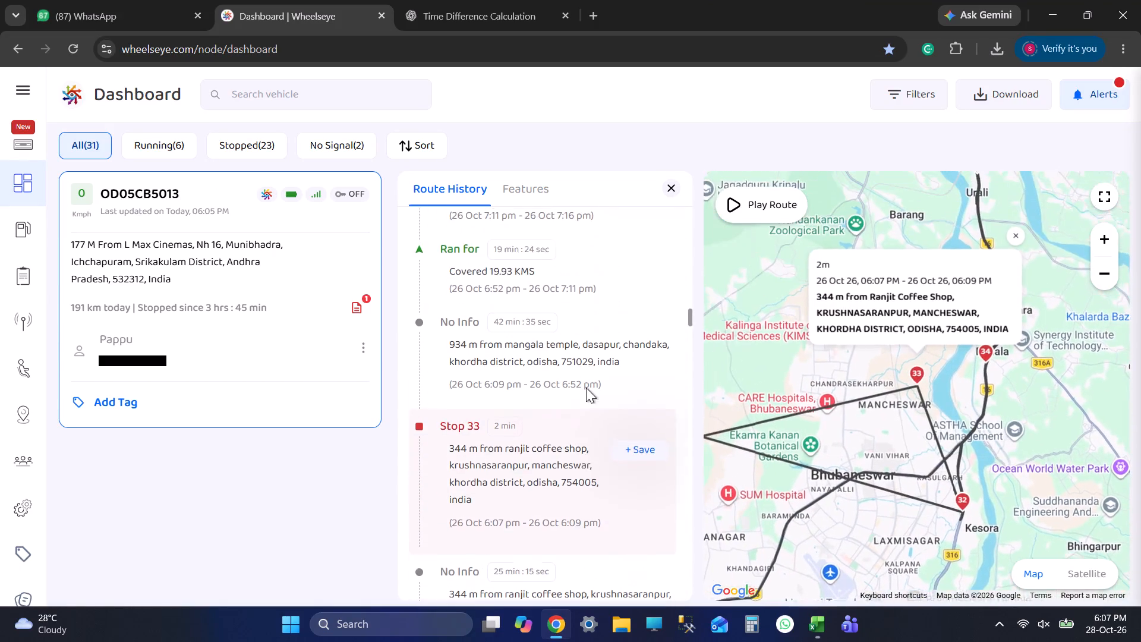
scroll(586, 388, up, 1)
click(583, 357)
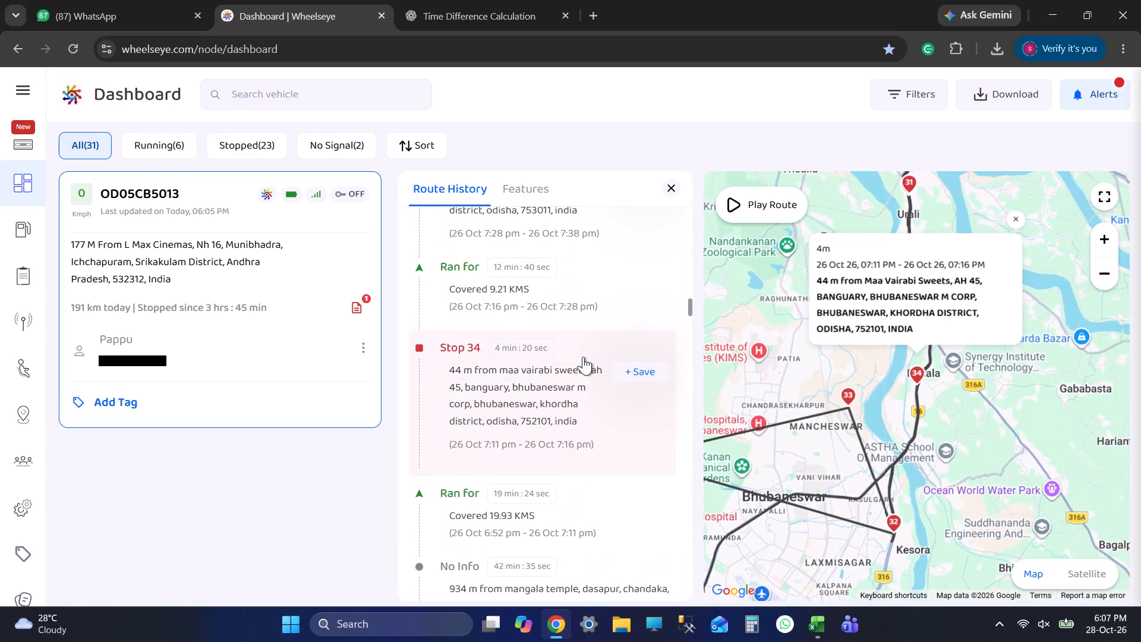
scroll(583, 357, up, 3)
click(562, 392)
scroll(559, 404, up, 2)
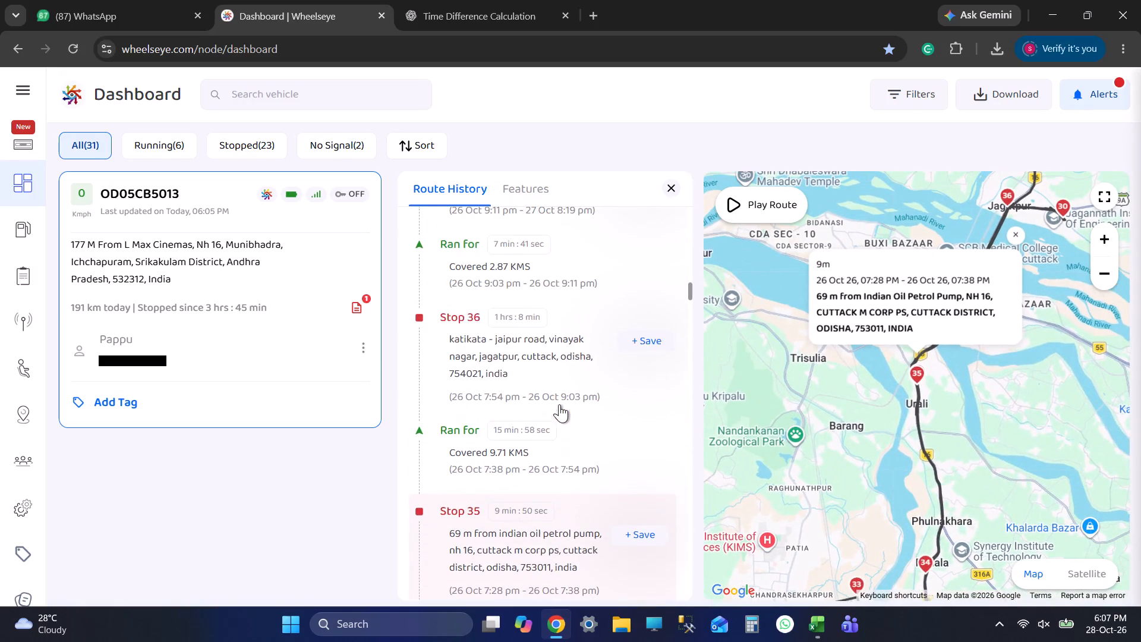
click(561, 380)
scroll(561, 380, up, 2)
click(559, 378)
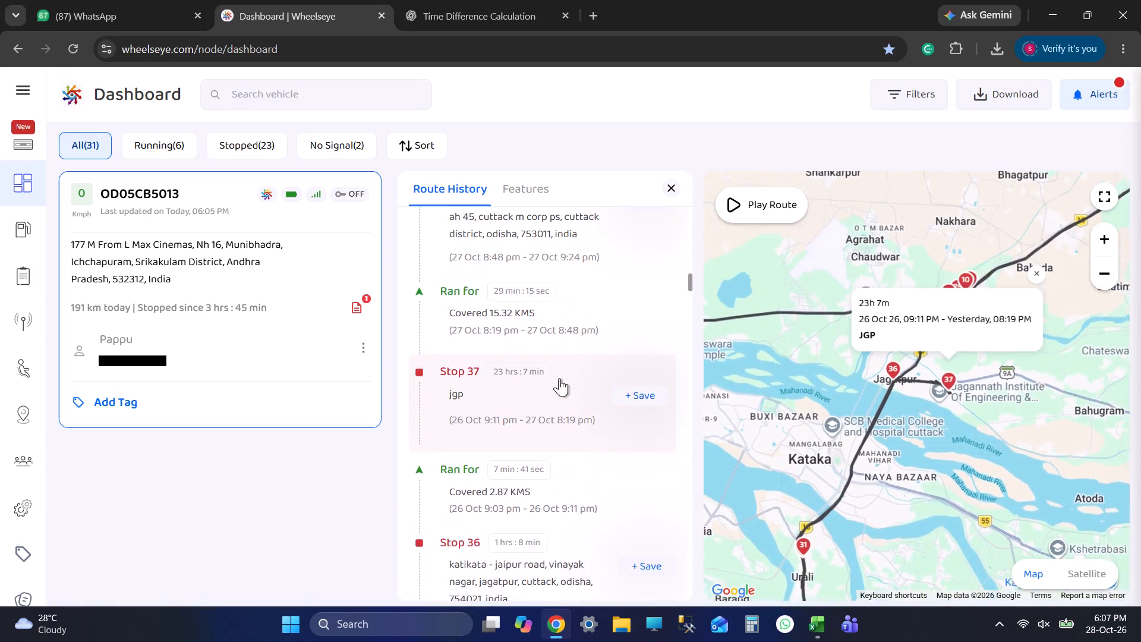
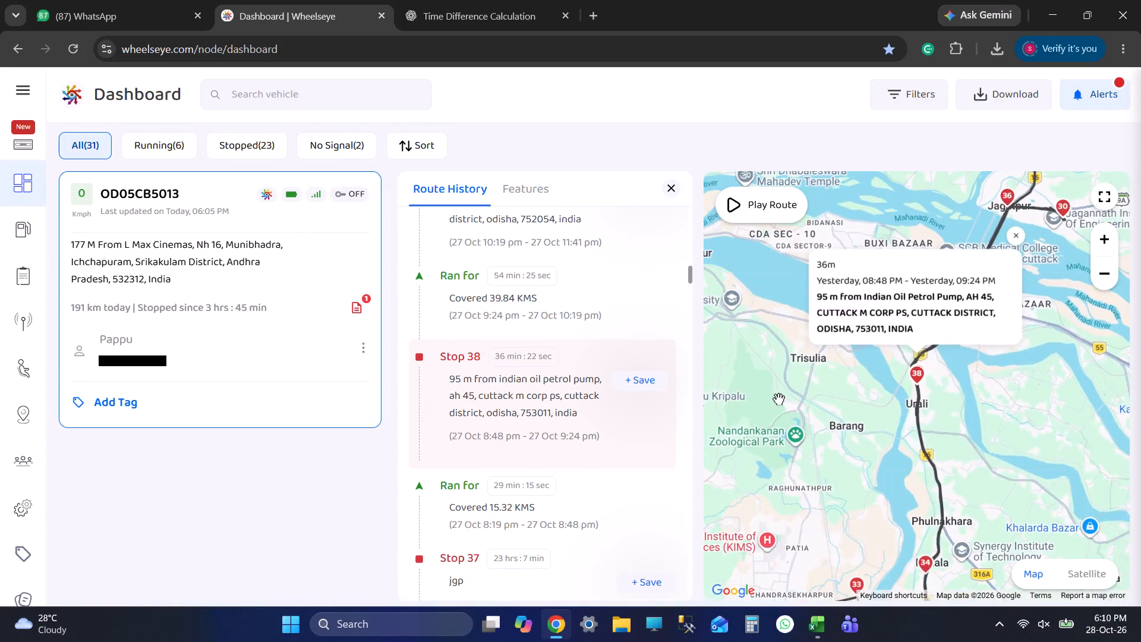
scroll(778, 399, down, 3)
scroll(531, 408, up, 2)
click(513, 355)
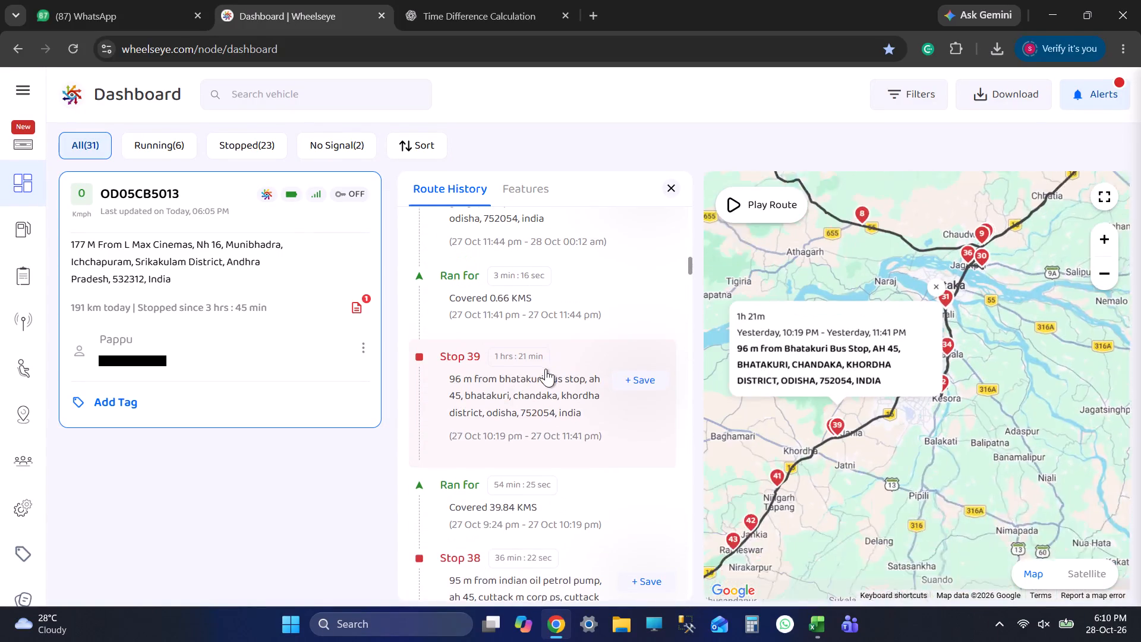
scroll(546, 369, up, 1)
click(528, 321)
scroll(527, 331, up, 1)
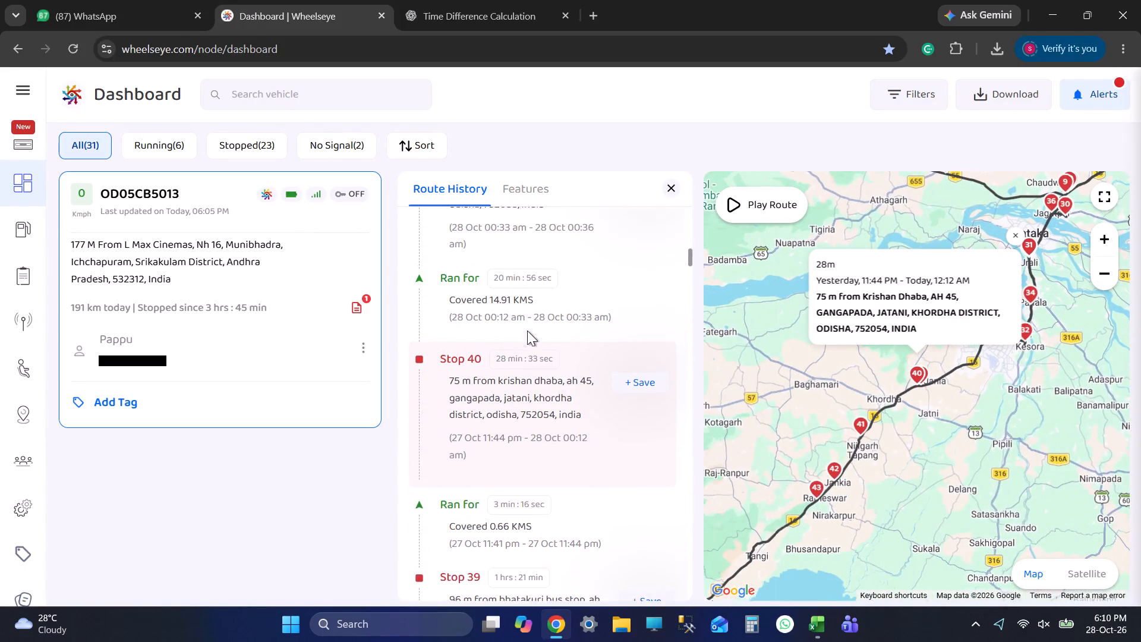
scroll(527, 331, up, 1)
click(527, 331)
scroll(539, 347, up, 2)
click(539, 326)
scroll(556, 332, up, 2)
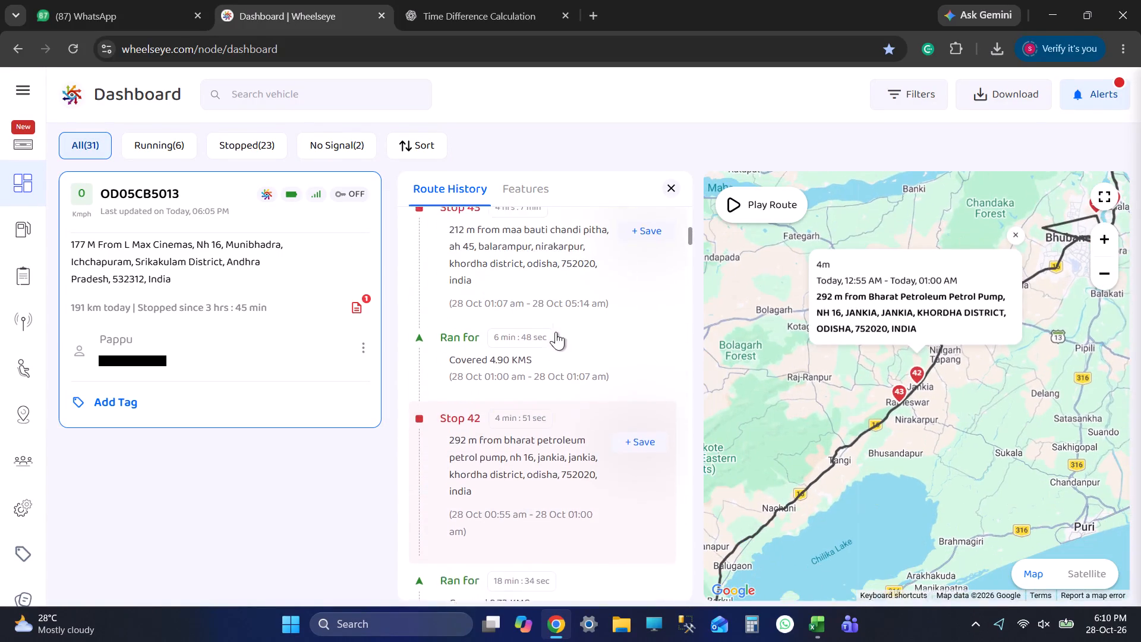
click(536, 347)
scroll(536, 355, up, 2)
click(536, 355)
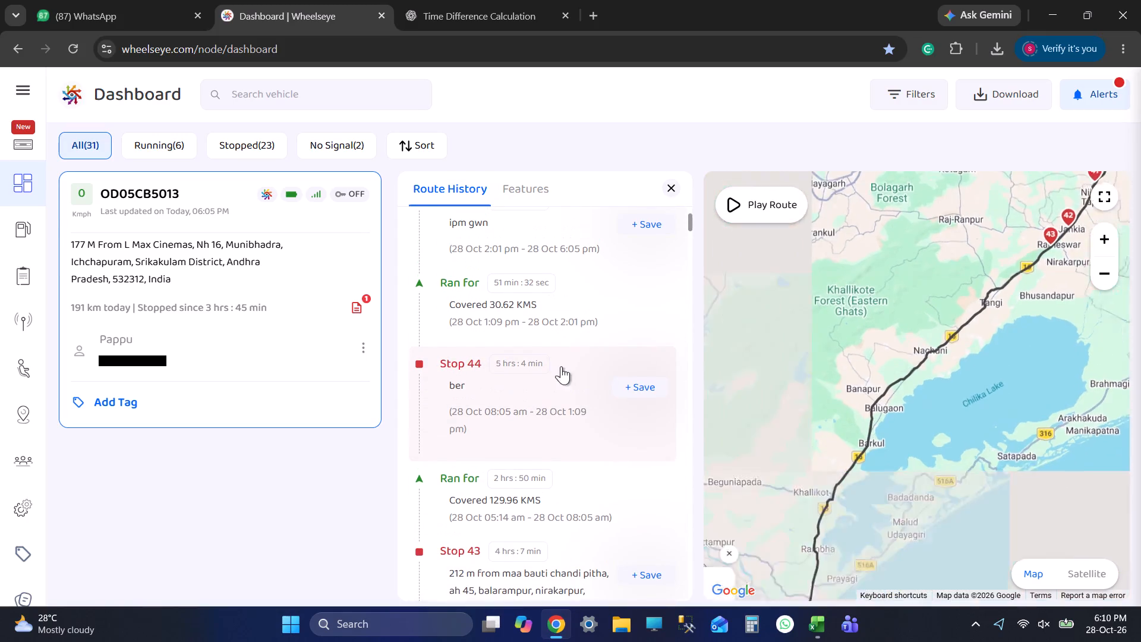
key(alt+Tab)
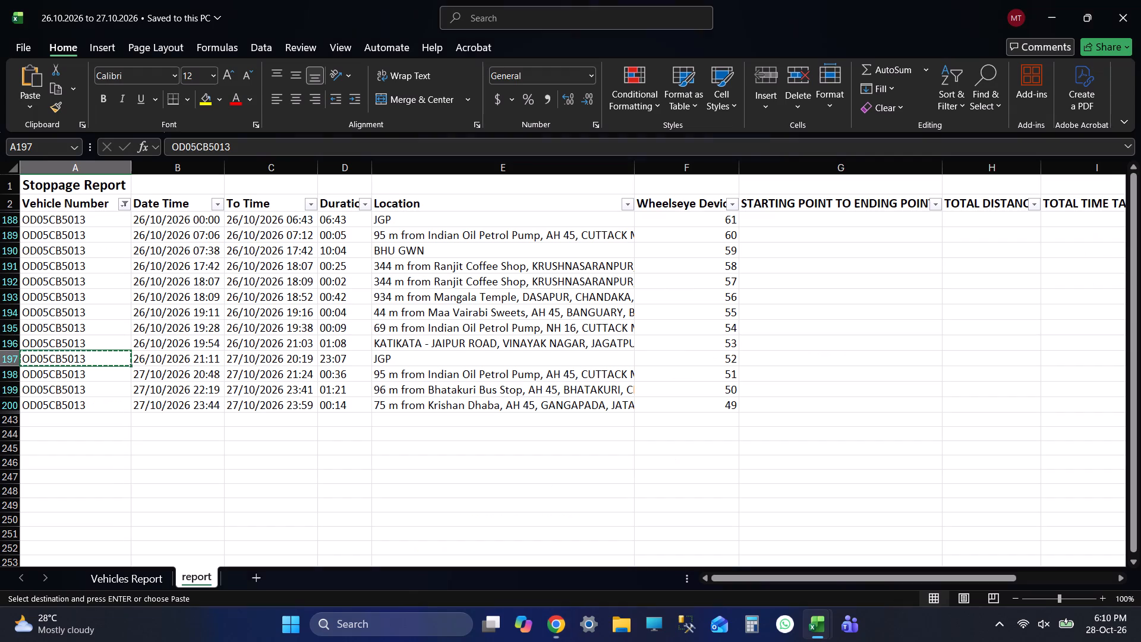
click(409, 395)
click(417, 414)
click(417, 402)
key(Tab)
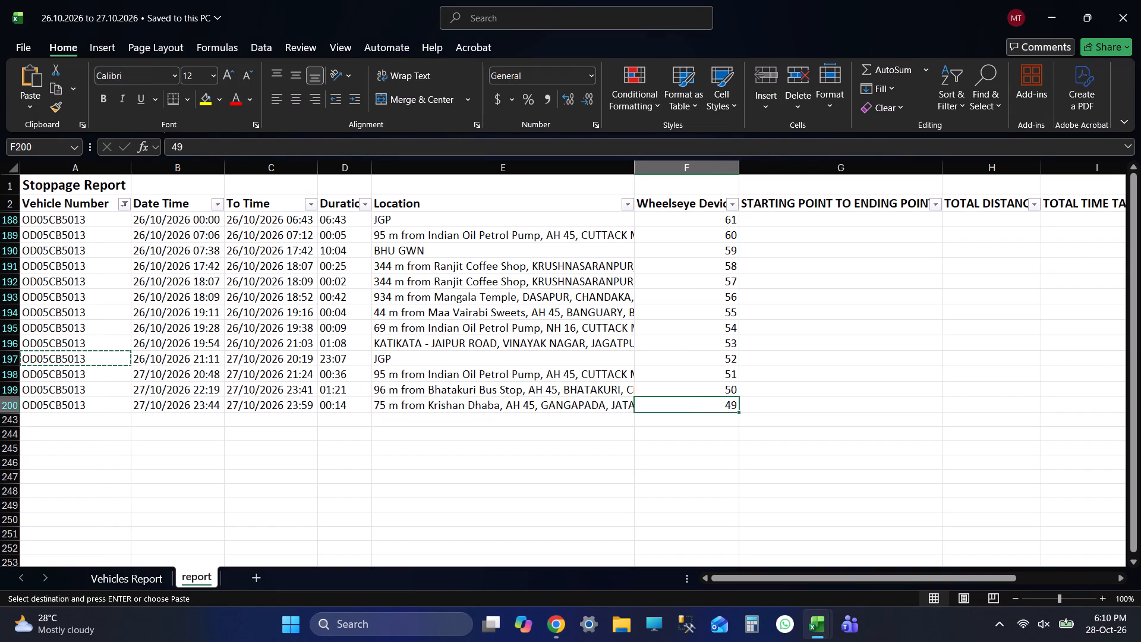
key(Tab)
key(Tab)
key(Tab)
key(Tab)
key(Tab)
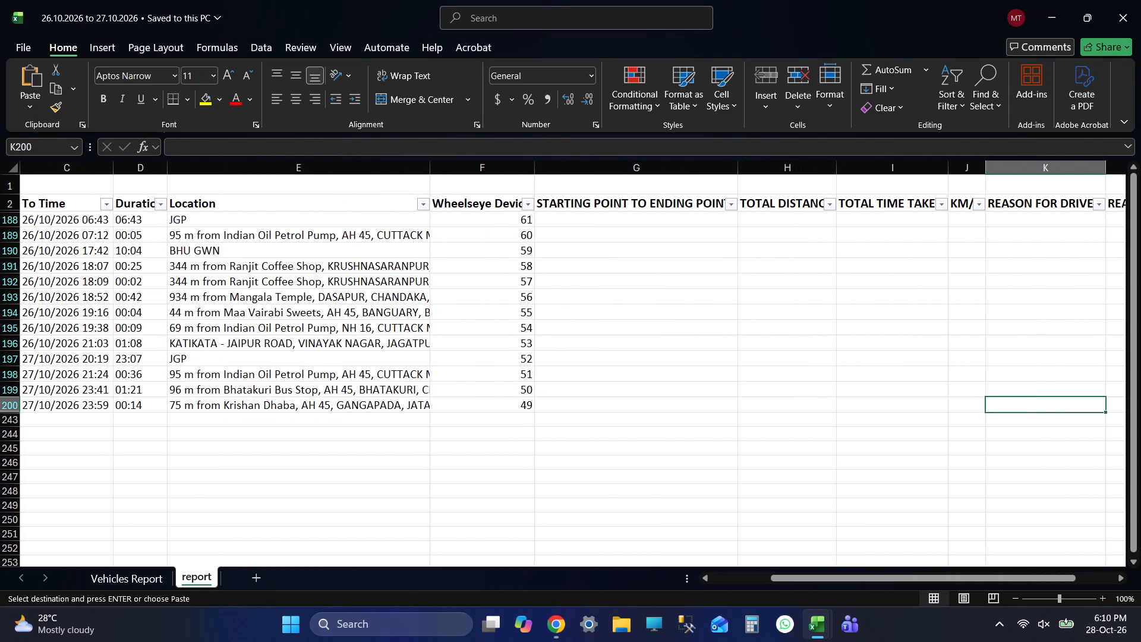
click(237, 245)
key(Tab)
click(237, 283)
key(Tab)
key(Tab)
key(Tab)
key(Tab)
key(Tab)
key(Tab)
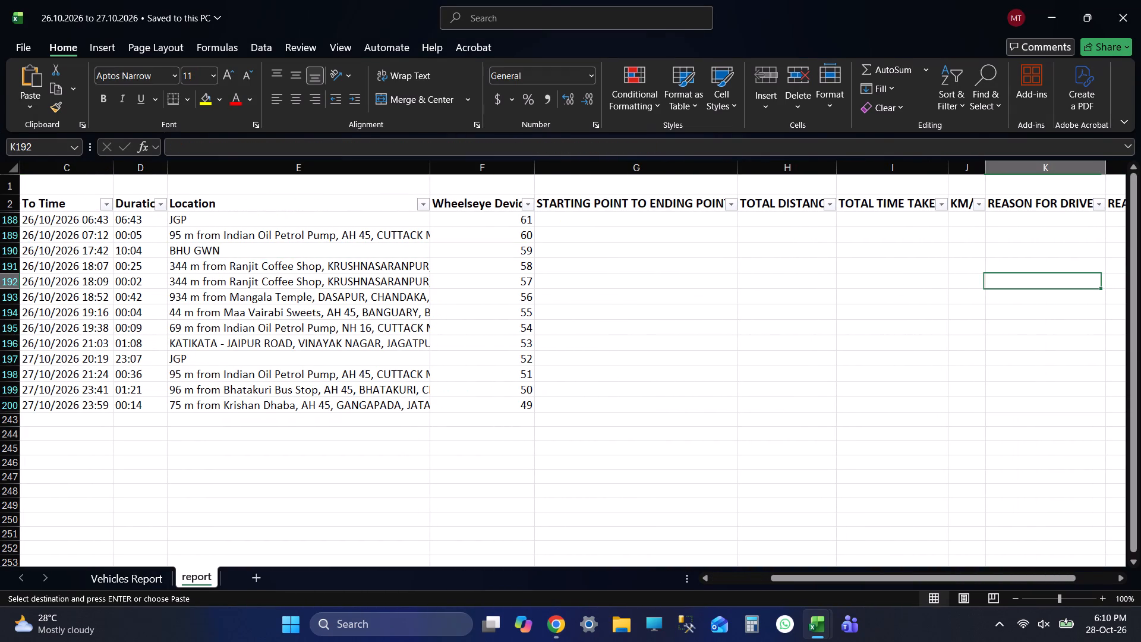
text(GPS ERROR)
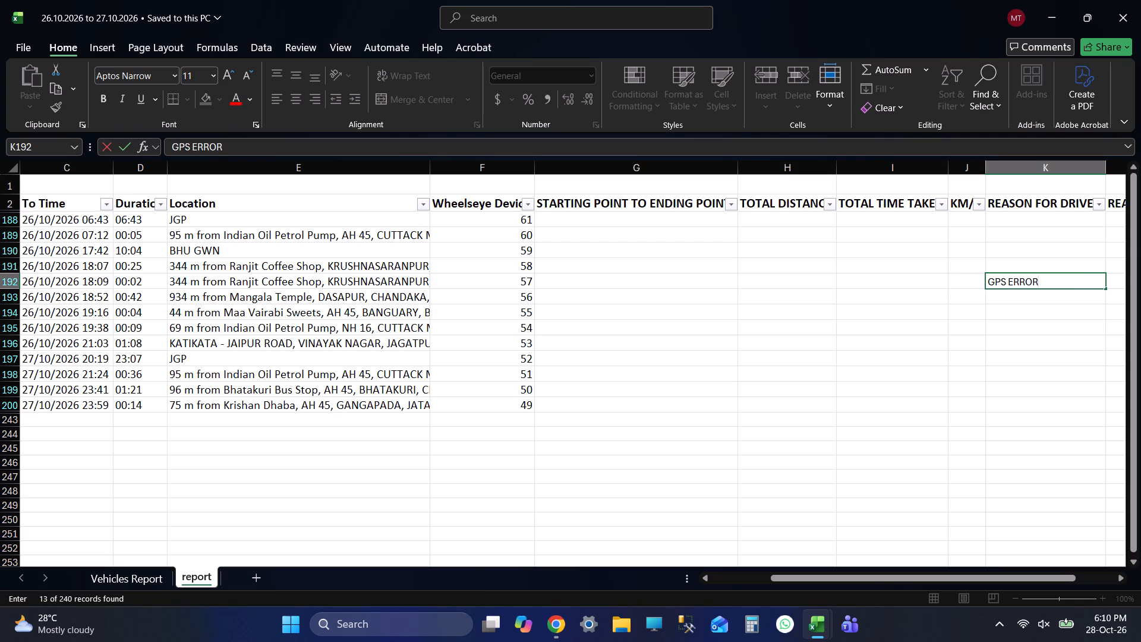
key(Return)
key(Return)
key(Return)
key(Return)
key(Return)
key(Return)
key(Return)
key(Return)
key(Tab)
key(Tab)
key(Tab)
key(Tab)
key(Tab)
key(Tab)
key(Tab)
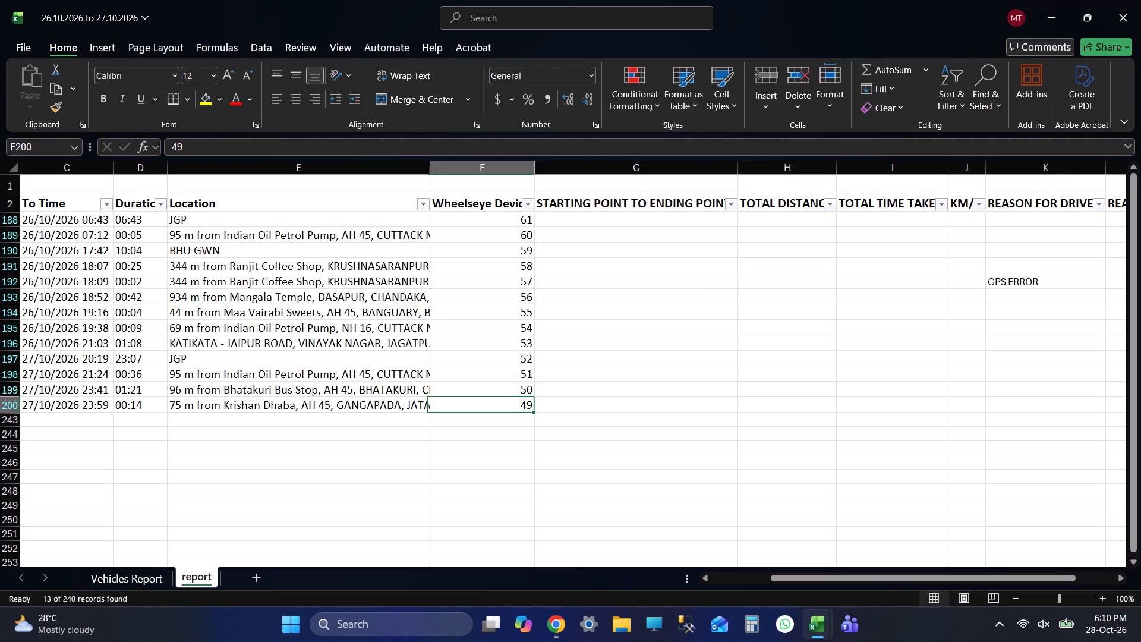
key(shift+Tab)
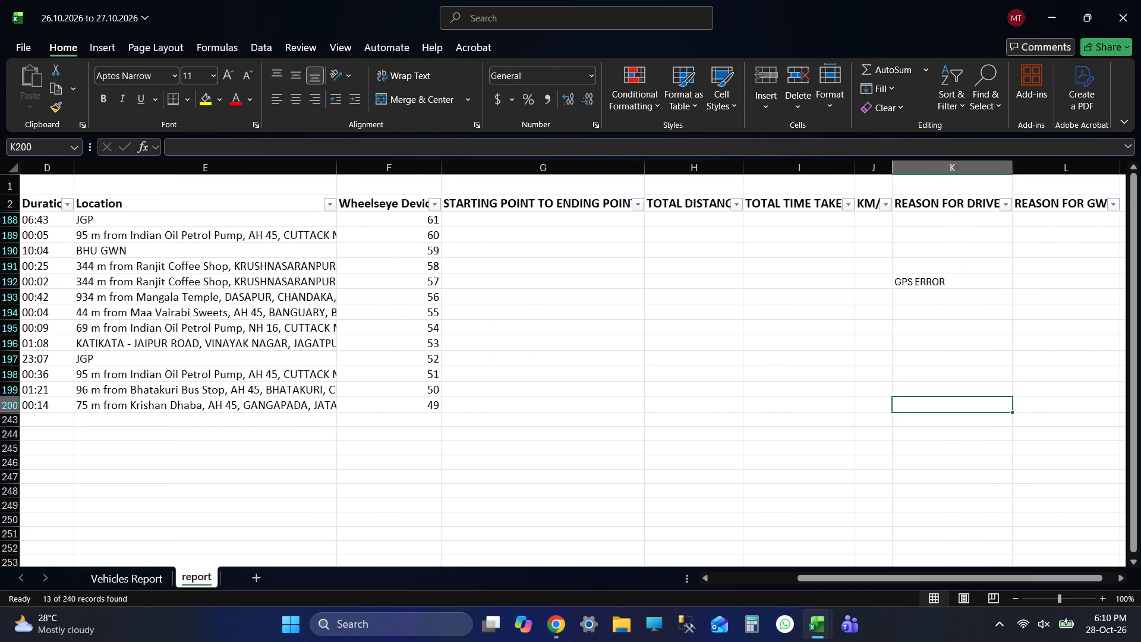
text(JGP)
key(space)
text(TO)
key(space)
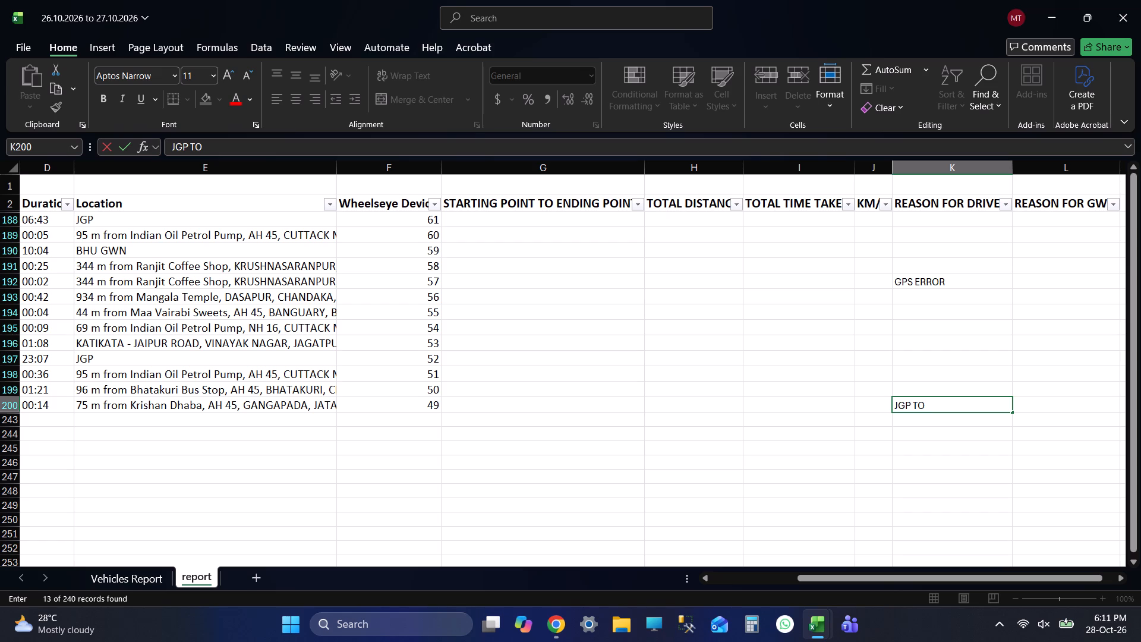
text(BER)
key(shift+Tab)
key(shift+Tab)
key(shift+Tab)
key(shift+Tab)
key(shift+Tab)
key(shift+Tab)
key(shift+Tab)
key(shift+Tab)
key(shift+Tab)
key(shift+Tab)
key(shift+Tab)
key(shift+Tab)
key(shift+Tab)
key(shift+Tab)
key(shift+Tab)
key(shift+Tab)
key(shift+Tab)
key(shift+Tab)
key(shift+Tab)
key(shift+Tab)
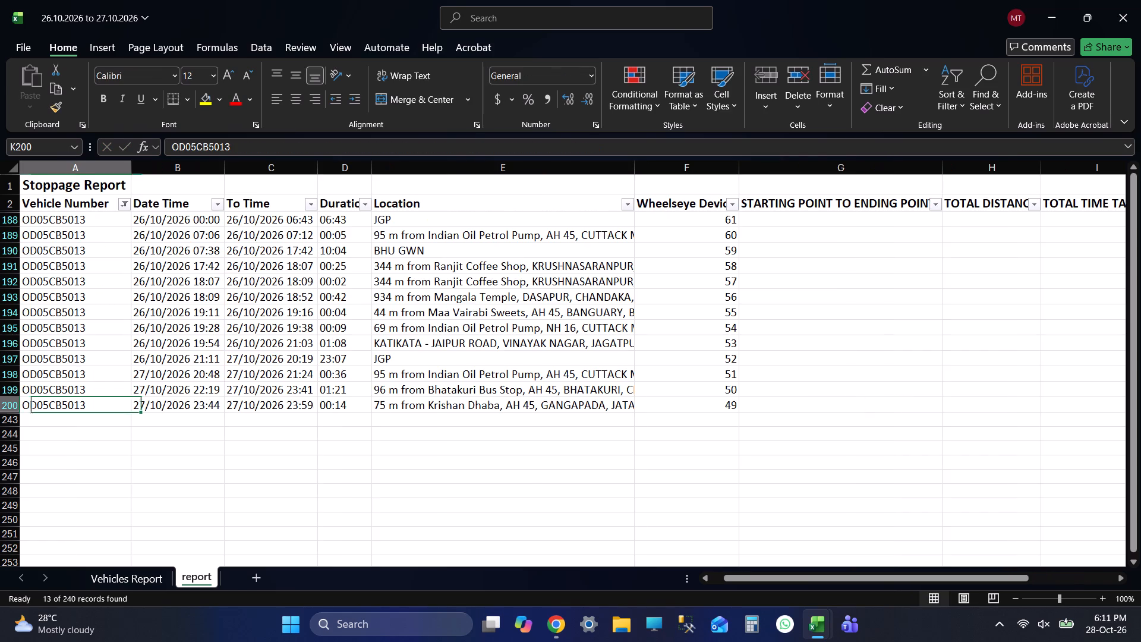
key(ctrl+s)
key(ctrl+s)
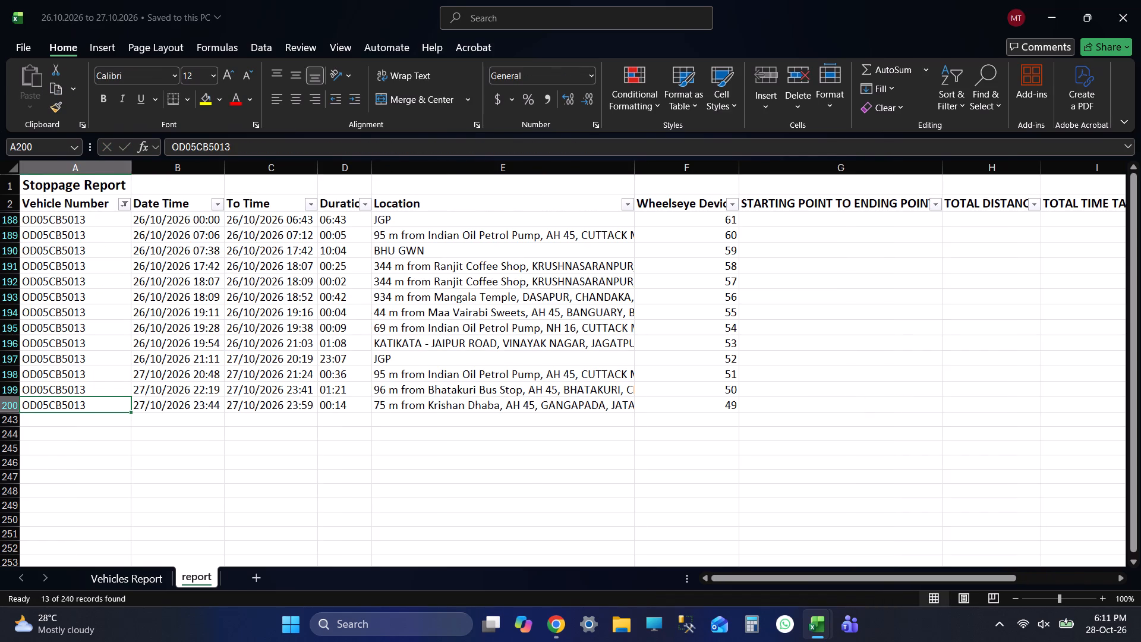
click(123, 201)
click(75, 446)
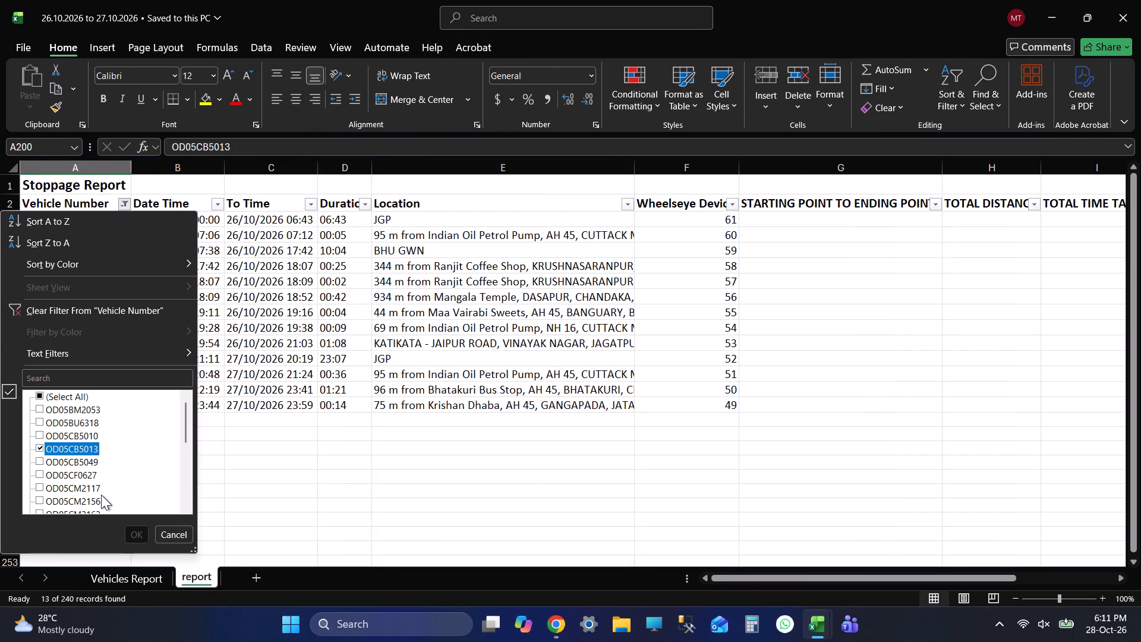
click(79, 461)
click(138, 534)
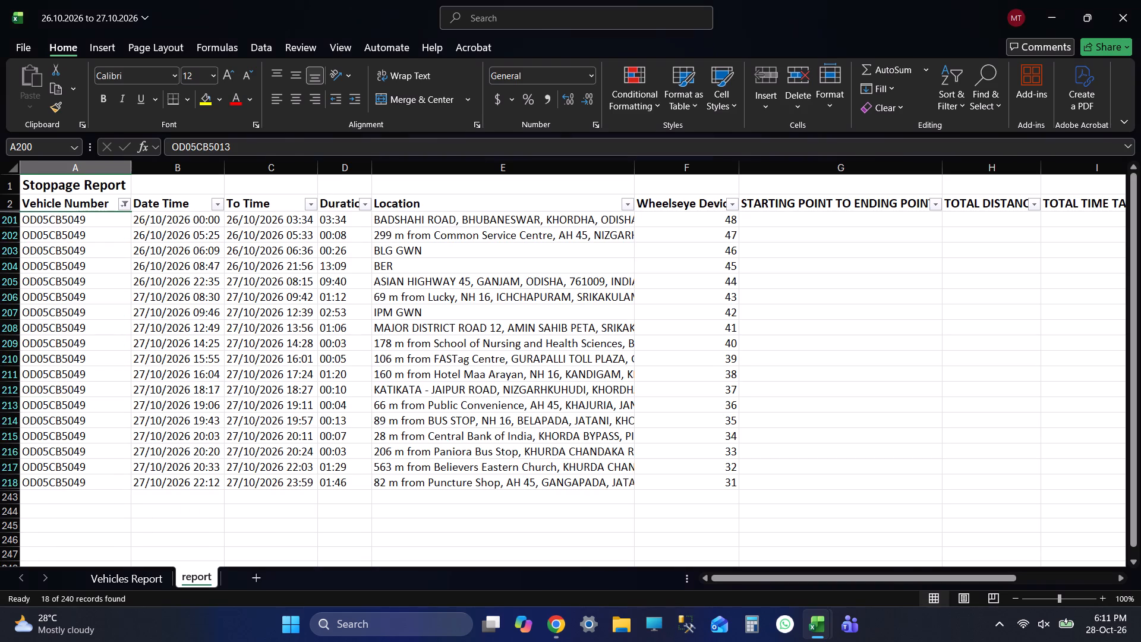
click(447, 235)
key(ctrl+s)
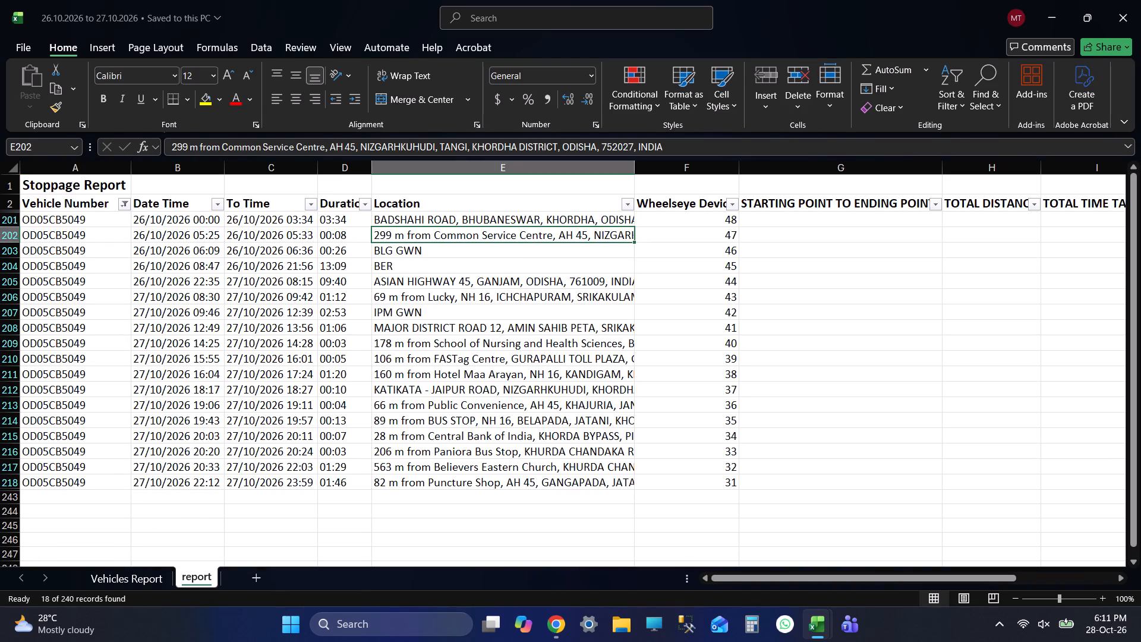
key(ctrl+s)
key(ctrl+s)
key(ctrl+s)
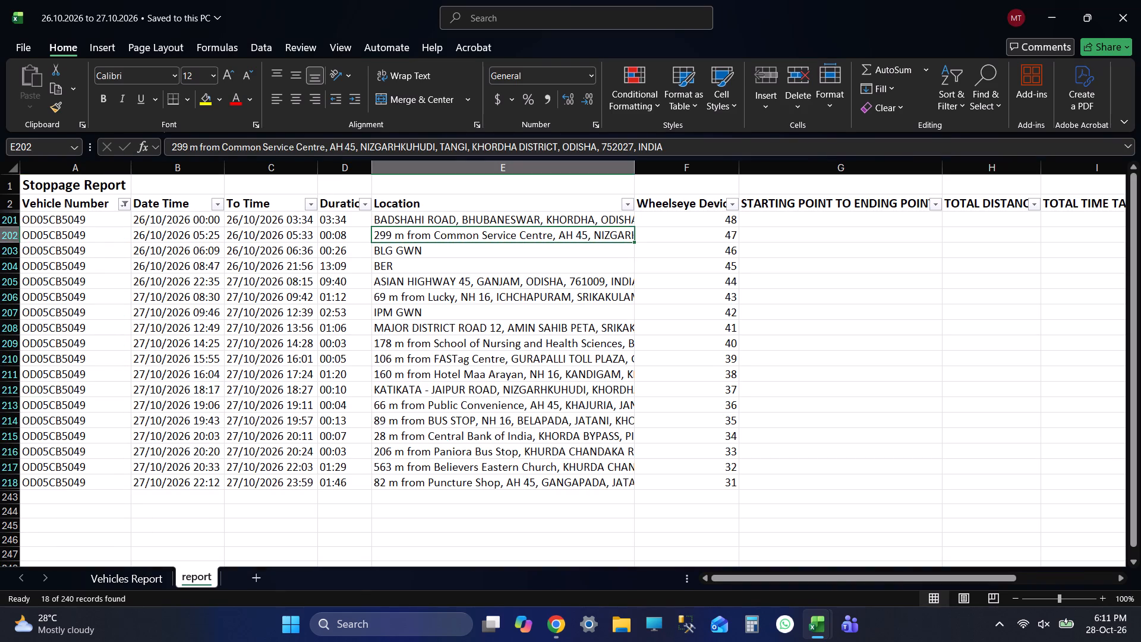
click(408, 214)
key(shift+Tab)
key(shift+Tab)
key(shift+Tab)
key(shift+Tab)
key(shift+Tab)
key(shift+Tab)
key(shift+Tab)
key(shift+Tab)
key(shift+Tab)
key(shift+Tab)
key(shift+Tab)
key(shift+Tab)
key(shift+Tab)
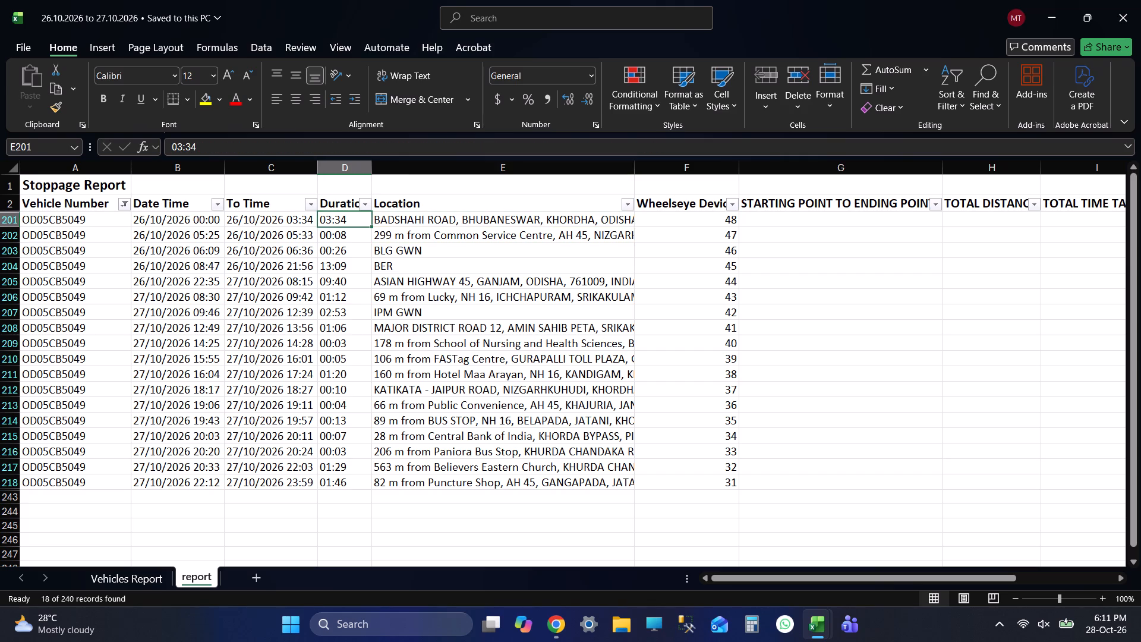
key(ctrl+c)
key(alt+Tab)
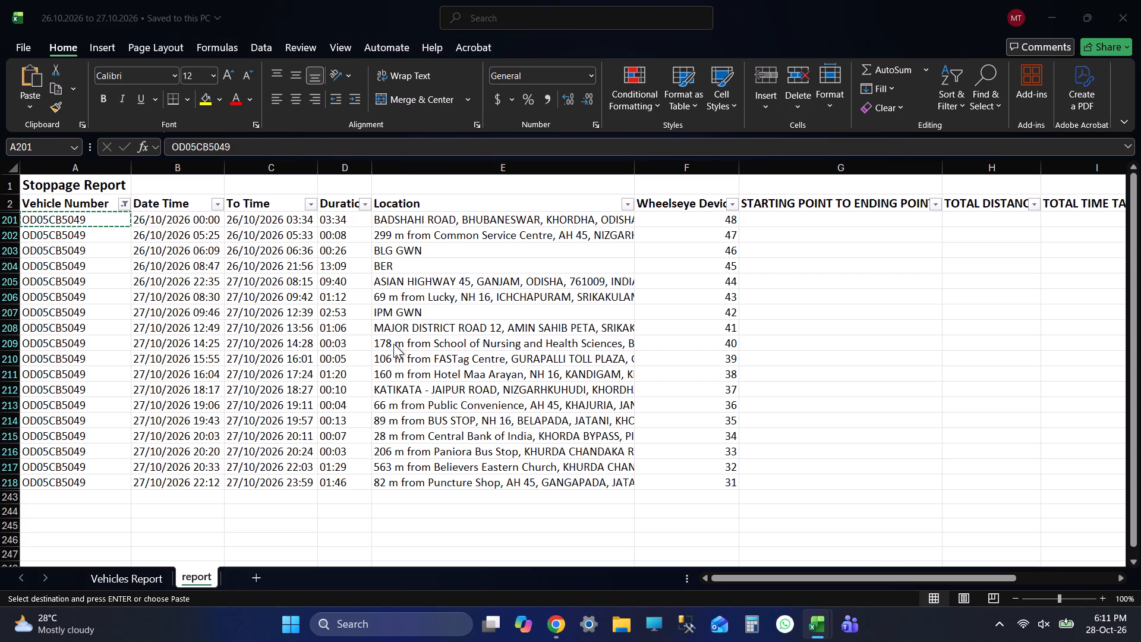
key(alt+Tab)
key(alt+Tab)
key(alt+Tab)
key(alt+Tab)
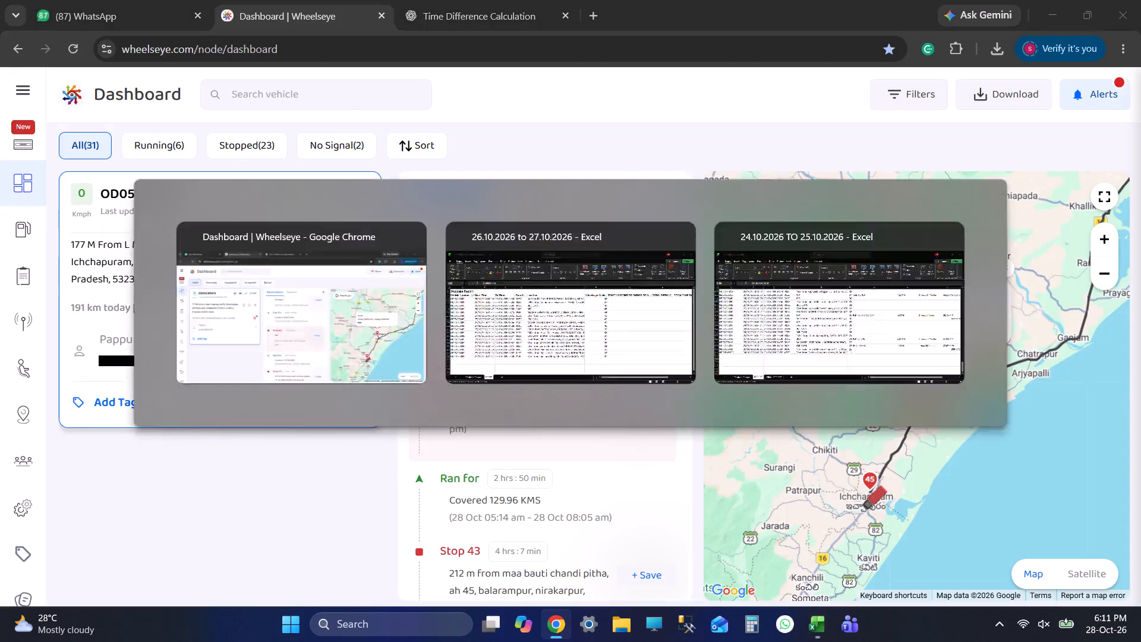
key(alt+Tab)
key(alt+Tab)
click(78, 166)
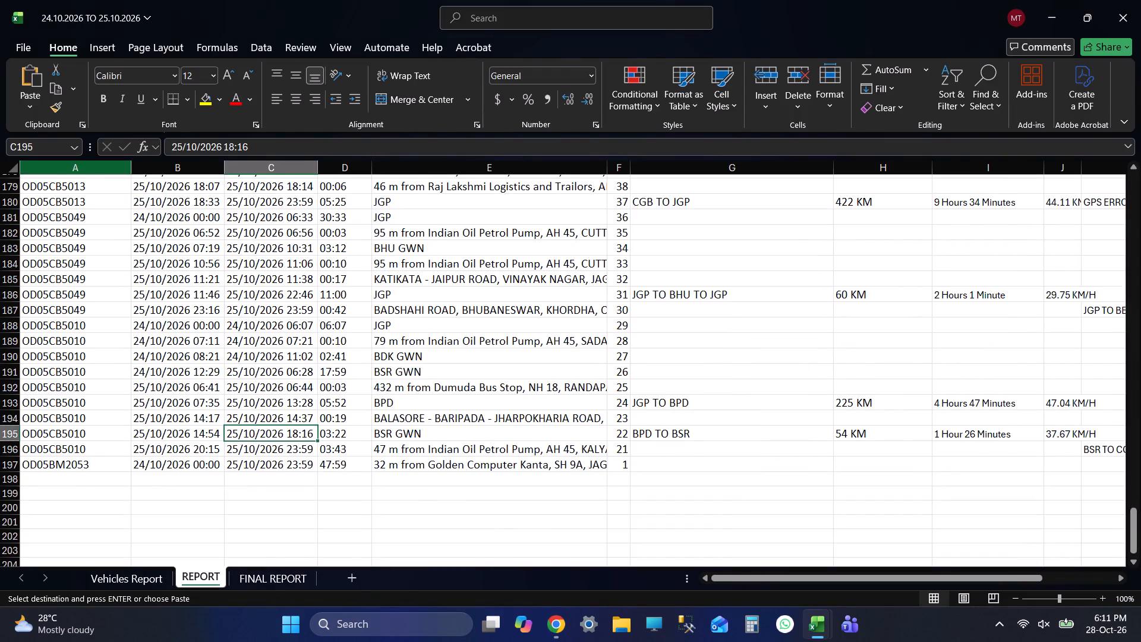
key(ctrl+f)
key(ctrl+v)
key(Return)
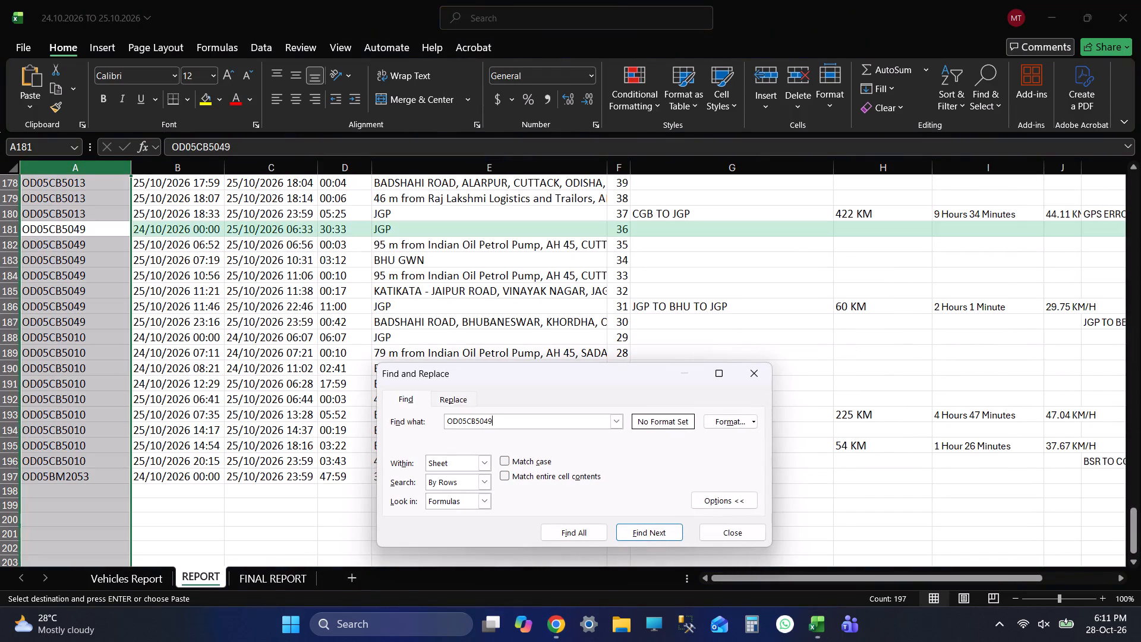
key(Return)
key(Return)
key(Return)
key(Return)
key(Return)
key(Return)
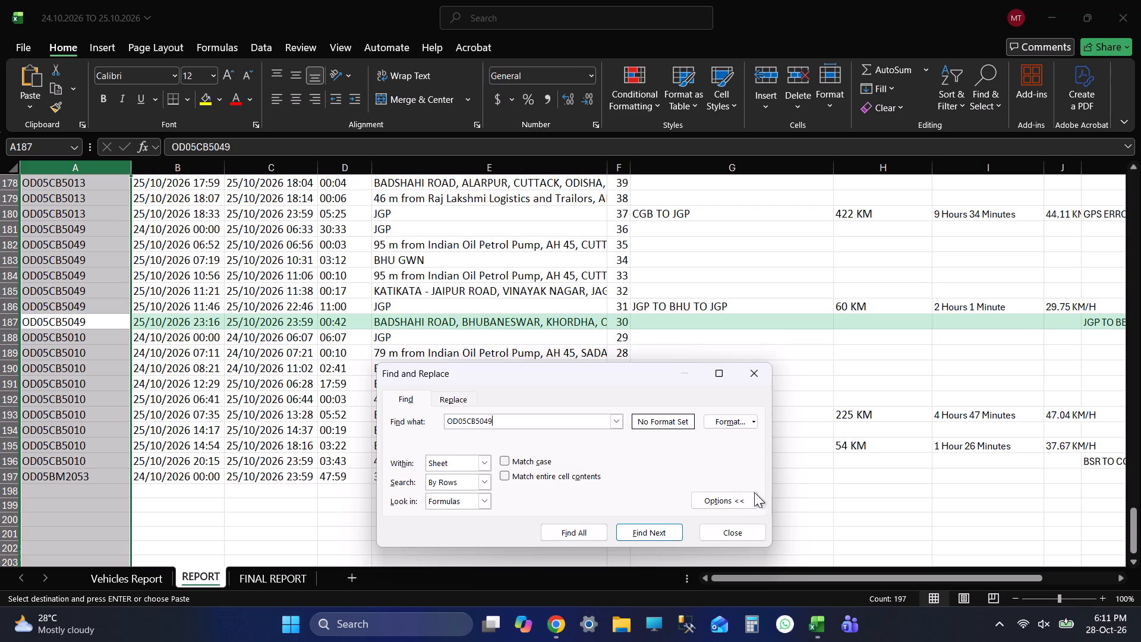
click(755, 536)
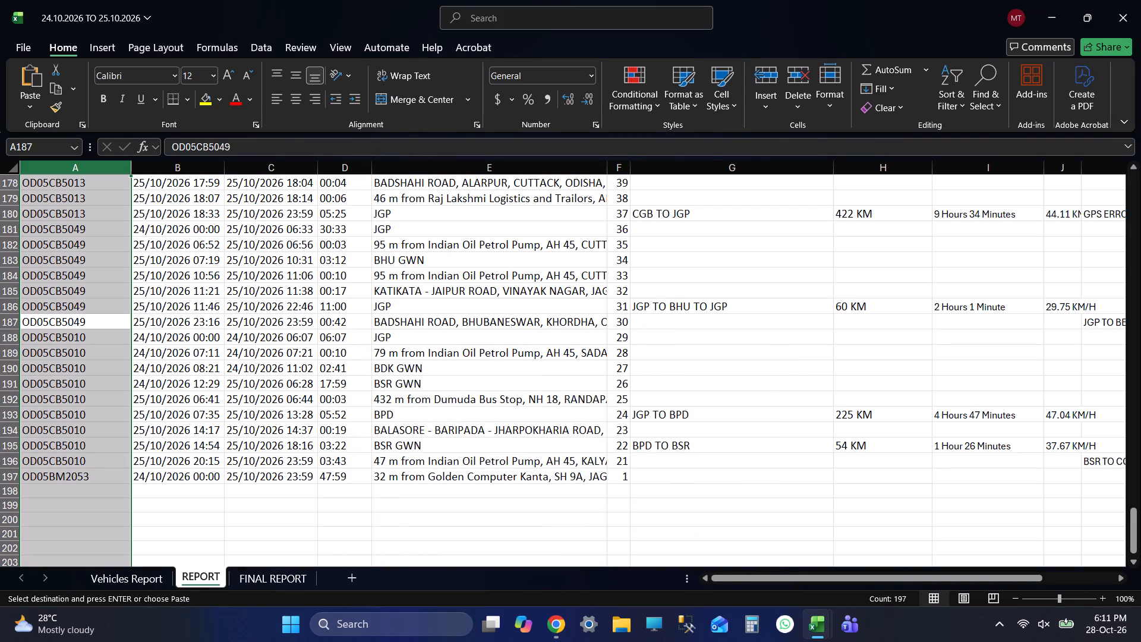
click(99, 320)
key(Tab)
key(Tab)
key(Tab)
key(Tab)
key(Tab)
key(Tab)
key(Tab)
key(Tab)
key(Tab)
key(Tab)
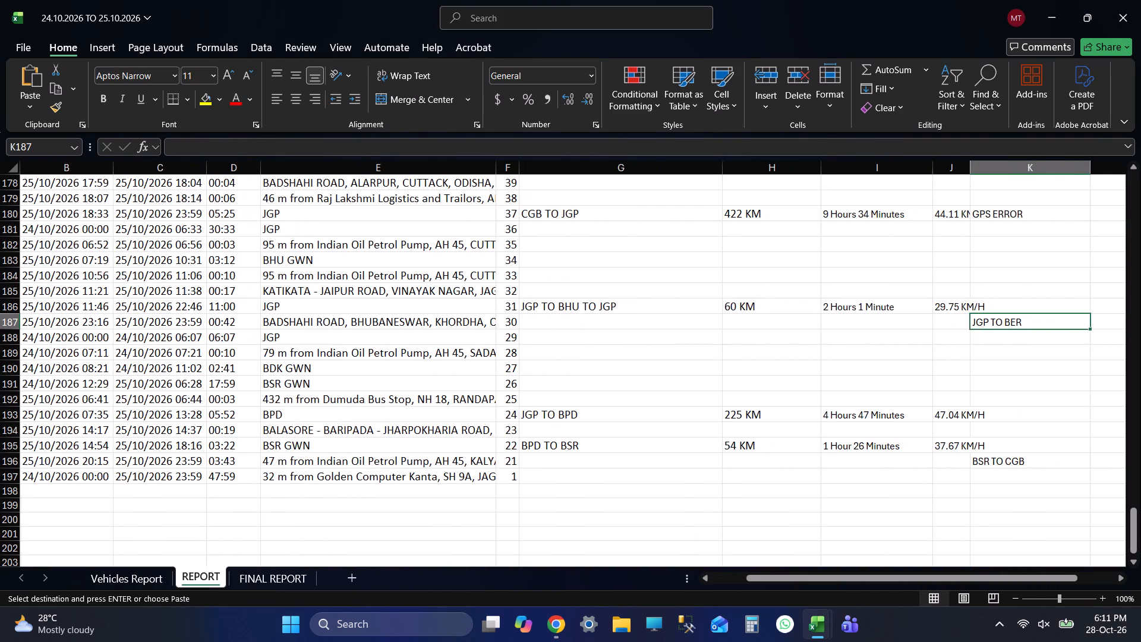
key(shift+Tab)
key(shift+Tab)
key(shift+Tab)
key(shift+Tab)
key(shift+Tab)
key(shift+Tab)
key(shift+Tab)
key(shift+Tab)
key(shift+Tab)
key(shift+Tab)
key(shift+Tab)
key(shift+Tab)
key(shift+Tab)
key(shift+Tab)
key(shift+Tab)
key(shift+Tab)
key(alt+Tab)
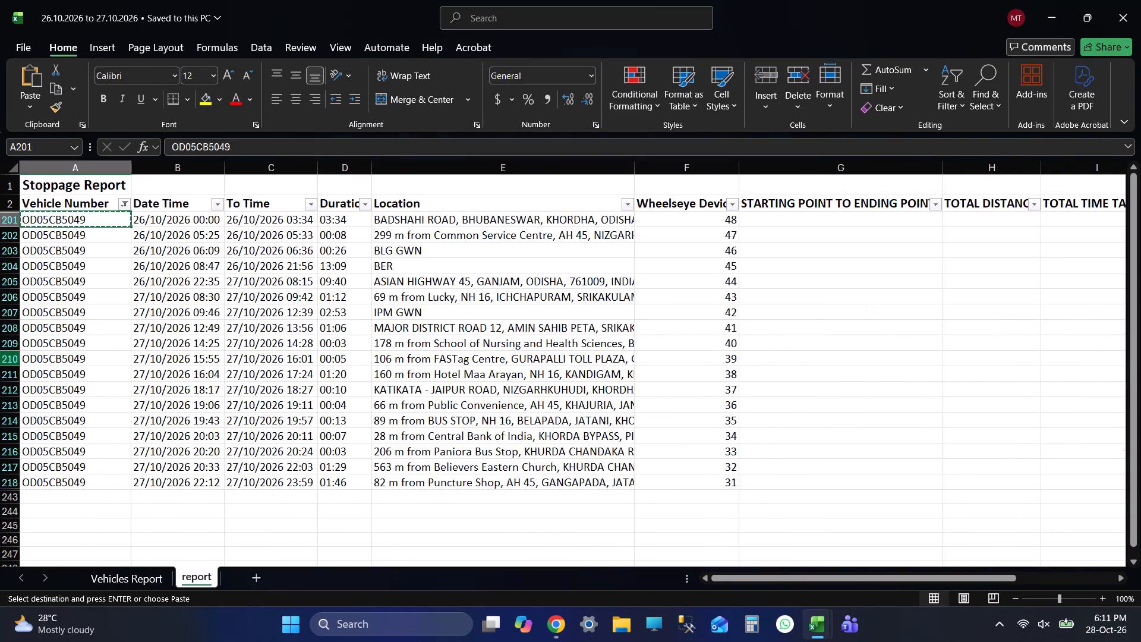
click(413, 255)
click(415, 270)
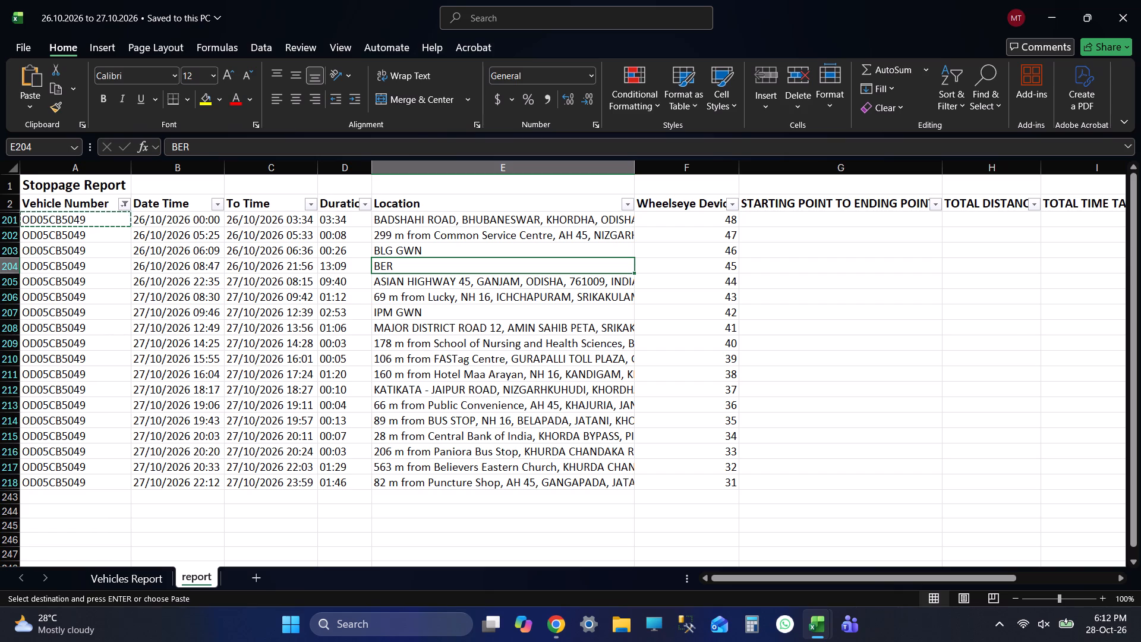
key(alt+Tab)
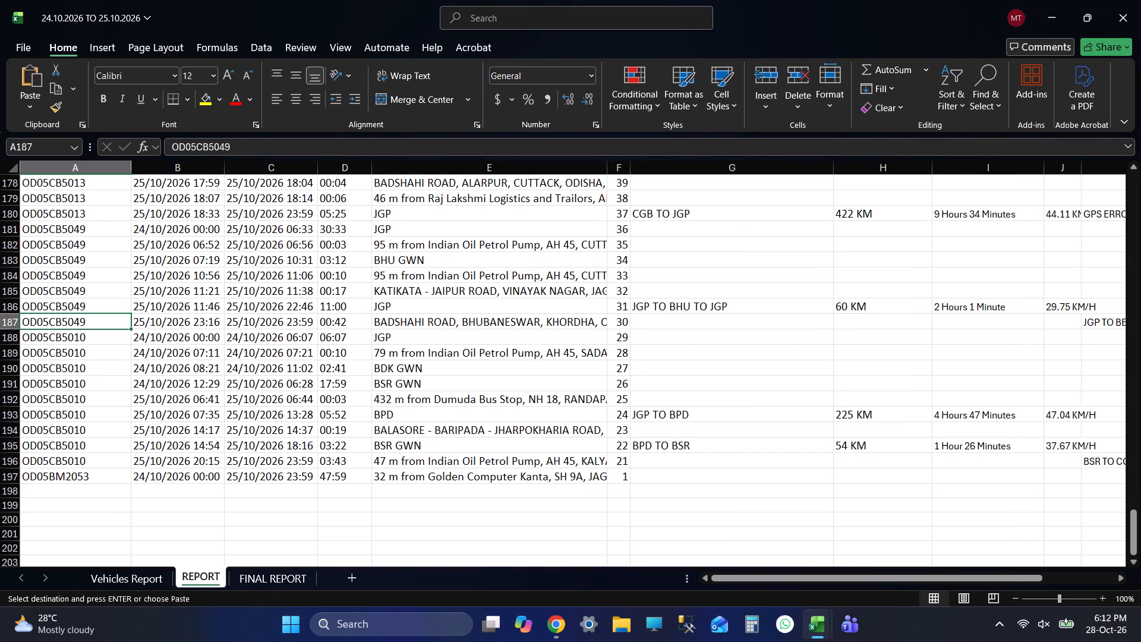
key(alt+Tab)
key(alt+Tab)
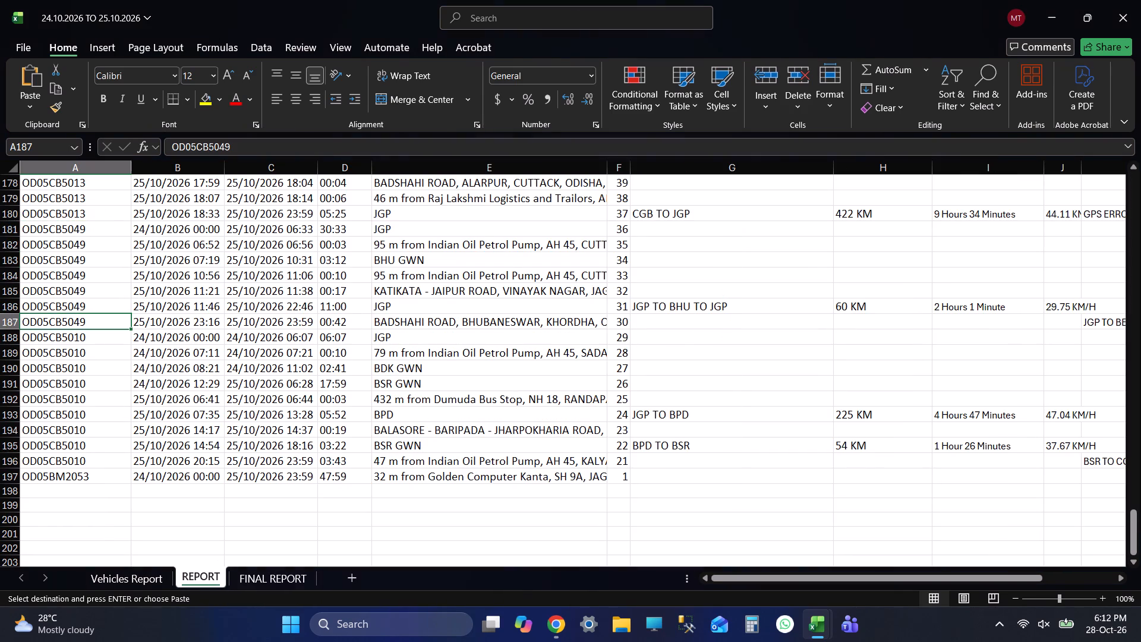
click(326, 304)
key(shift+Tab)
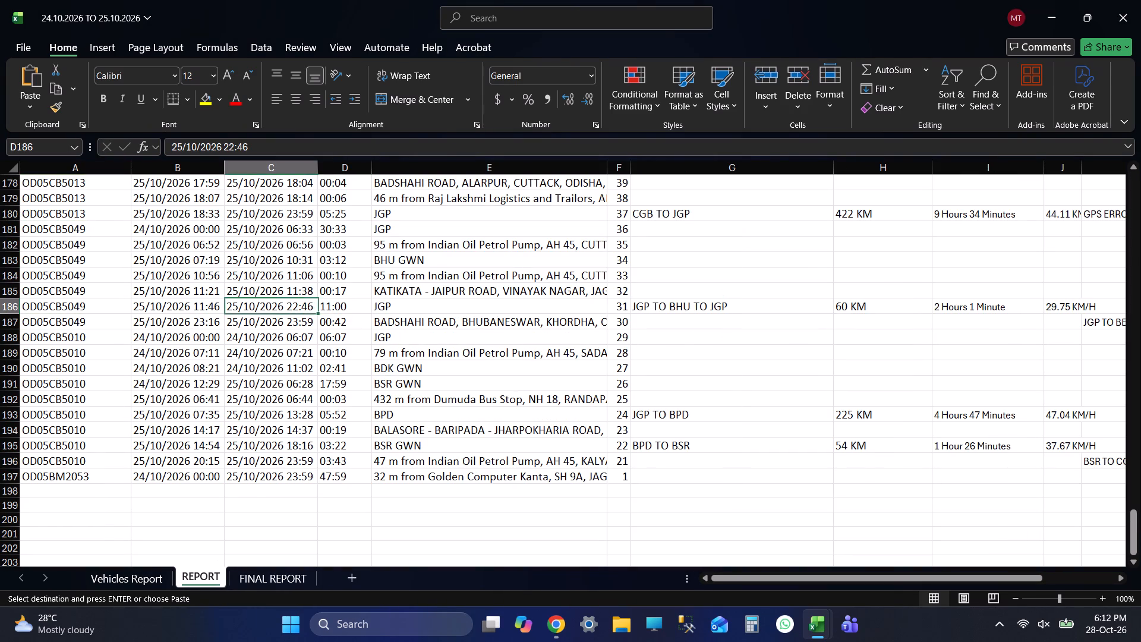
key(alt+Tab)
key(alt+Tab)
key(alt+Tab)
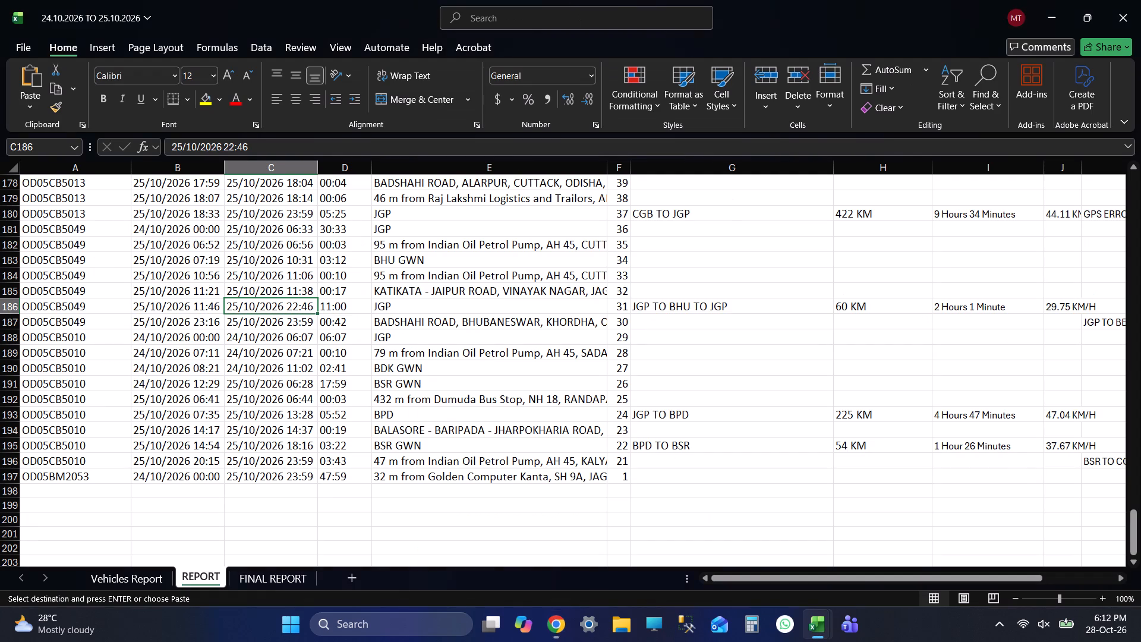
key(alt+Tab)
click(286, 78)
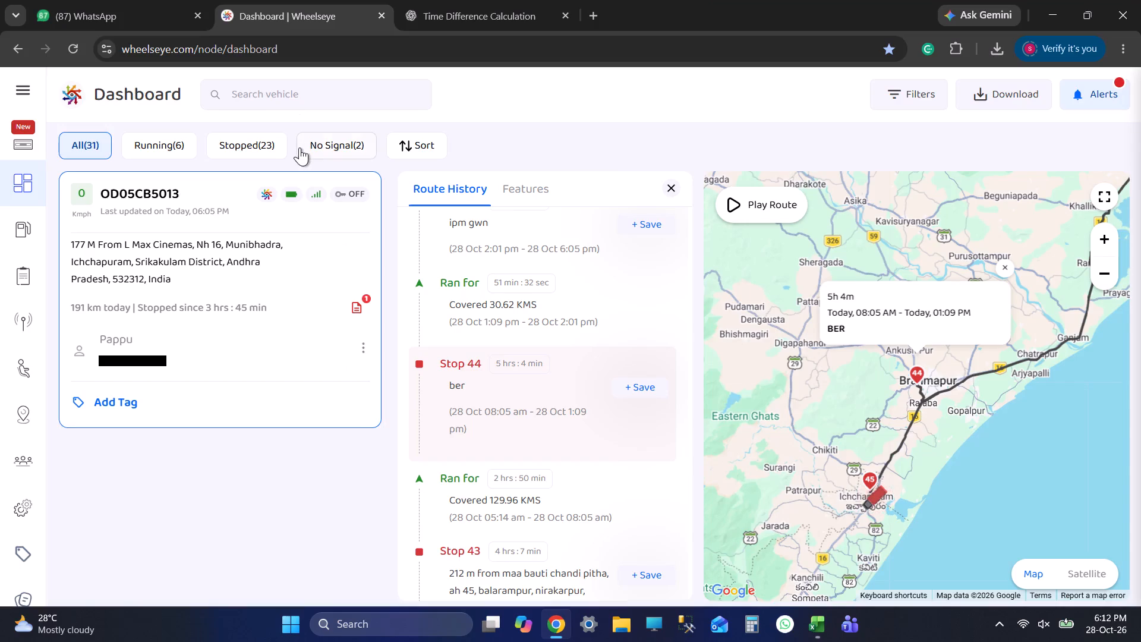
click(267, 99)
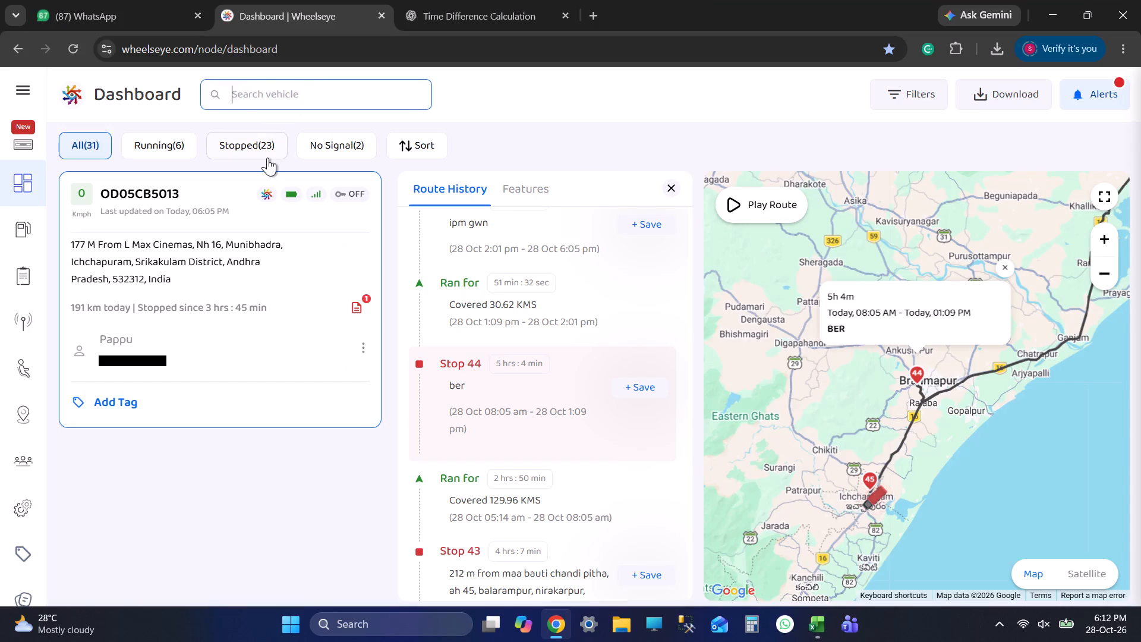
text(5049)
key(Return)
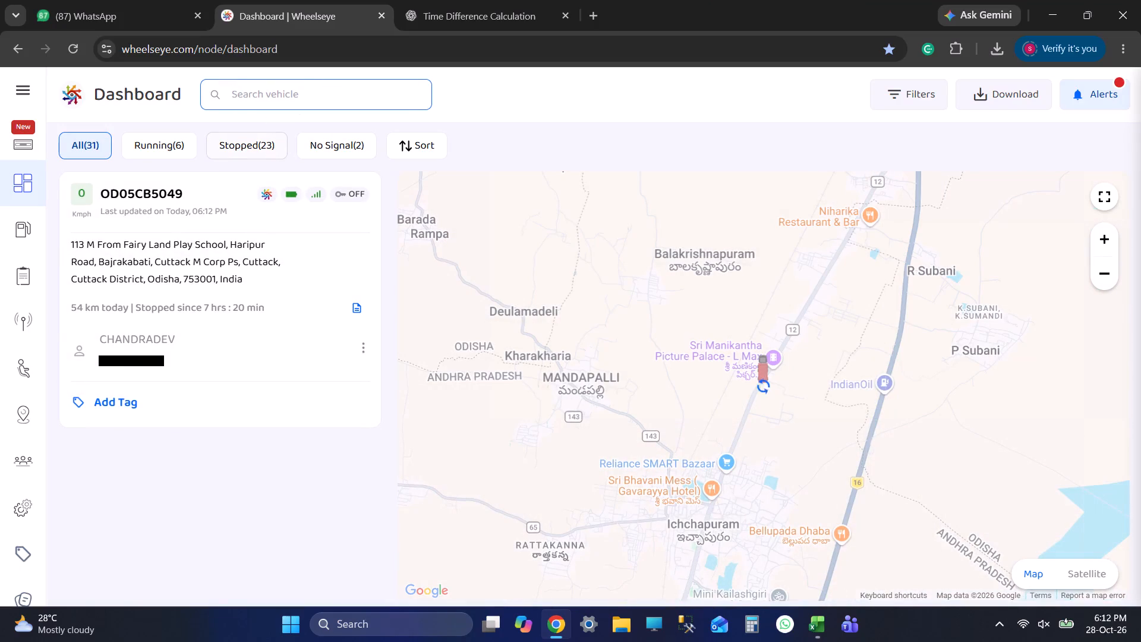
click(193, 347)
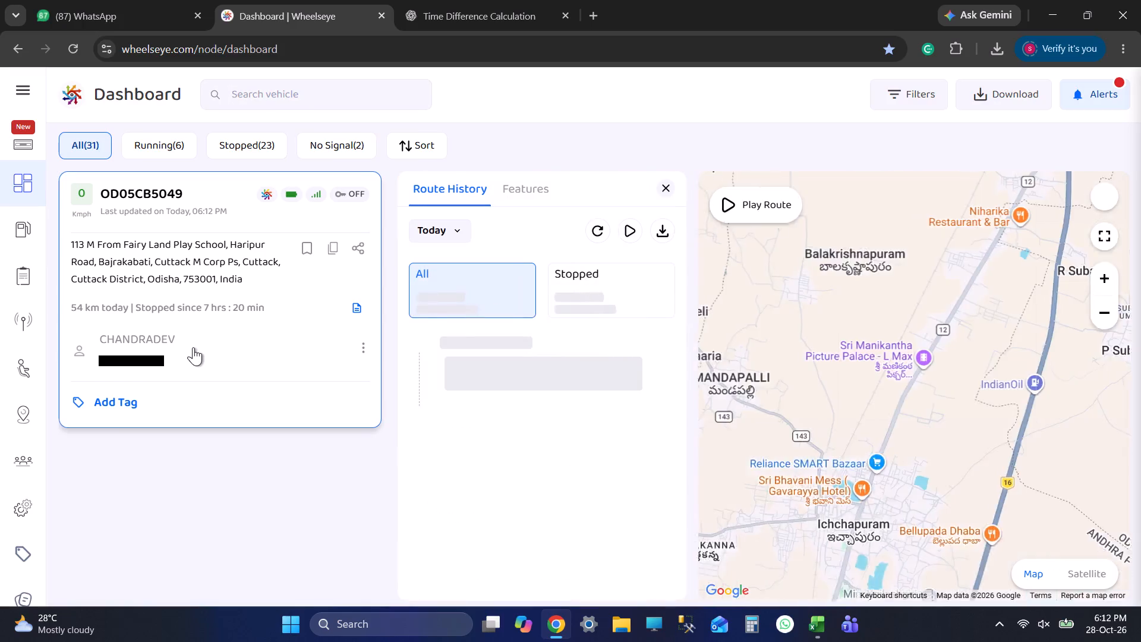
click(449, 234)
key(alt+Tab)
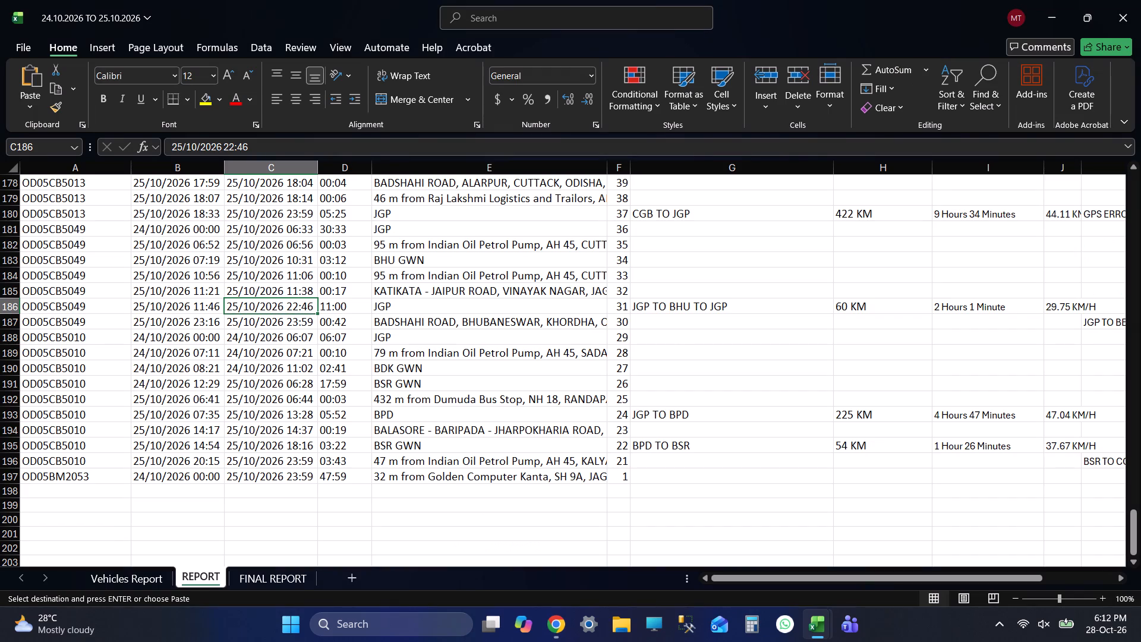
key(alt+Tab)
click(475, 385)
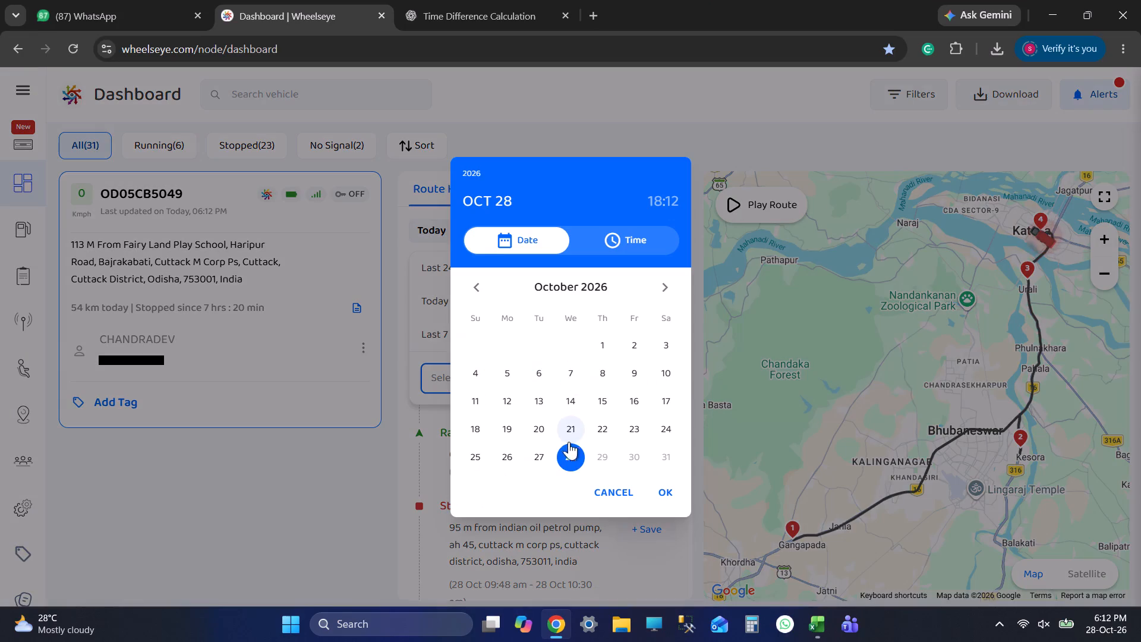
click(477, 463)
key(alt+Tab)
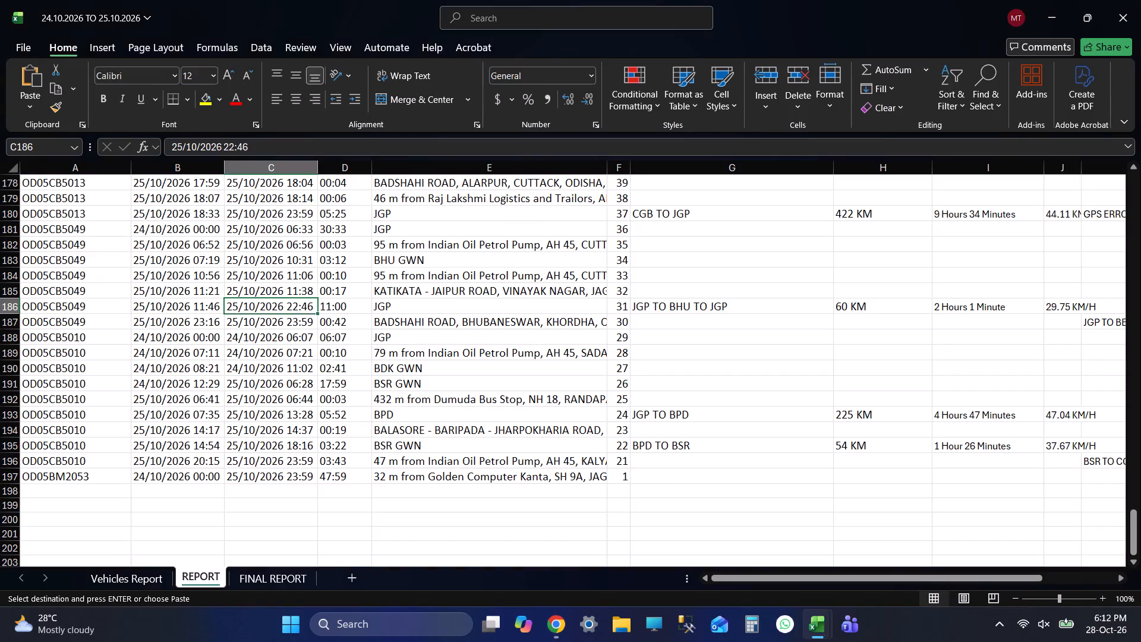
key(alt+Tab)
click(516, 350)
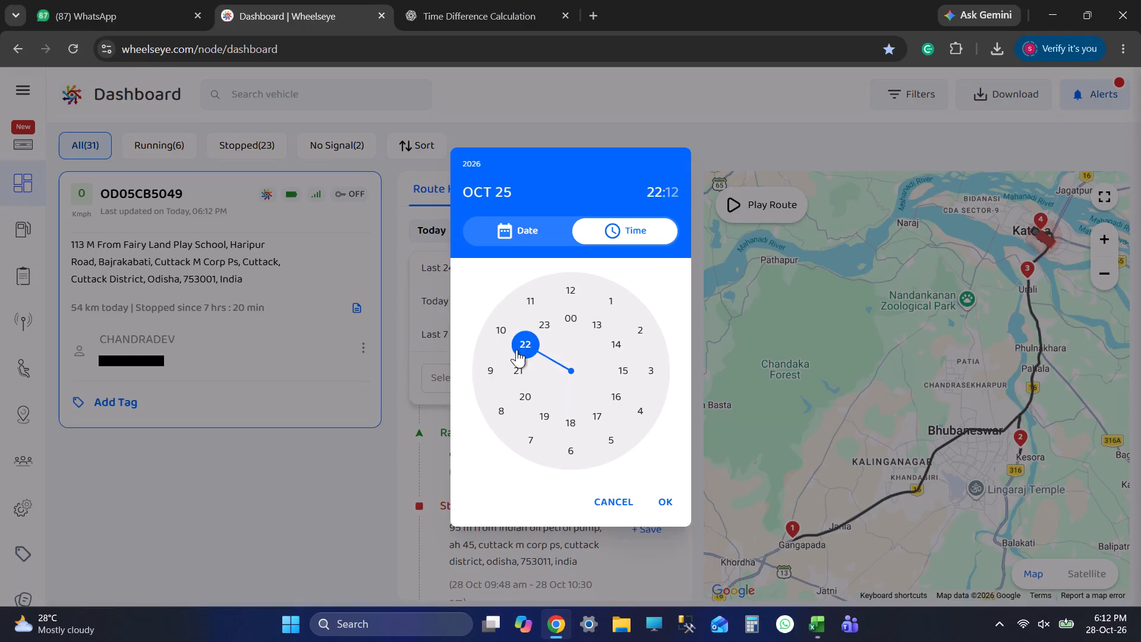
key(alt+Tab)
key(alt+Tab)
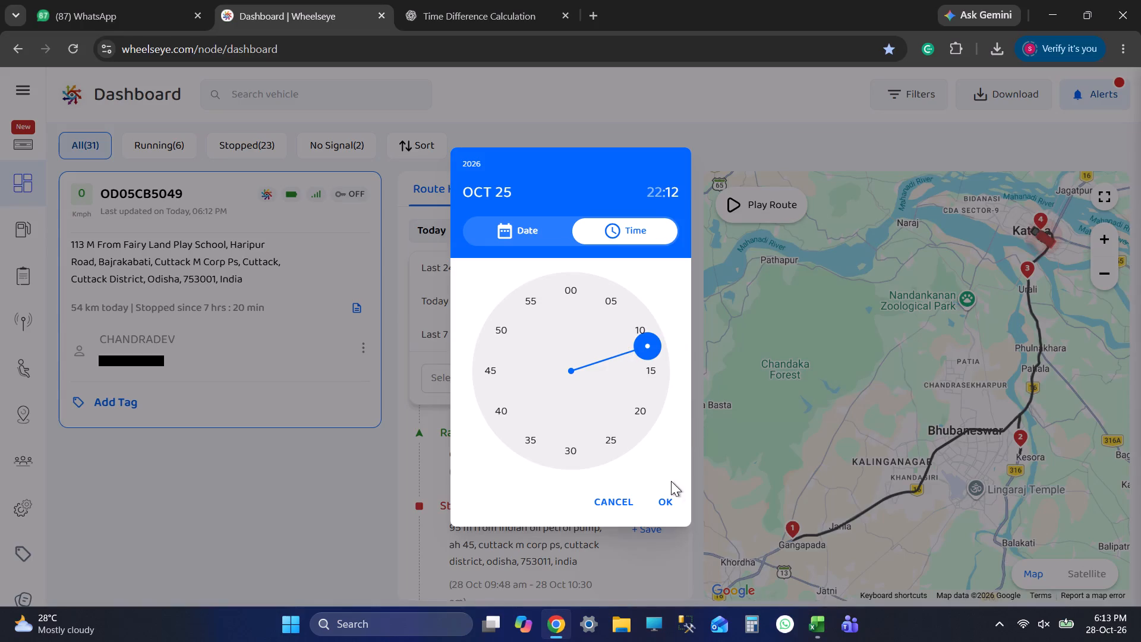
click(663, 503)
click(604, 364)
key(alt+Tab)
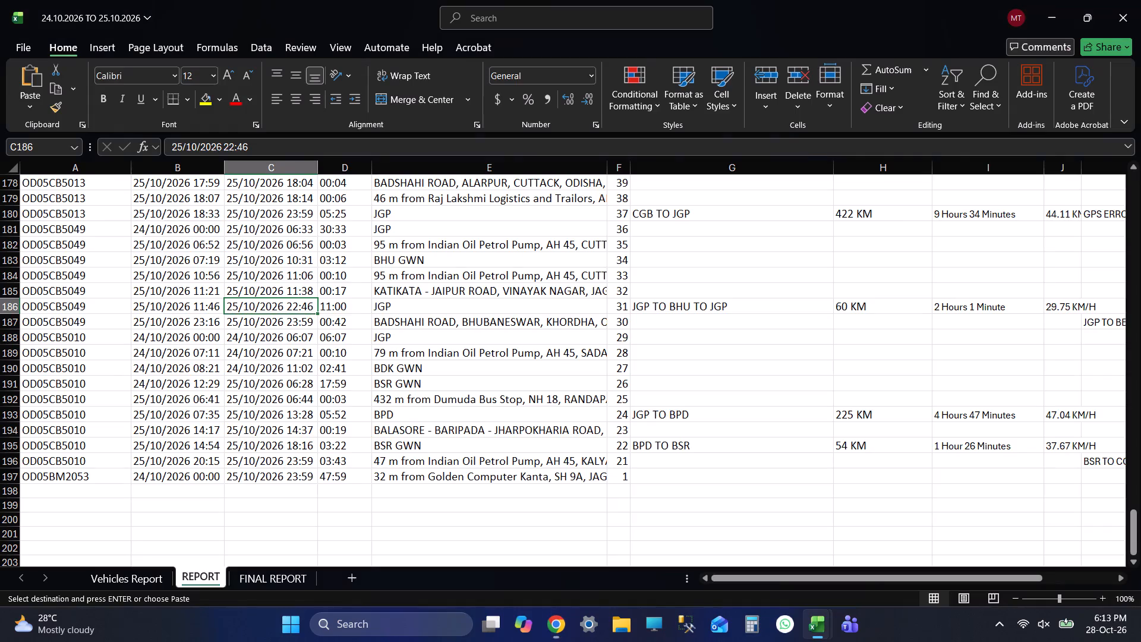
key(alt+Tab)
key(alt+Tab)
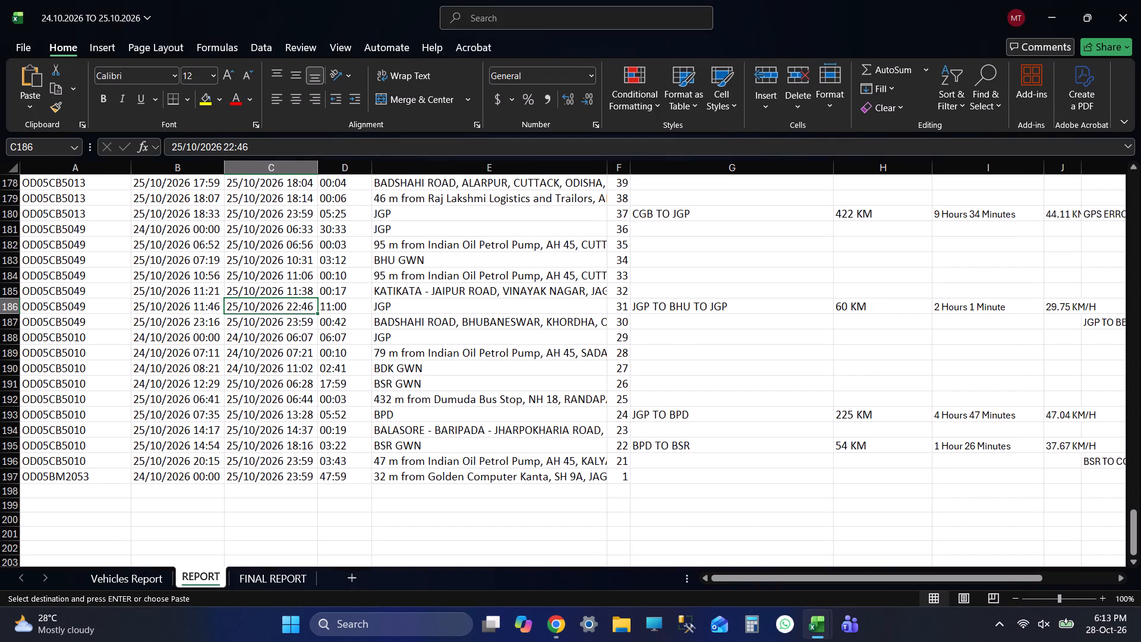
key(alt+Tab)
key(alt+Tab)
key(alt+Tab)
key(alt+Tab)
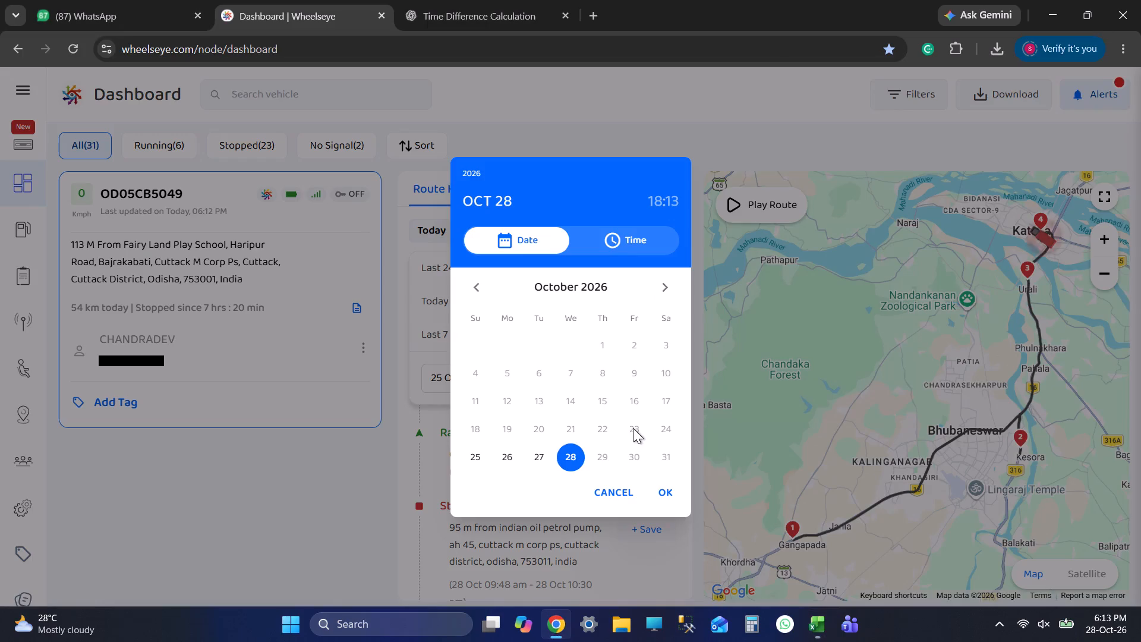
key(alt+Tab)
key(shift+Tab)
key(shift+Tab)
key(shift+Tab)
key(shift+Tab)
key(shift+Tab)
key(shift+Tab)
key(shift+Tab)
key(shift+Tab)
key(shift+Tab)
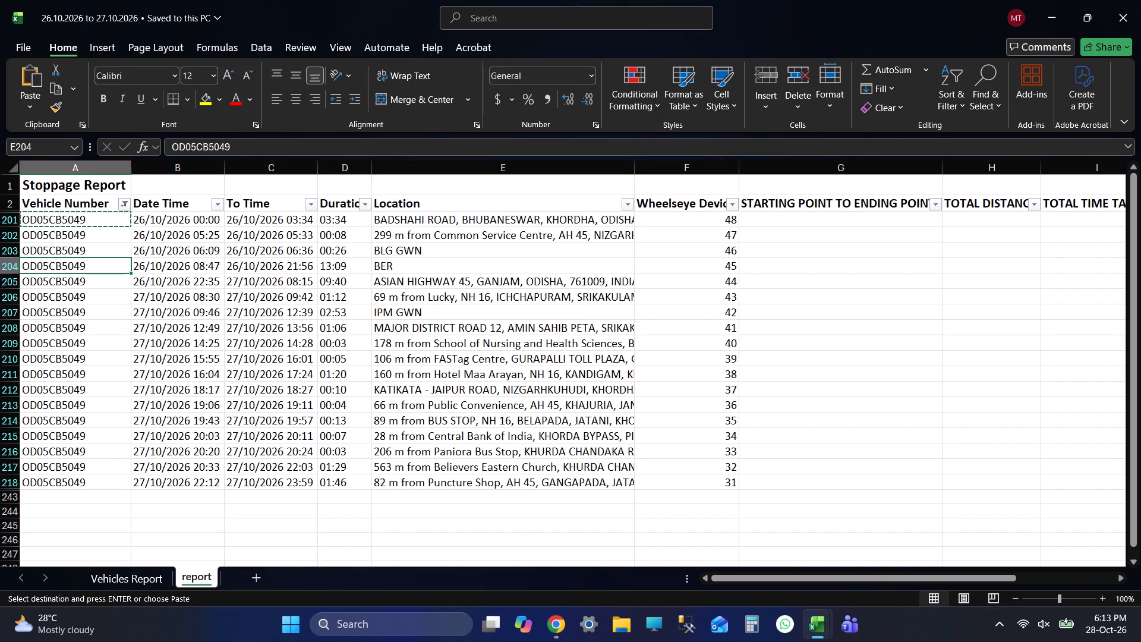
key(alt+Tab)
key(alt+Tab)
key(Tab)
key(alt+Tab)
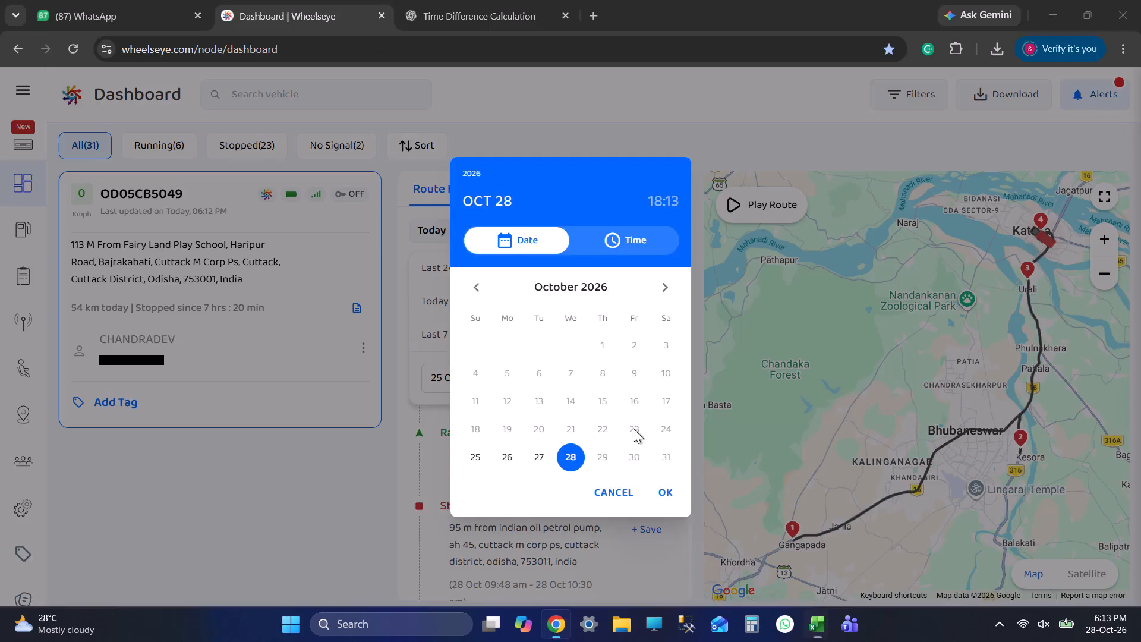
key(alt+Tab)
key(alt+Tab)
click(495, 455)
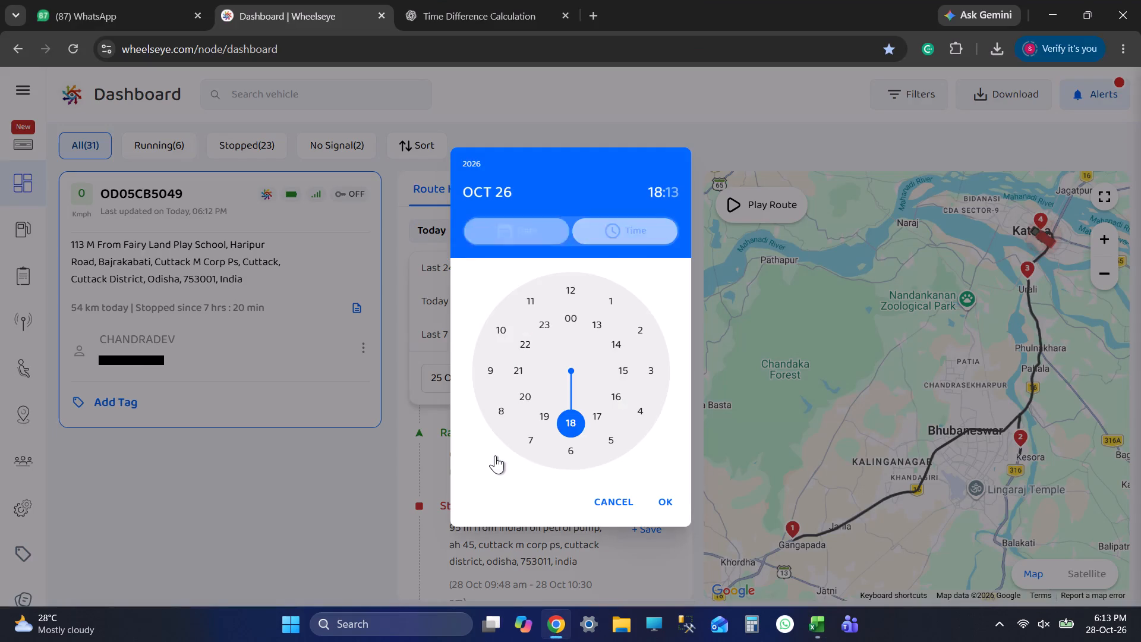
key(alt+Tab)
key(alt+Tab)
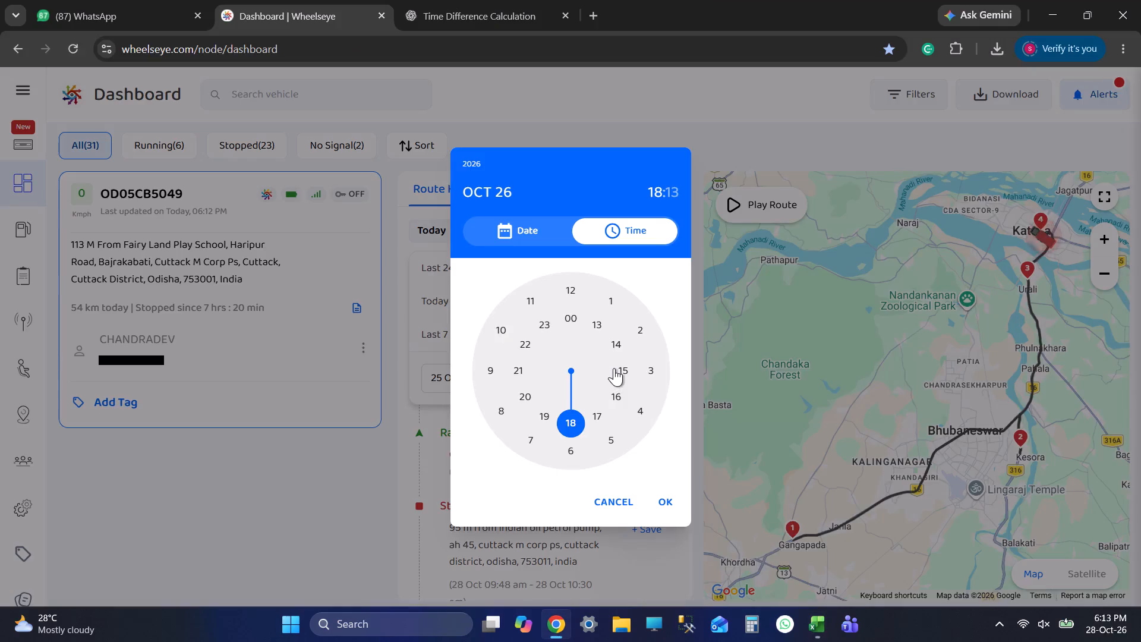
key(alt+Tab)
key(alt+Tab)
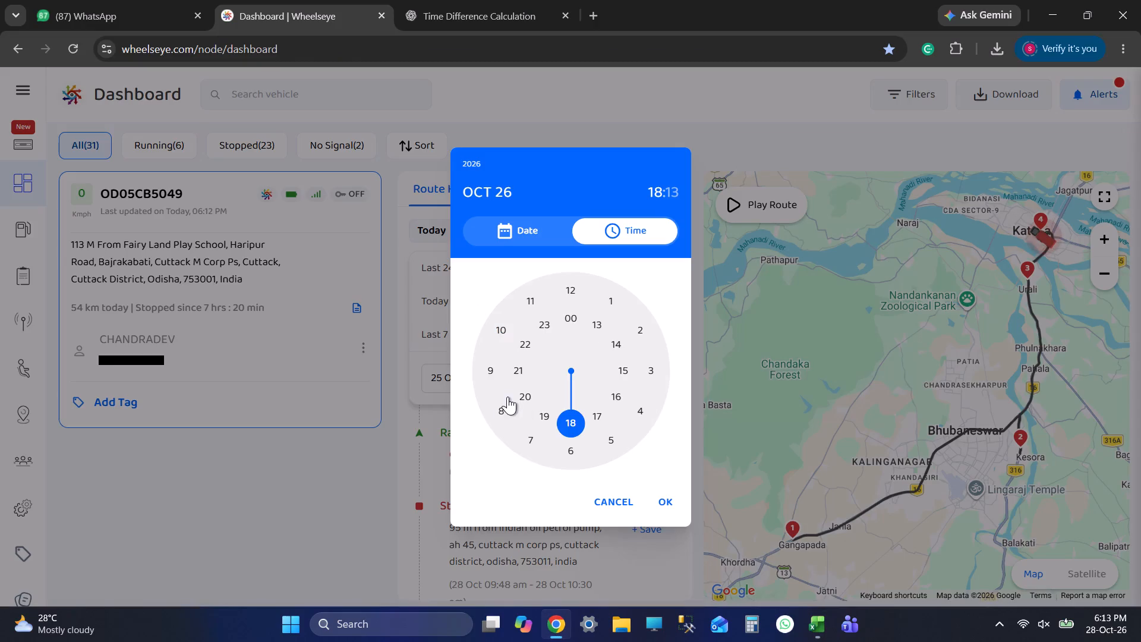
click(502, 407)
key(alt+Tab)
key(alt+Tab)
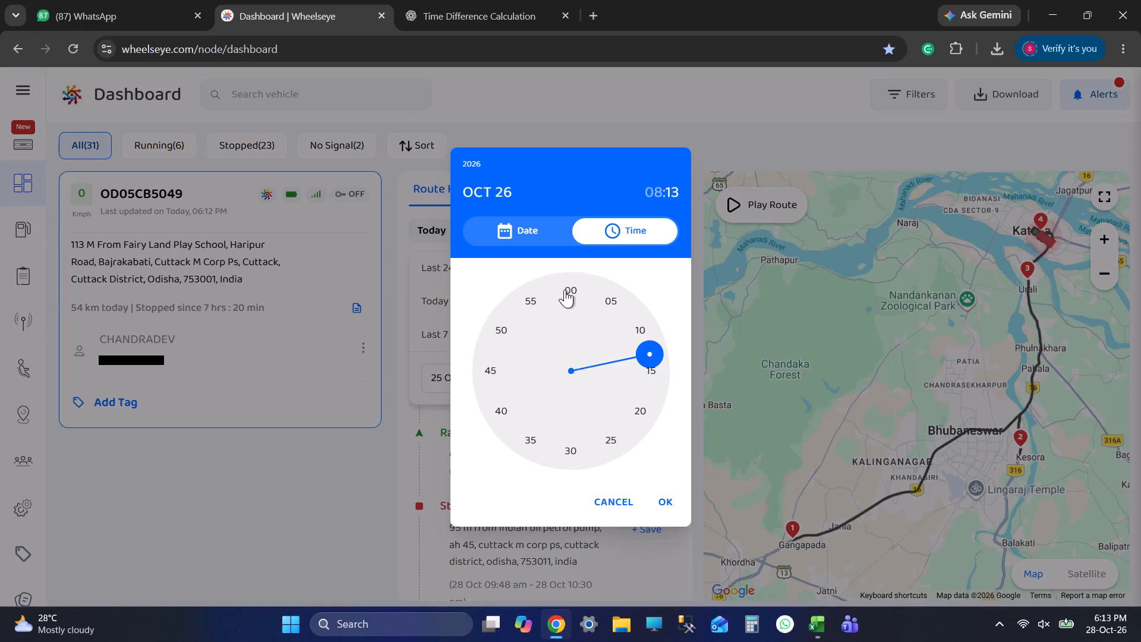
click(565, 288)
click(657, 499)
click(514, 366)
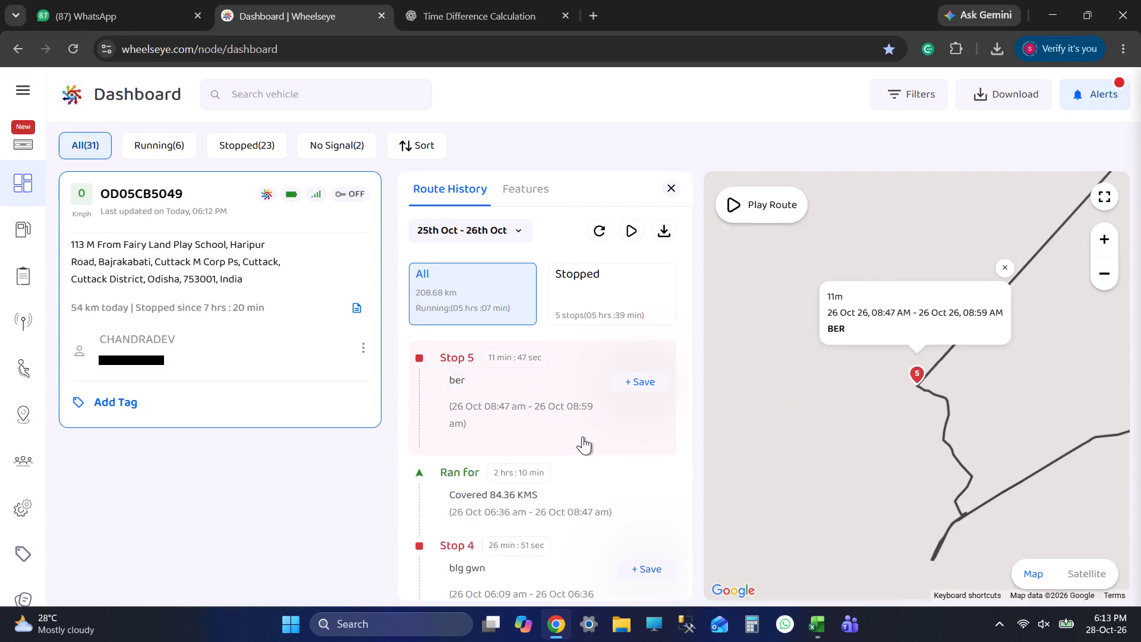
scroll(582, 436, down, 8)
scroll(582, 438, up, 1)
scroll(582, 438, down, 3)
scroll(587, 502, up, 1)
scroll(587, 504, down, 1)
scroll(588, 519, up, 1)
scroll(559, 559, down, 5)
scroll(559, 518, up, 1)
scroll(559, 518, down, 3)
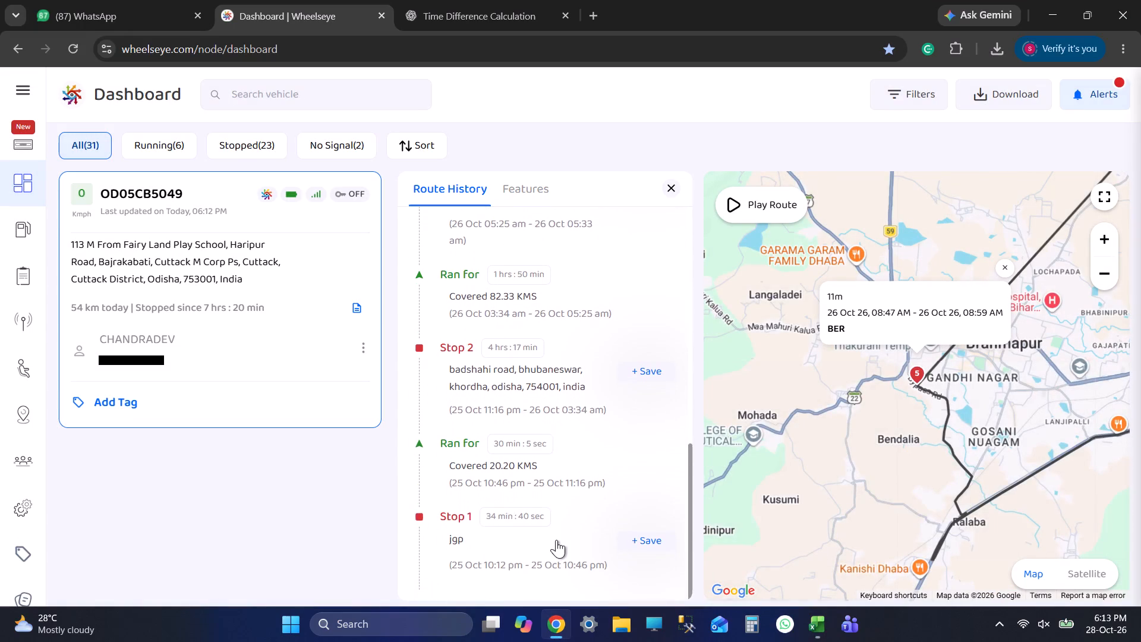
click(556, 540)
scroll(563, 499, down, 3)
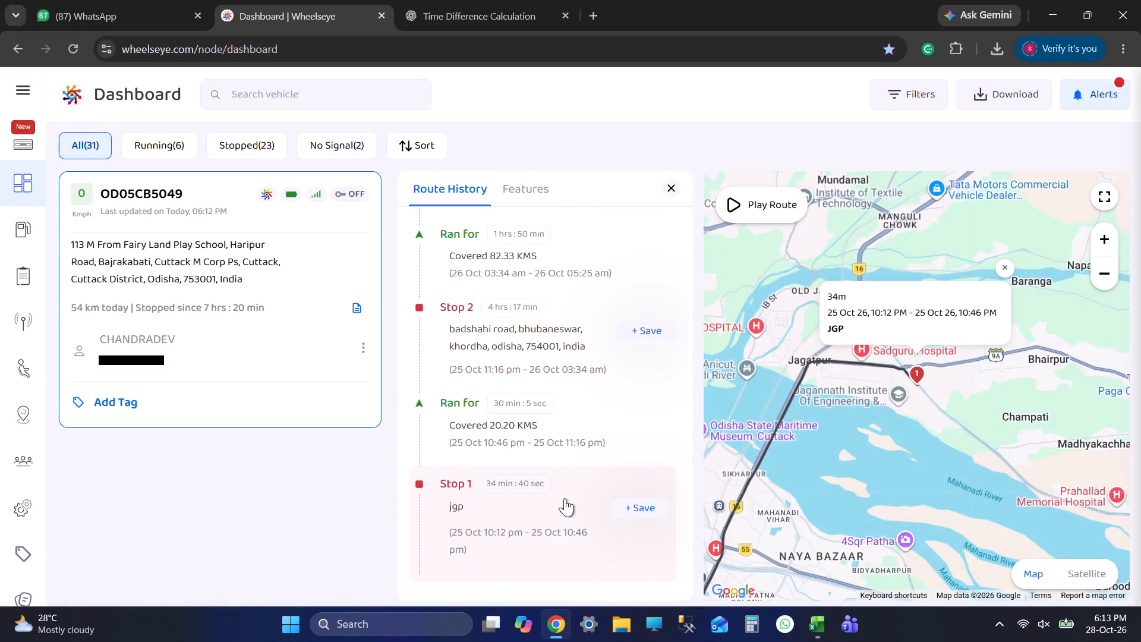
click(591, 378)
scroll(594, 453, up, 2)
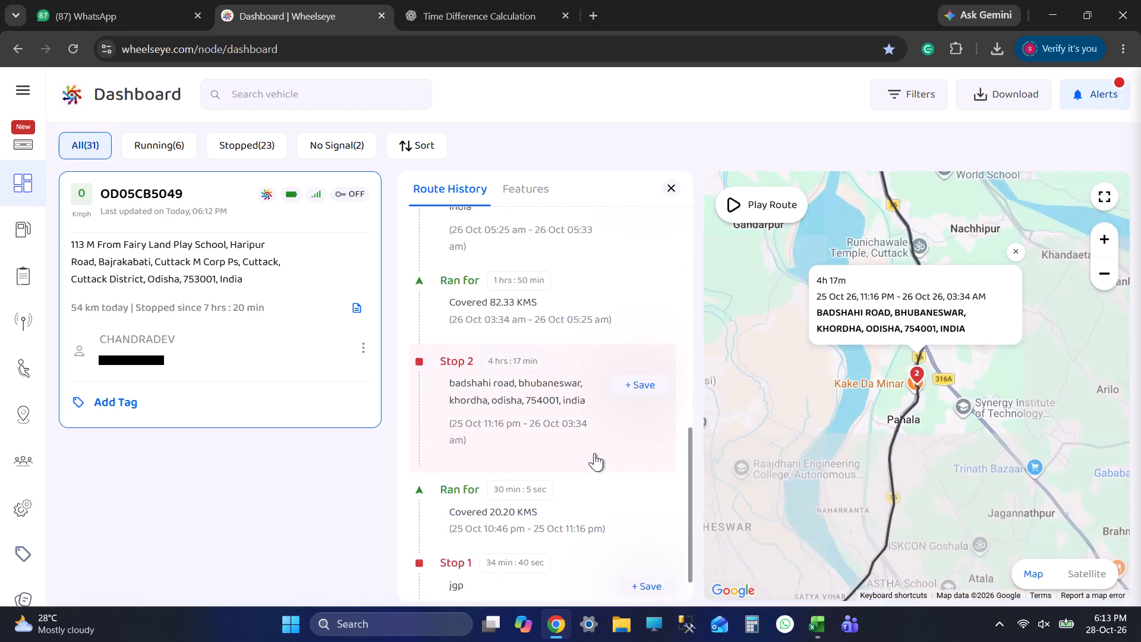
scroll(594, 453, up, 1)
click(533, 396)
scroll(586, 460, up, 4)
click(550, 474)
scroll(550, 474, up, 5)
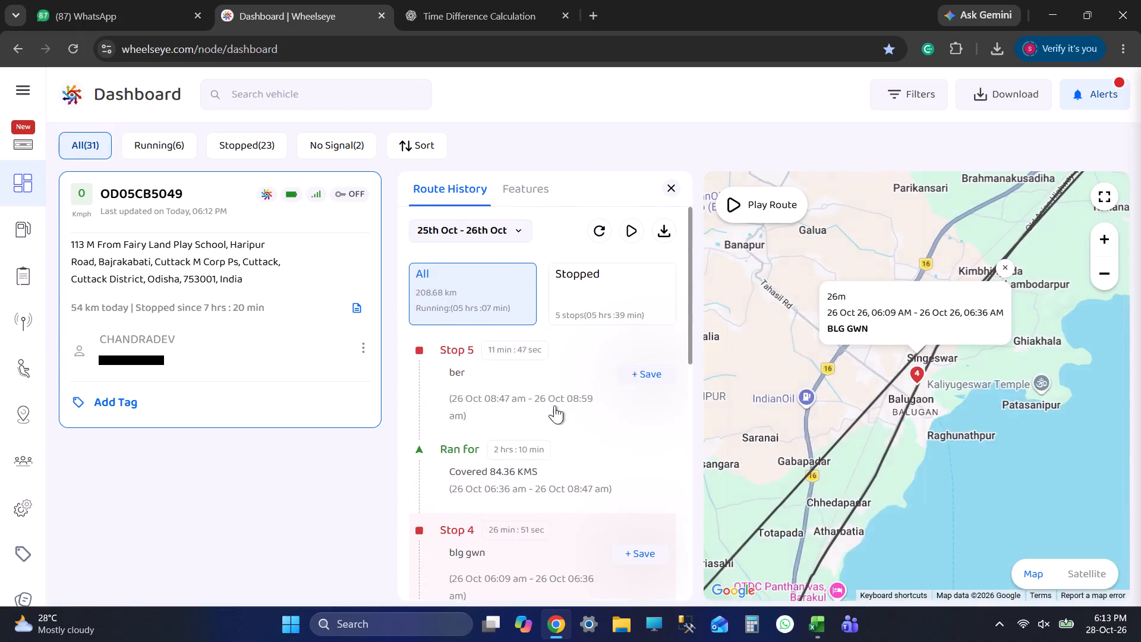
click(554, 379)
key(alt+Tab)
key(alt+Tab)
key(alt+Tab)
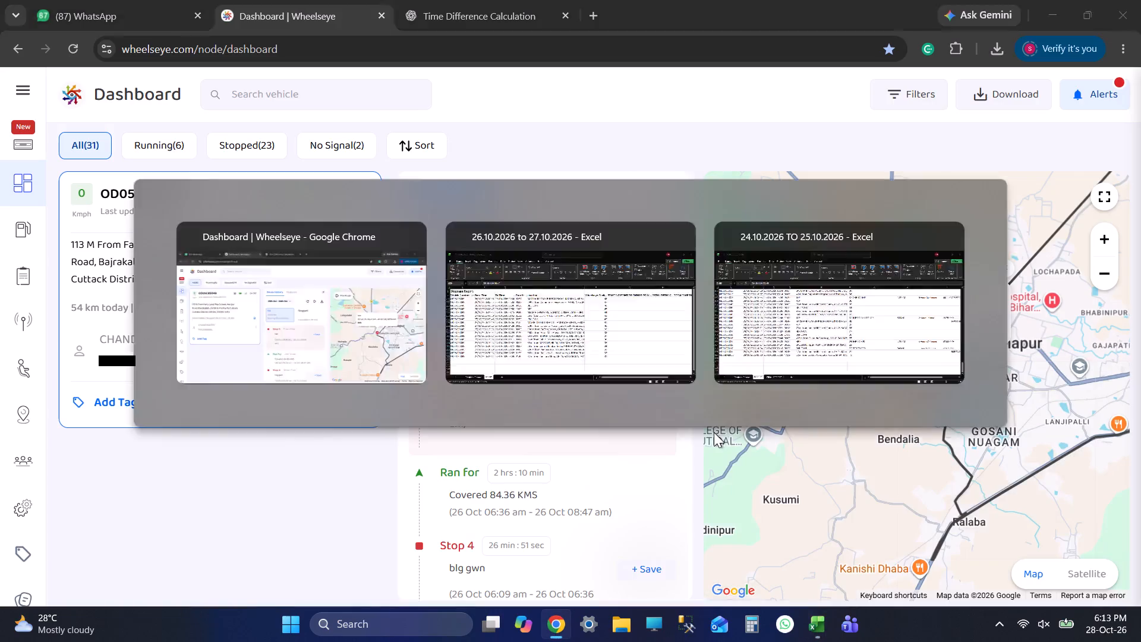
key(alt+Tab)
key(alt+Tab)
key(Tab)
key(Tab)
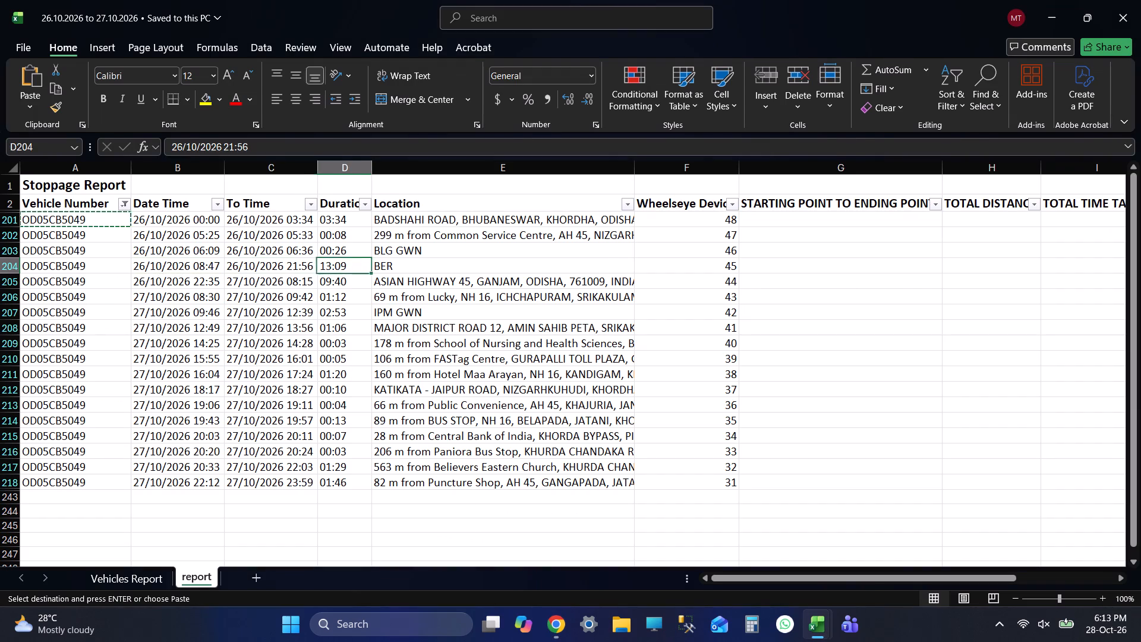
key(Tab)
key(Tab)
key(Tab)
text(JGP)
key(Tab)
key(shift+Tab)
key(F2)
key(space)
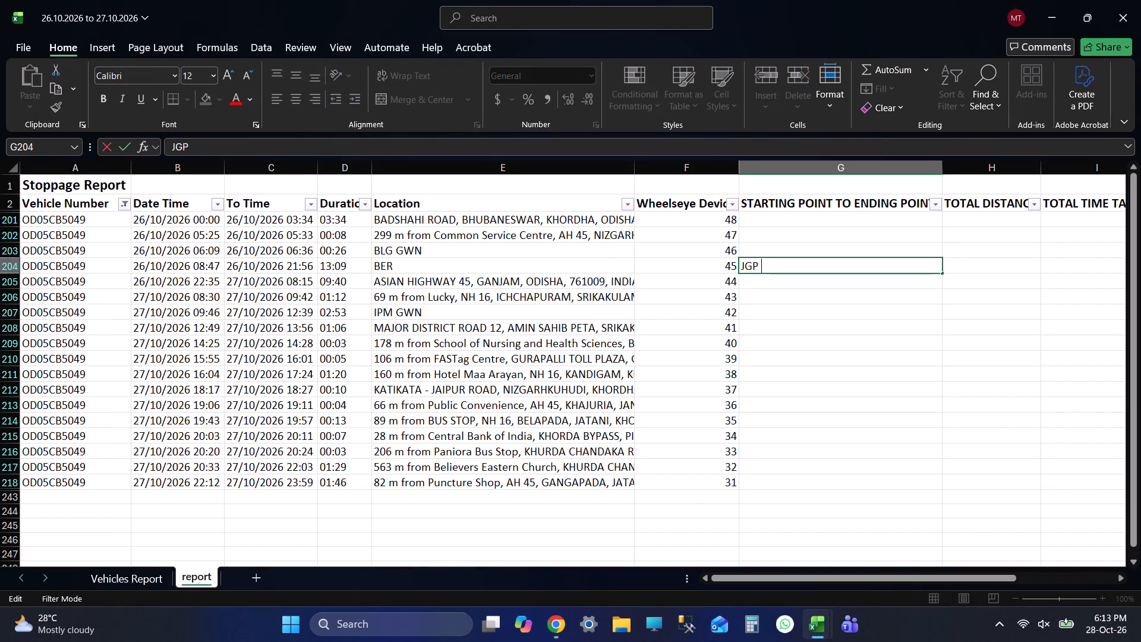
text(TO BER)
key(Tab)
Save the 26–27 October workbook.
key(ctrl+s)
key(ctrl+s)
key(ctrl+s)
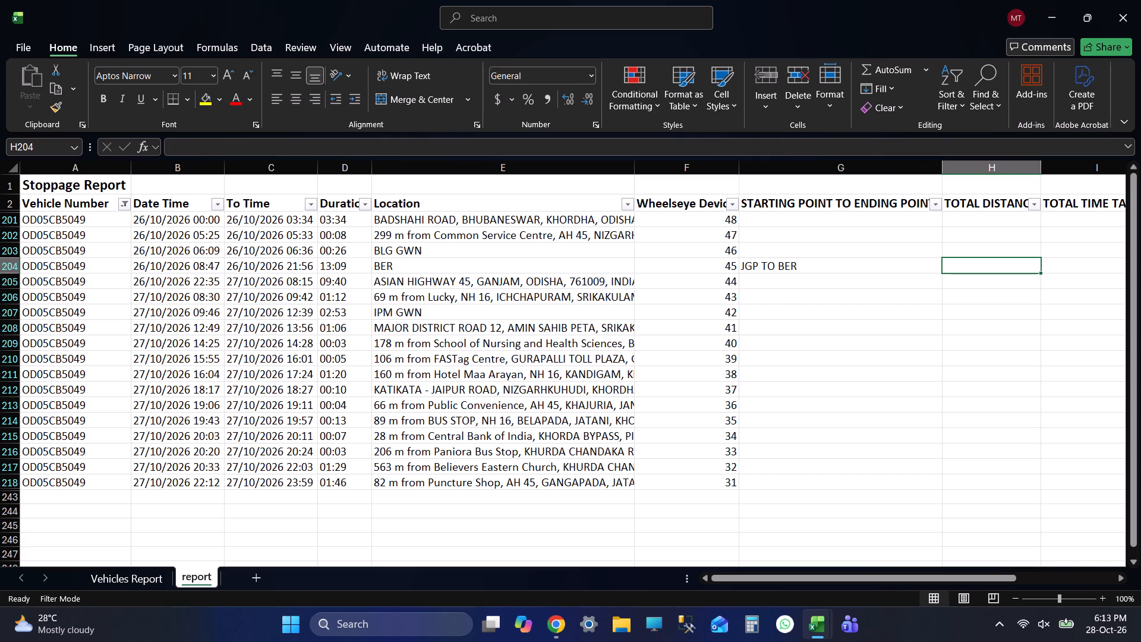
key(ctrl+s)
key(ctrl+s)
key(ctrl+s)
key(ctrl+s)
key(ctrl+s)
key(ctrl+s)
key(ctrl+s)
key(ctrl+s)
key(ctrl+s)
key(ctrl+s)
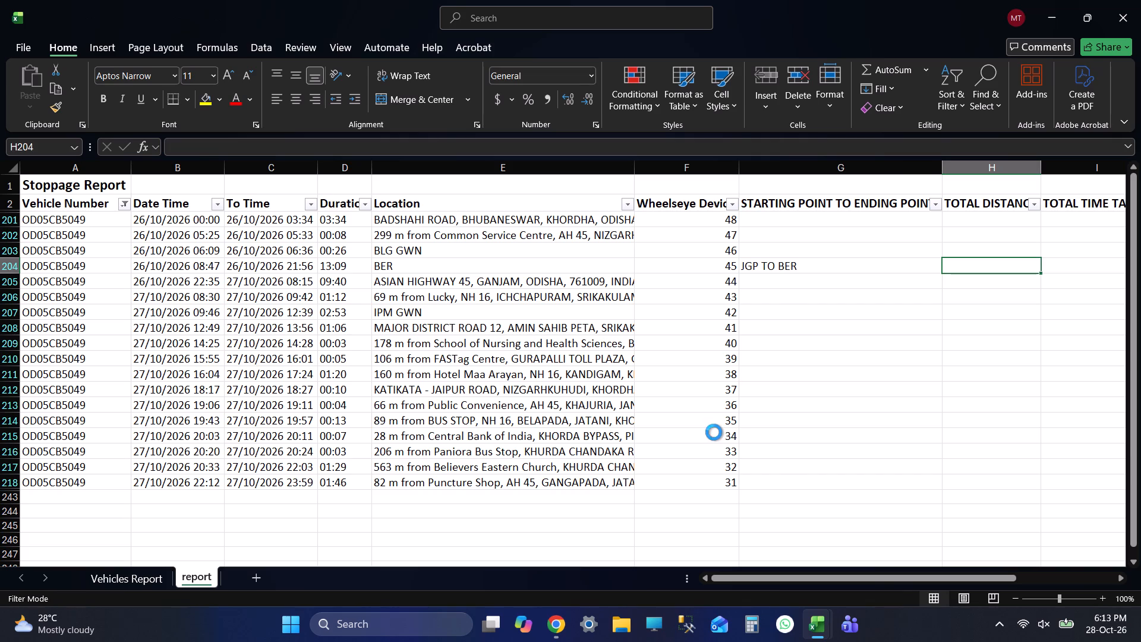
key(ctrl+s)
key(ctrl+s)
key(ctrl+s)
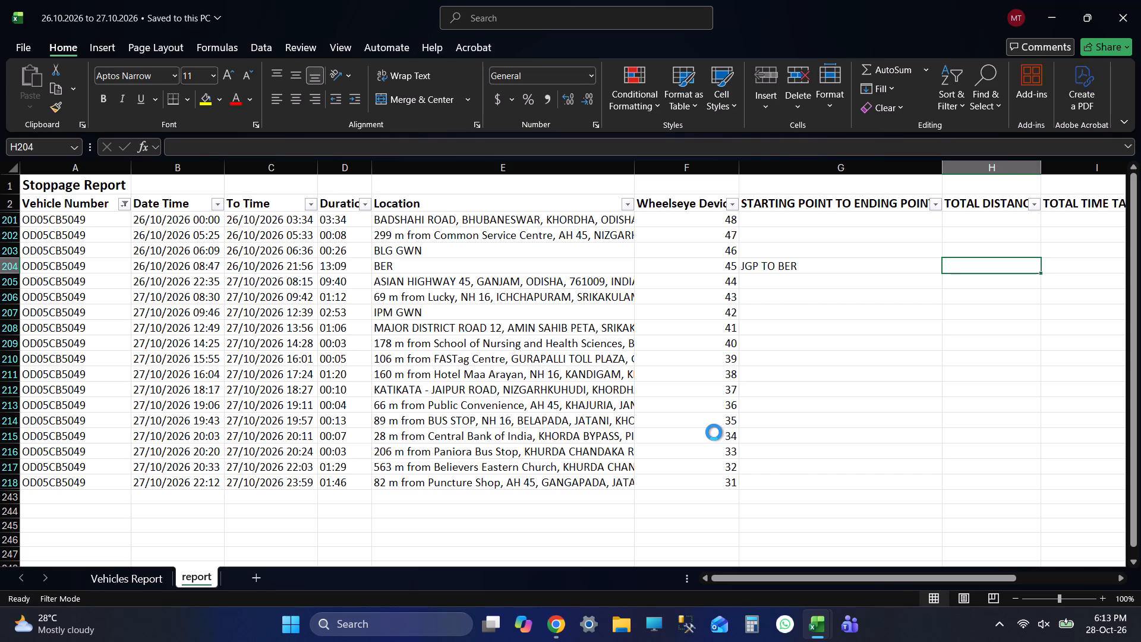
key(ctrl+s)
key(ctrl+s)
key(ctrl+s)
key(ctrl+s)
key(ctrl+s)
key(ctrl+s)
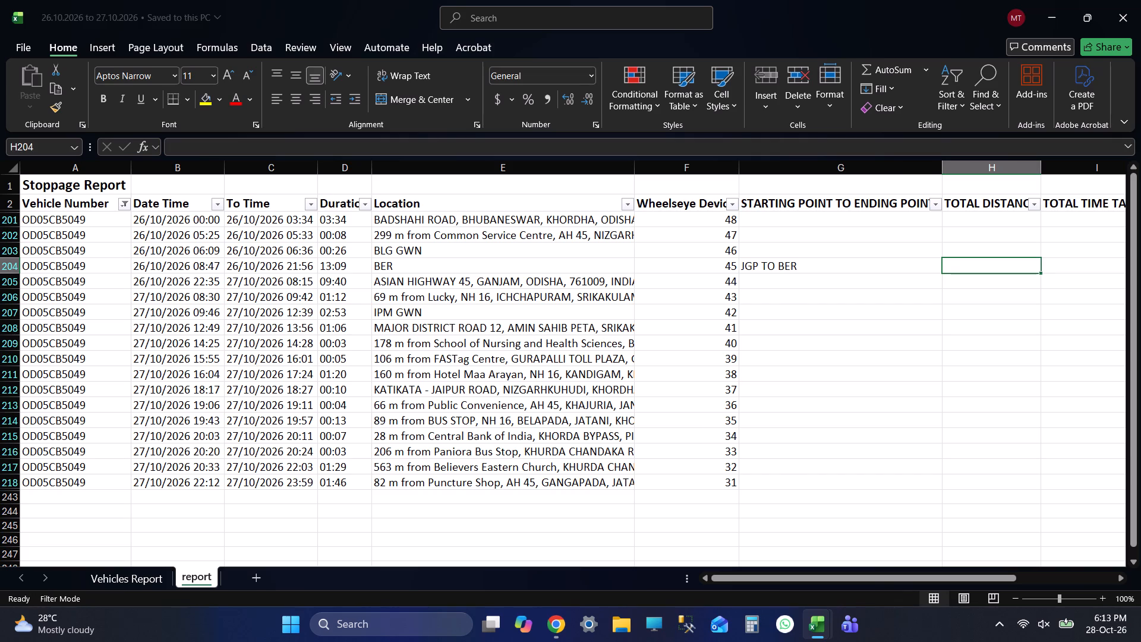
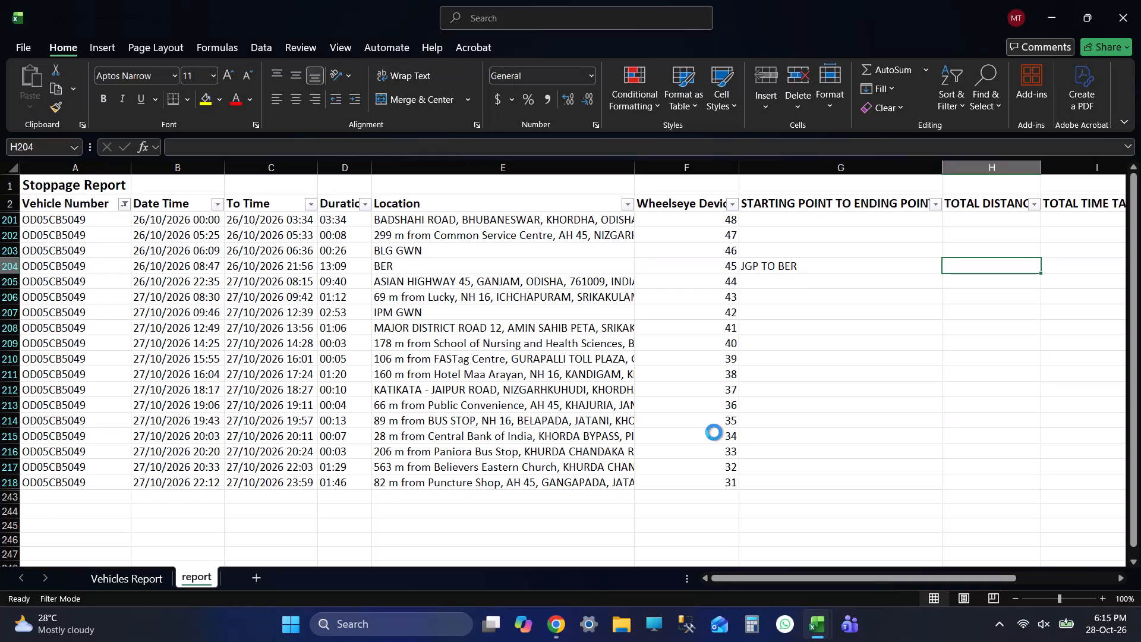
Save the 26–27 October workbook.
key(ctrl+s)
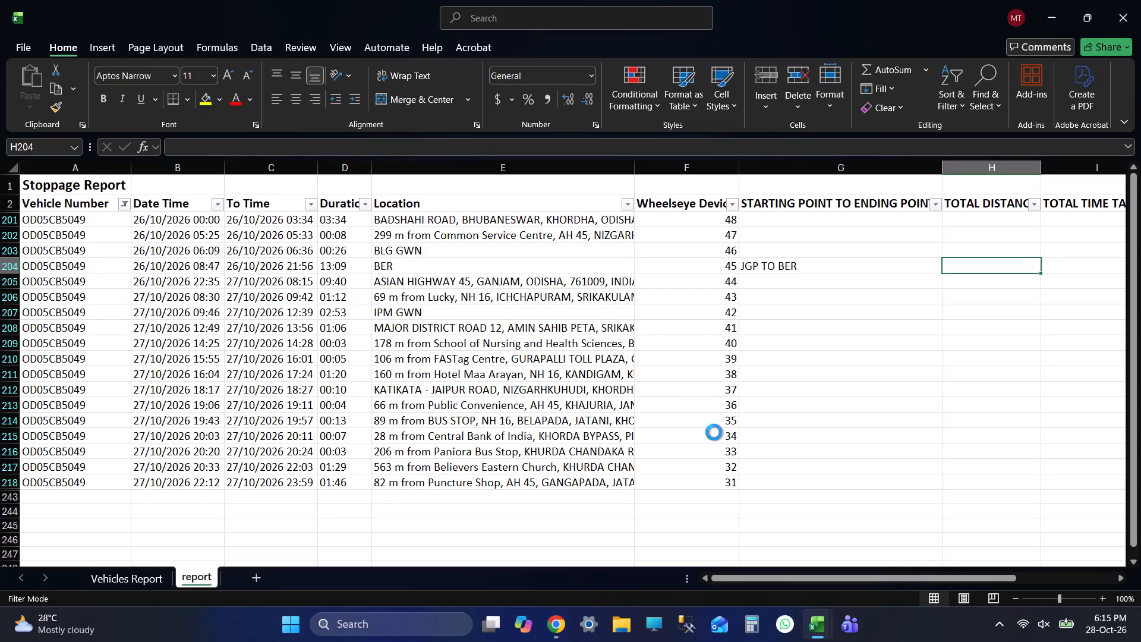
key(ctrl+s)
key(ctrl+s)
key(ctrl+s)
key(ctrl+s)
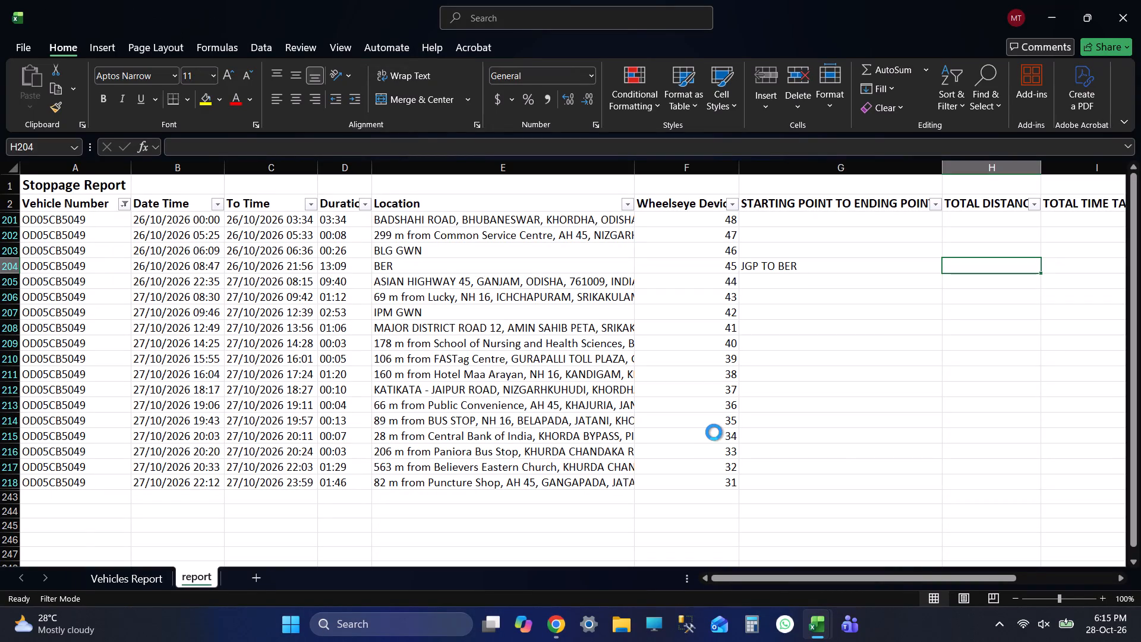
key(ctrl+s)
key(alt+Tab)
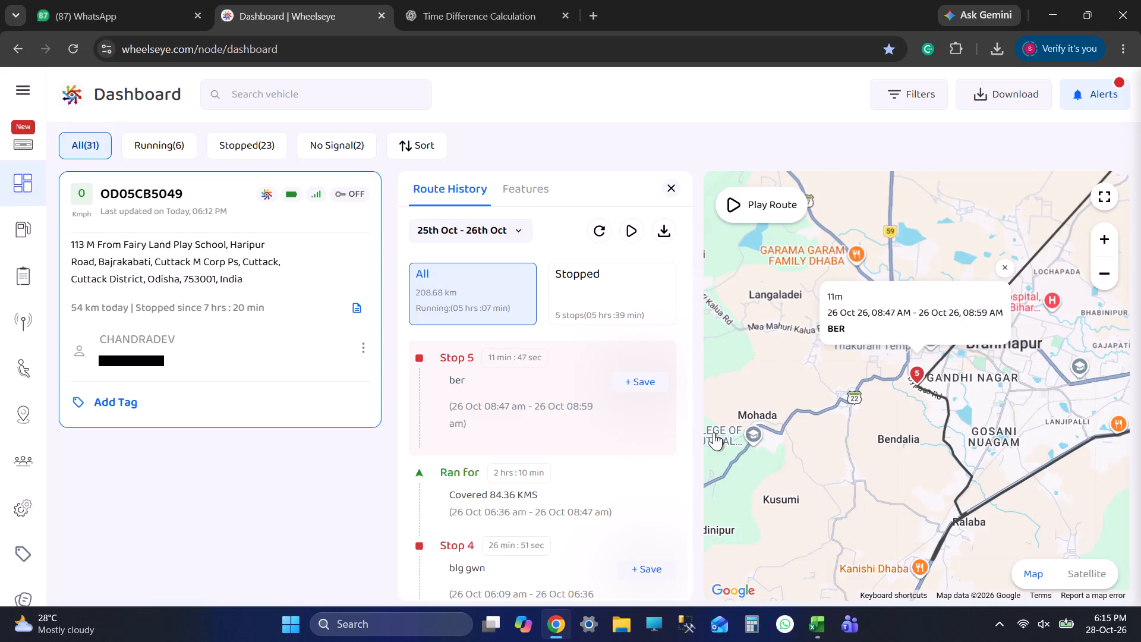
key(alt+Tab)
key(ctrl+s)
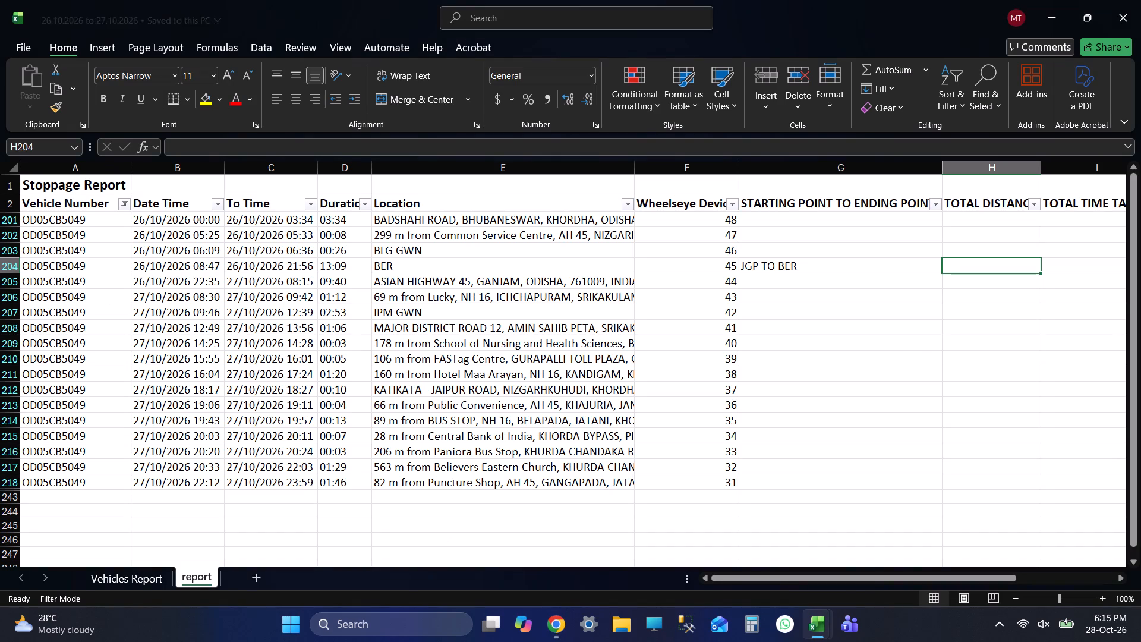
key(ctrl+s)
key(alt+Tab)
key(alt+Tab)
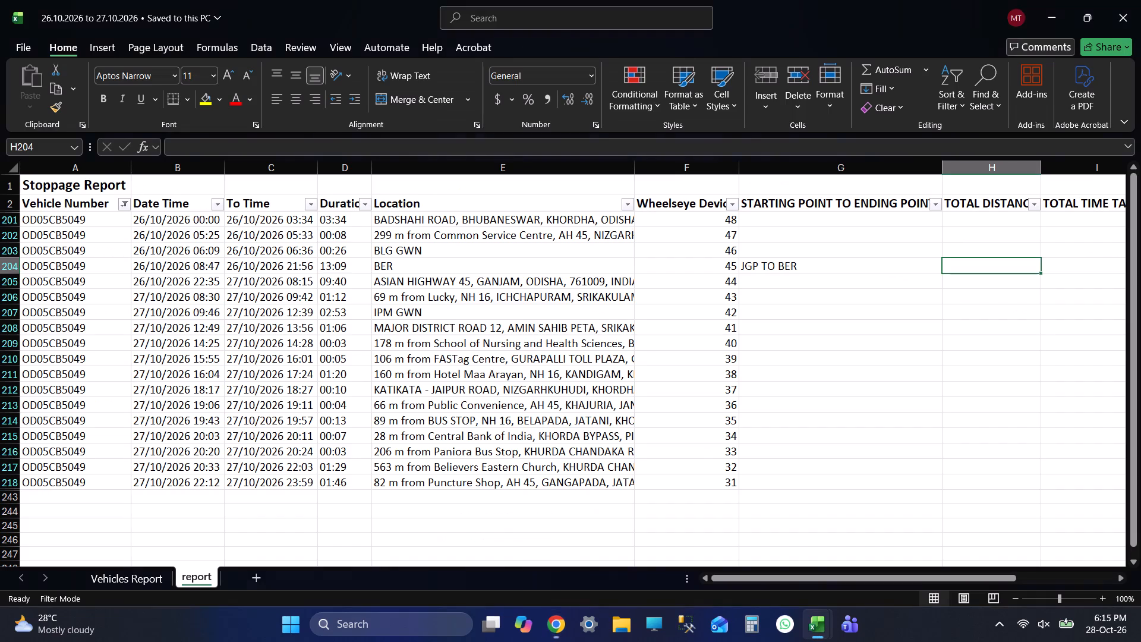
key(alt+Tab)
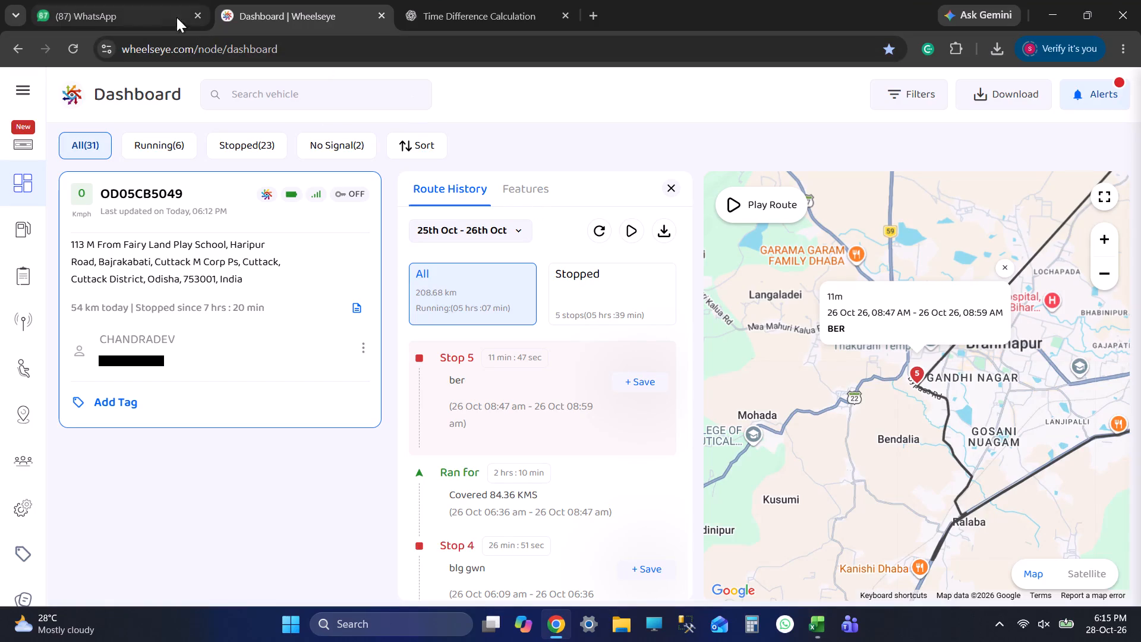
key(alt+Tab)
key(alt+Tab)
scroll(457, 423, down, 17)
click(564, 570)
click(528, 287)
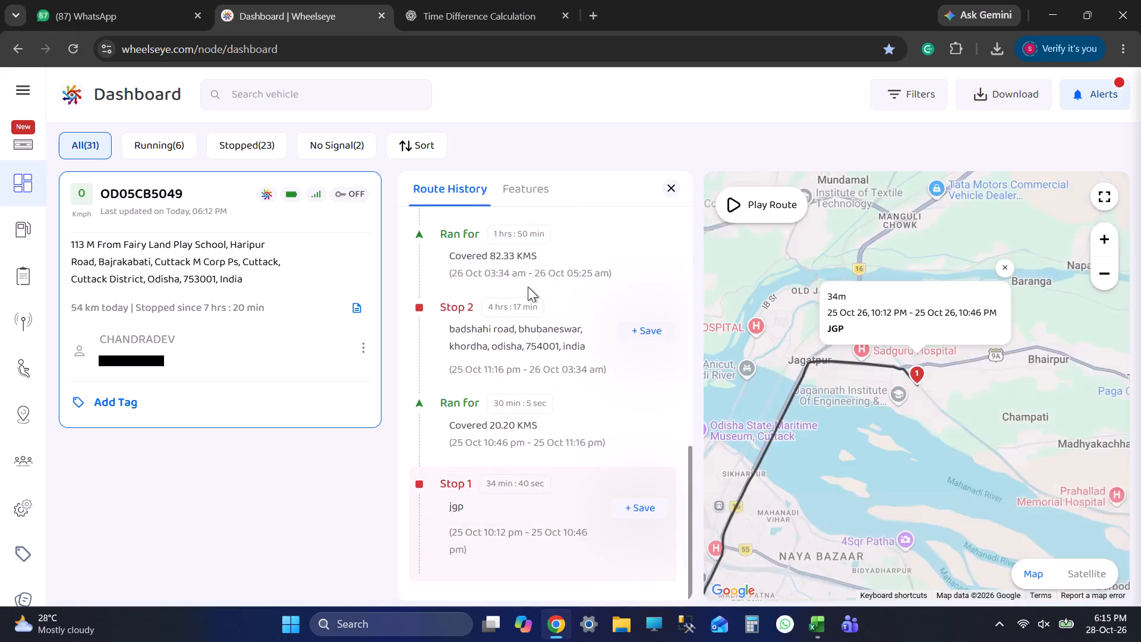
click(547, 379)
scroll(550, 379, up, 16)
key(alt+Tab)
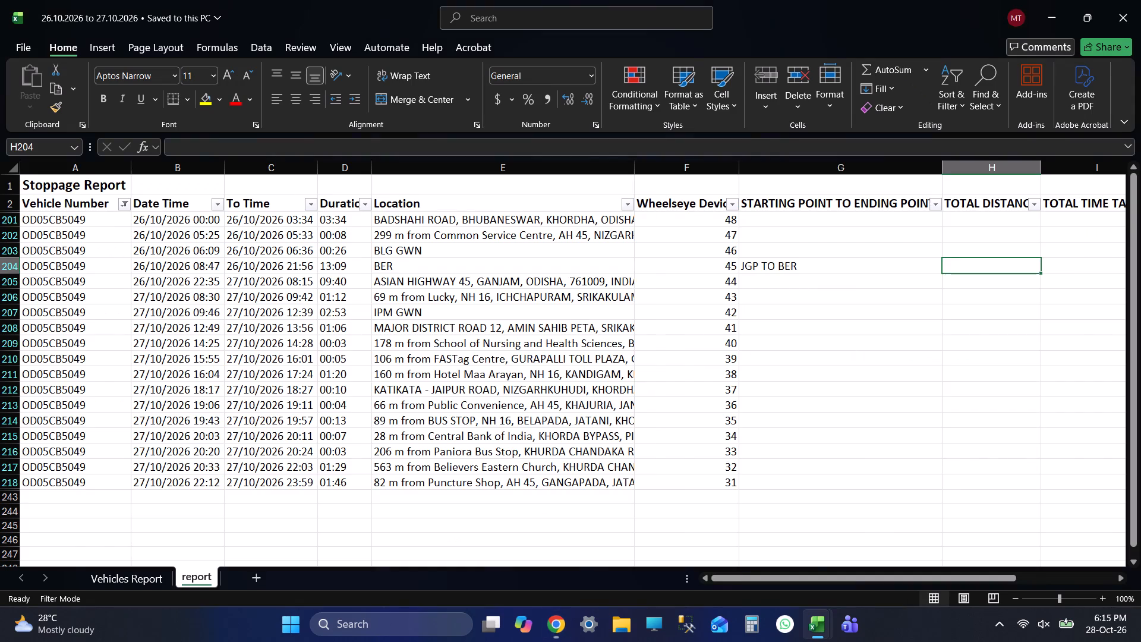
key(Tab)
key(shift+Tab)
key(alt+Tab)
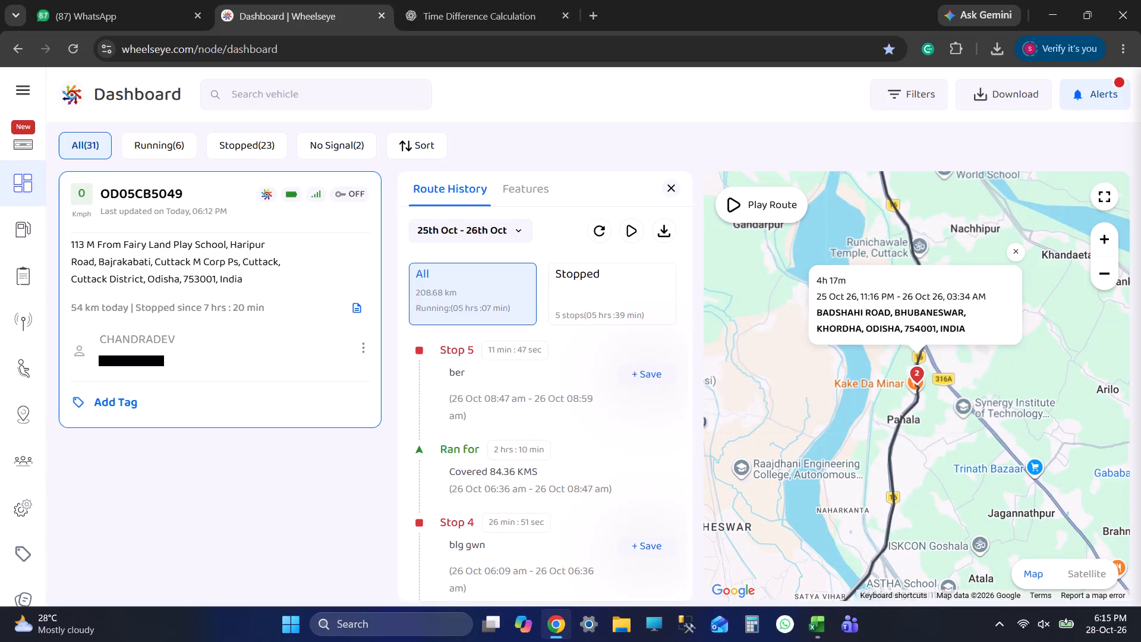
key(alt+Tab)
text(209 KM)
key(Tab)
key(ctrl+s)
key(ctrl+s)
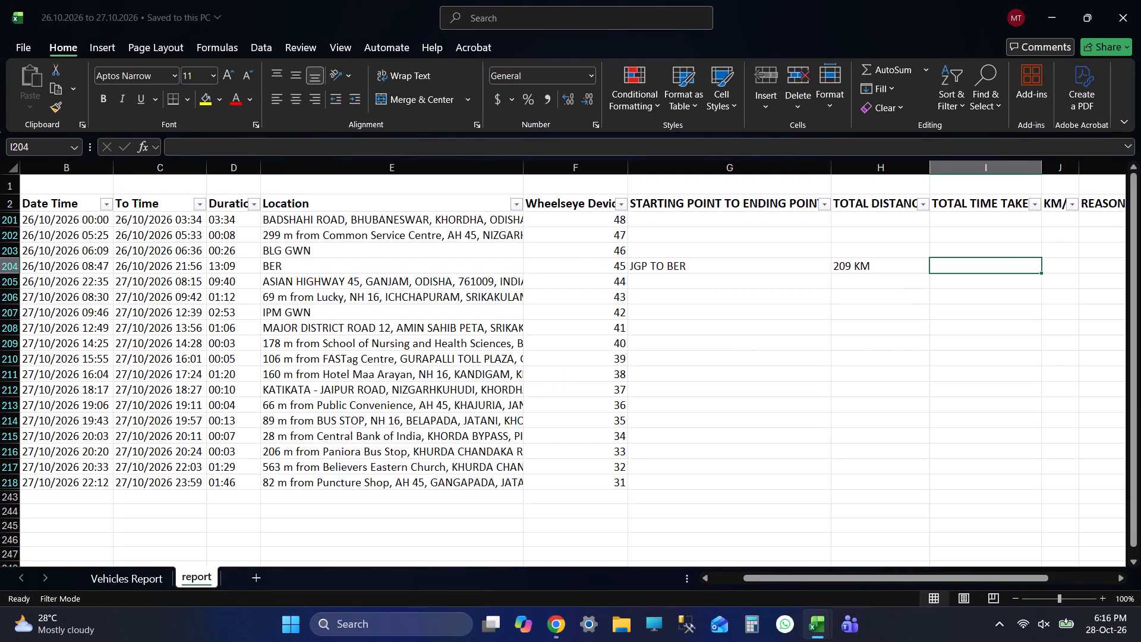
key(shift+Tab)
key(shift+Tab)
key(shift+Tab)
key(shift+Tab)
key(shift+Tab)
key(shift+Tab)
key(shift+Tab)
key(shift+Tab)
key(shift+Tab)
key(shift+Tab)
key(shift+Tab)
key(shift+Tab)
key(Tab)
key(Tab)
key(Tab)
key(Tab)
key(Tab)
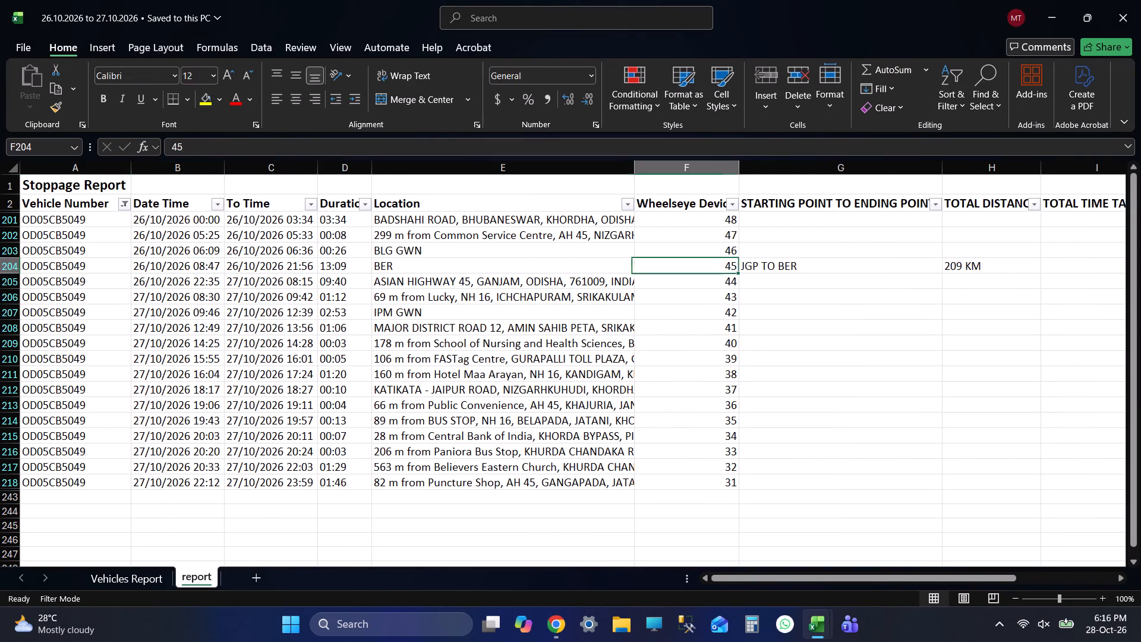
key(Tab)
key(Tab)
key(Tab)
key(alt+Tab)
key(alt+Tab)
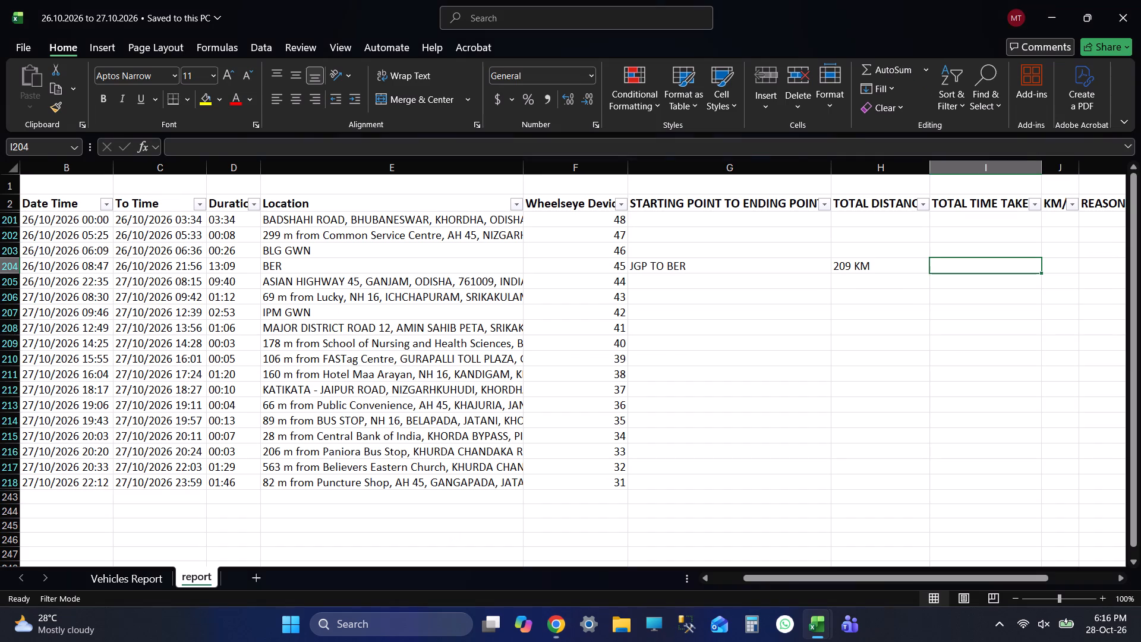
key(shift+Tab)
key(shift+Tab)
key(shift+Tab)
key(shift+Tab)
key(shift+Tab)
key(shift+Tab)
key(shift+Tab)
key(shift+Tab)
key(shift+Tab)
key(shift+Tab)
key(shift+Tab)
key(shift+Tab)
key(shift+Tab)
key(Tab)
key(alt+Tab)
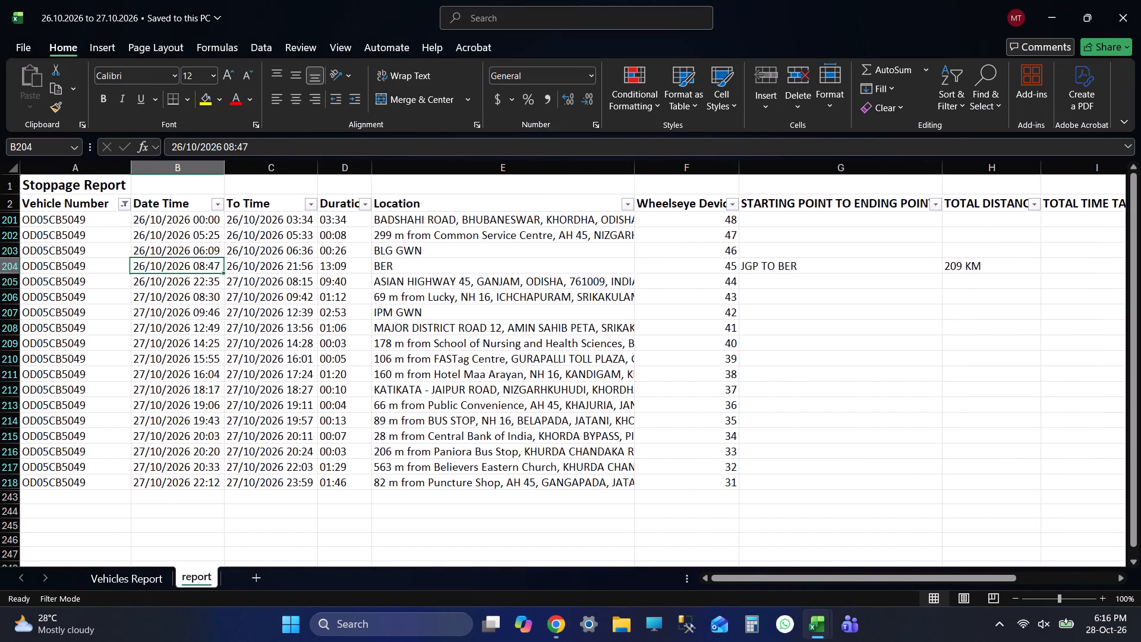
key(alt+Tab)
key(shift+Tab)
key(Tab)
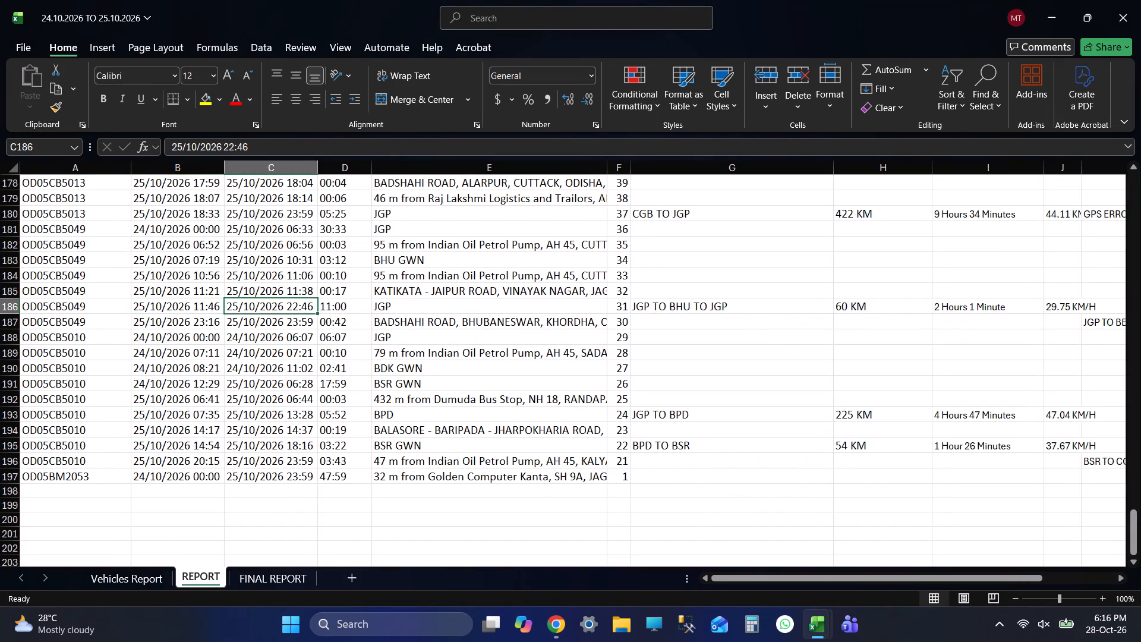
key(Tab)
key(Tab)
key(shift+Tab)
key(shift+Tab)
key(ctrl+c)
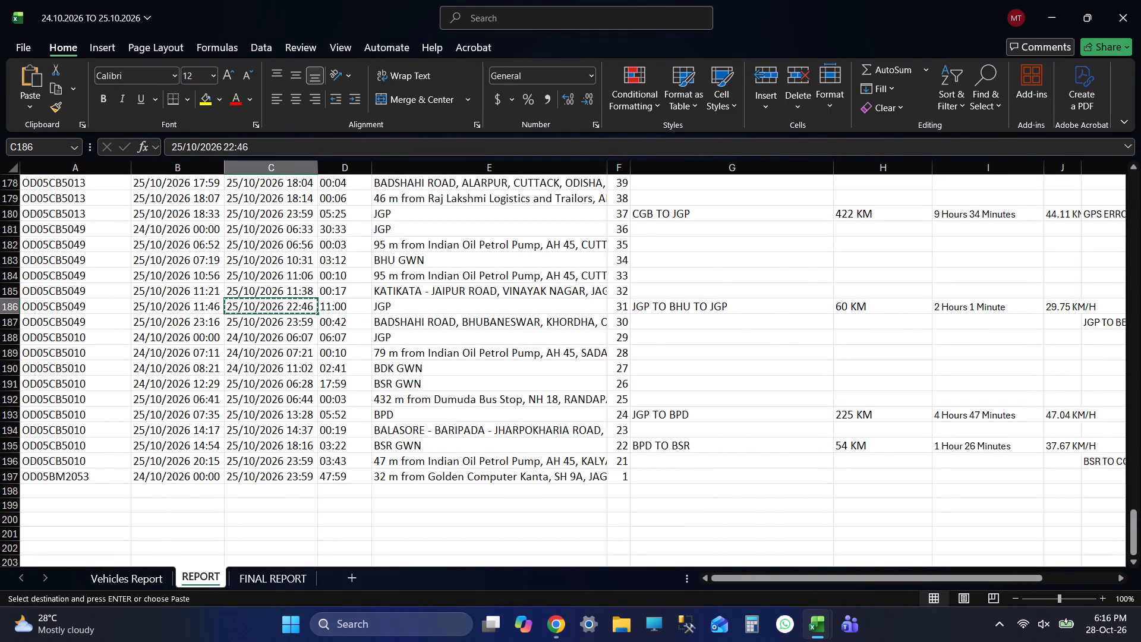
key(alt+Tab)
key(alt+Tab)
click(519, 0)
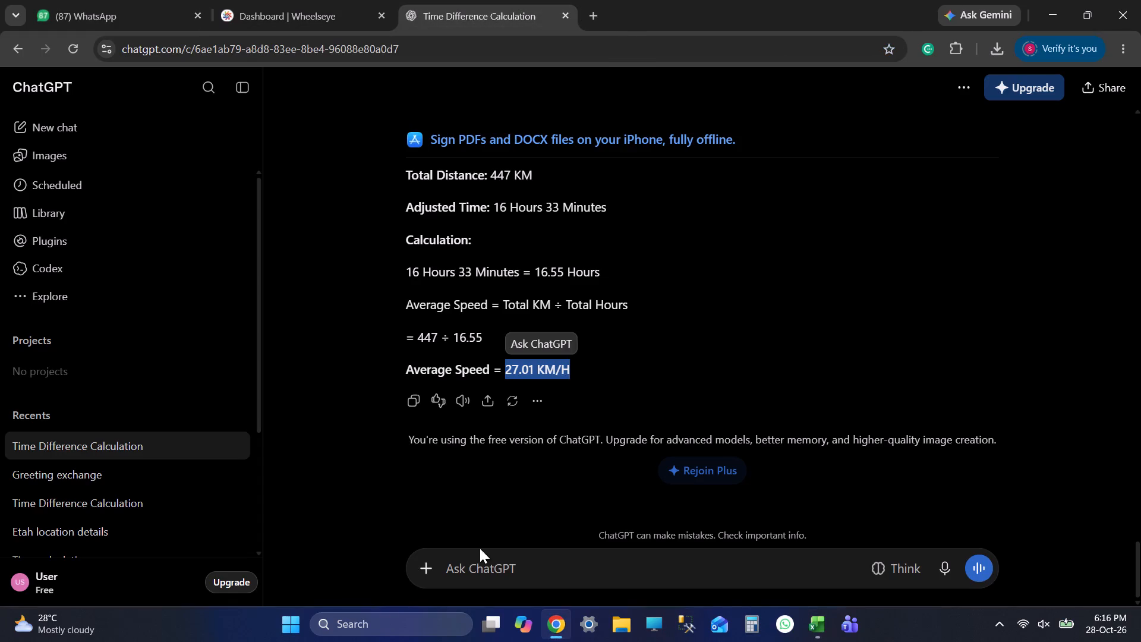
click(484, 566)
key(ctrl+v)
key(alt+Tab)
key(alt+Tab)
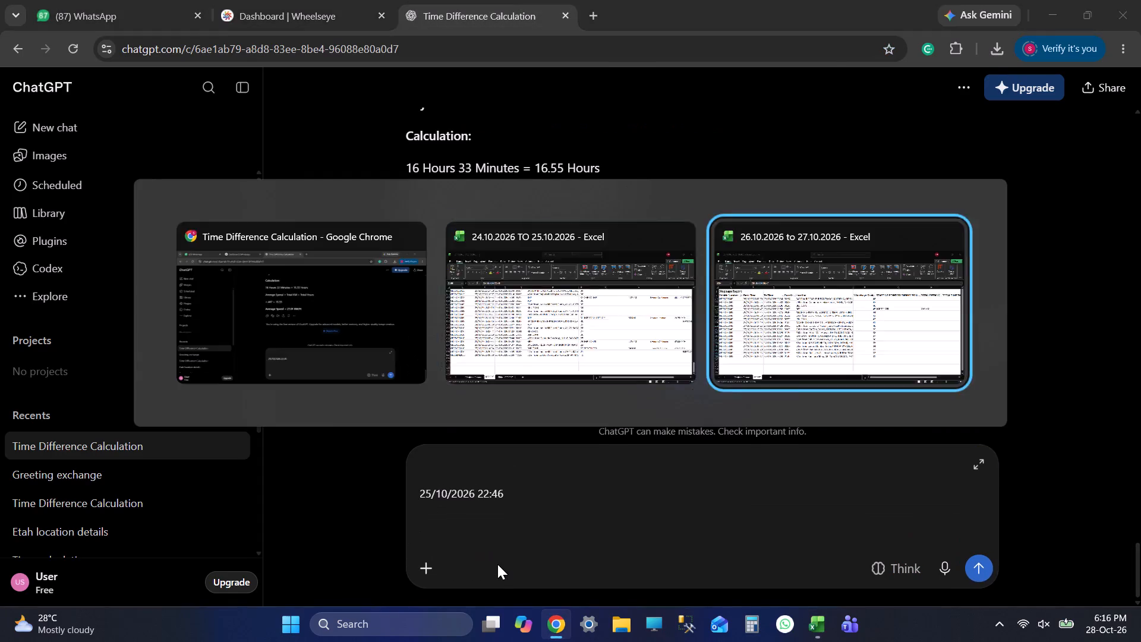
key(shift+Tab)
key(shift+Tab)
key(Tab)
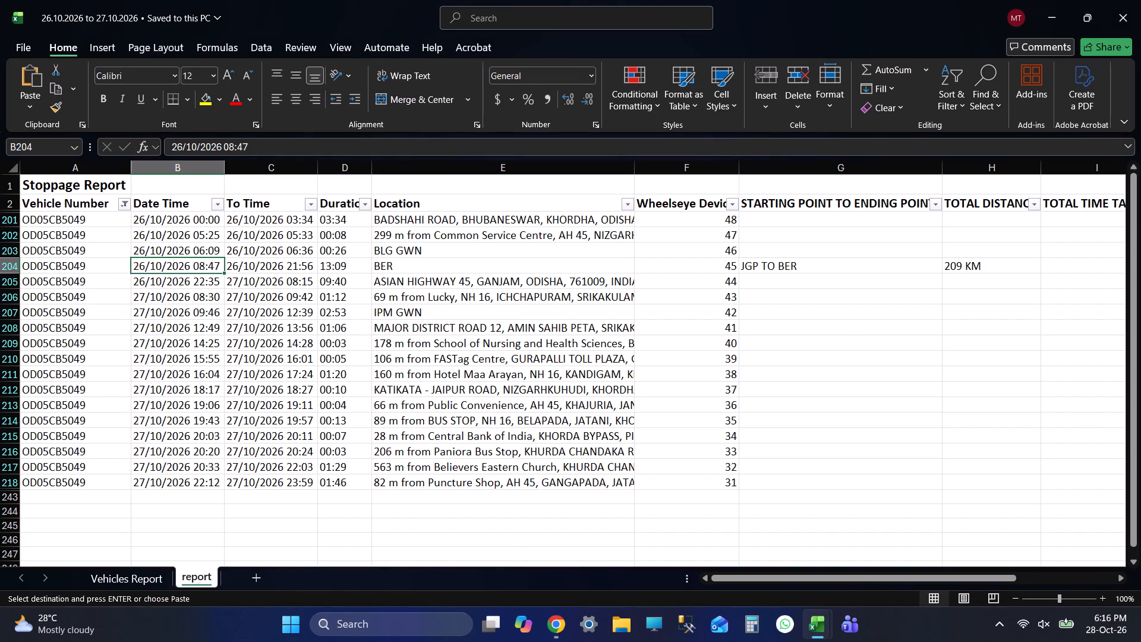
key(ctrl+c)
key(alt+Tab)
key(ctrl+v)
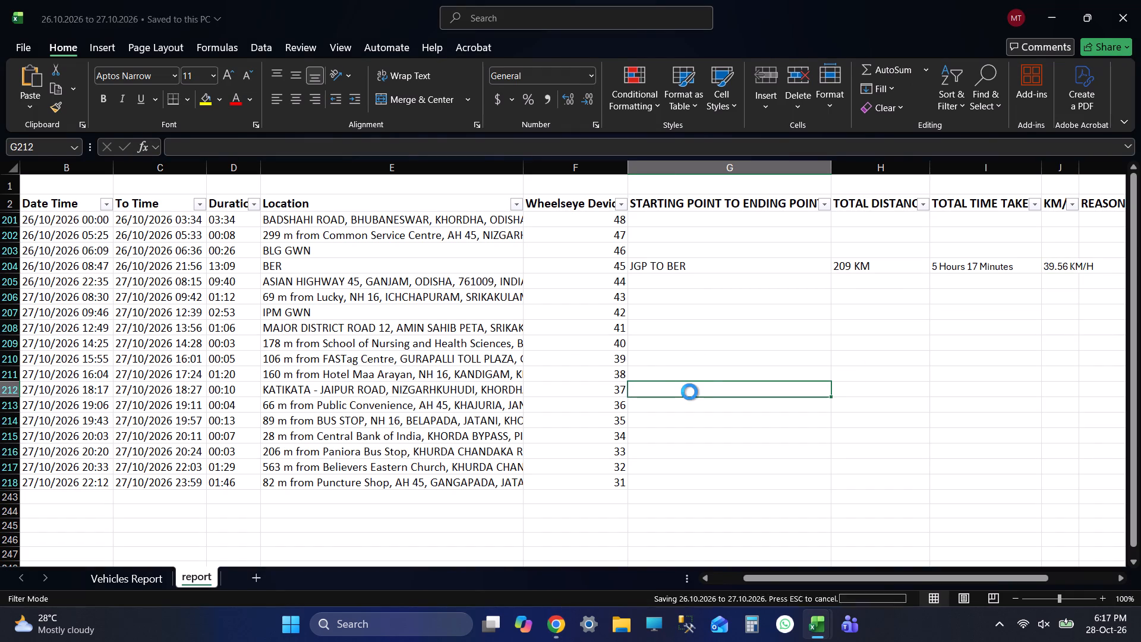
key(ctrl+s)
key(ctrl+s)
key(ctrl+s)
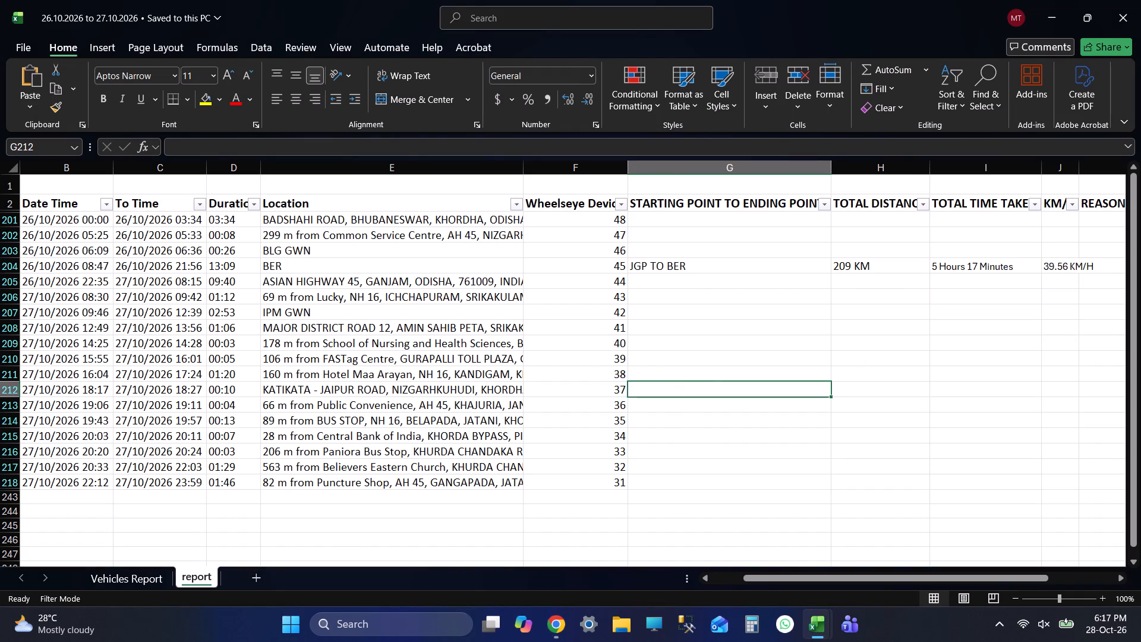
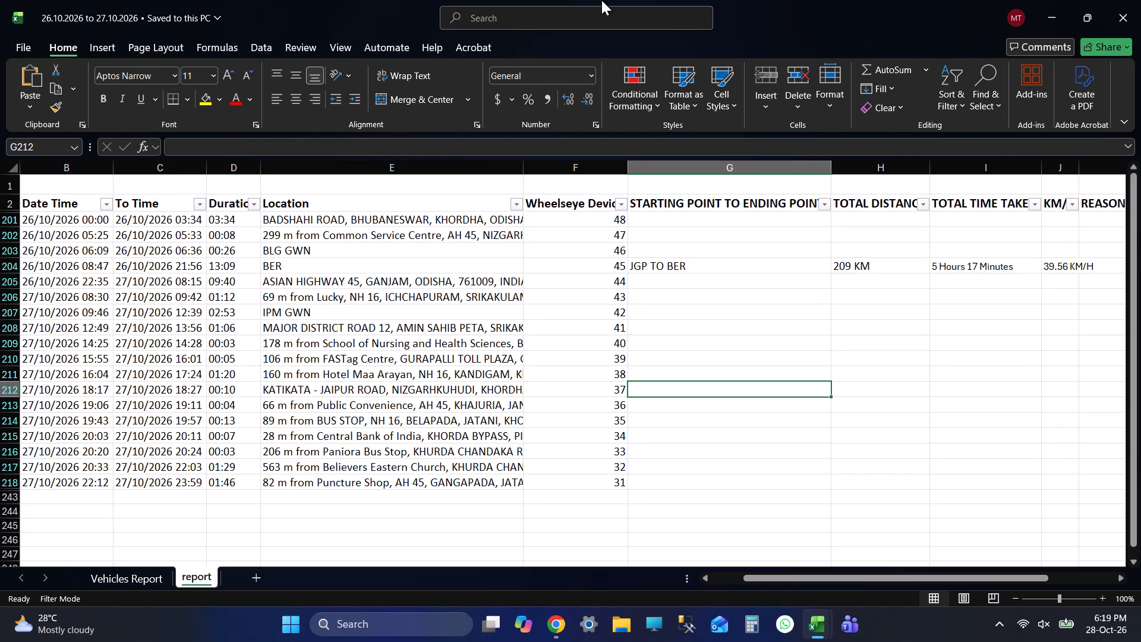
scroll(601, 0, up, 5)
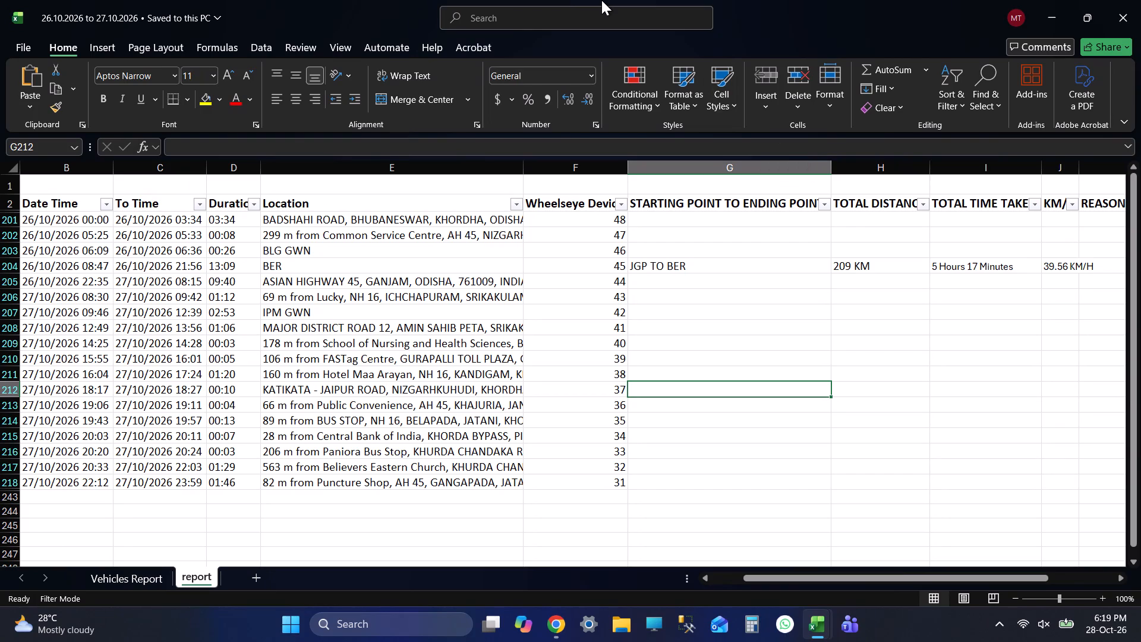
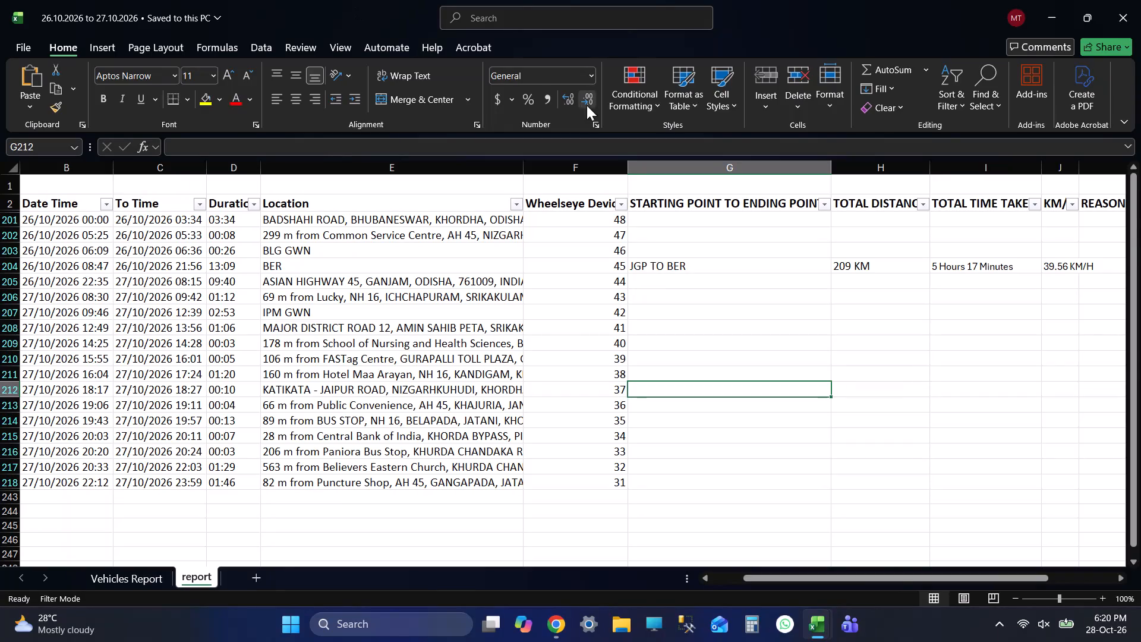
Switch to the Wheelseye dashboard in Chrome and reload it to view the map of all vehicles around Odisha.
key(alt+Tab)
click(261, 12)
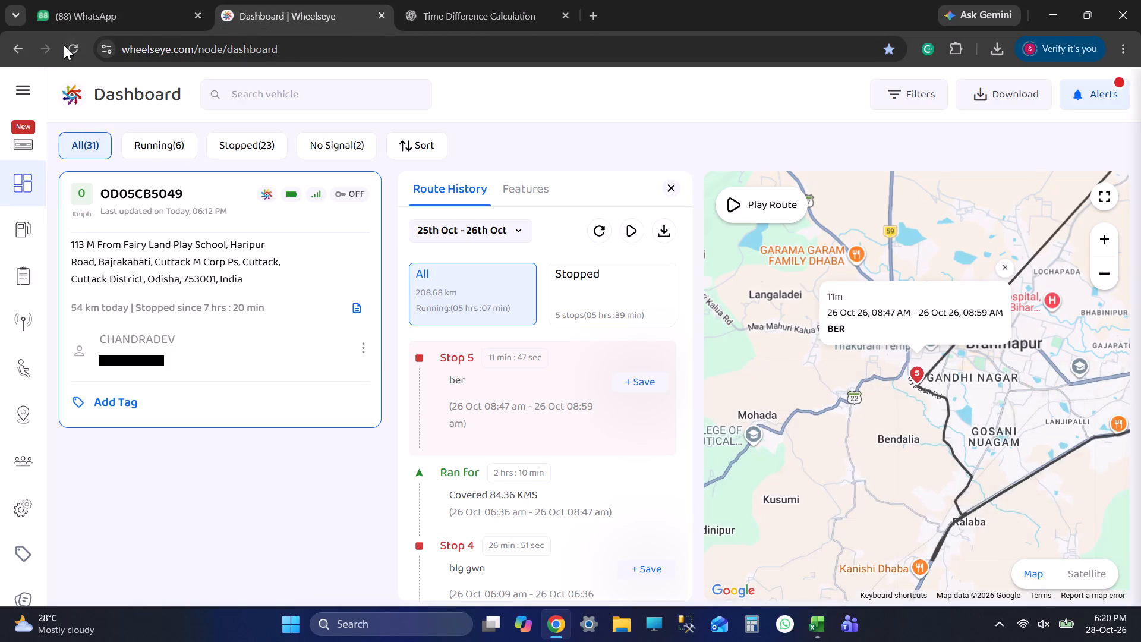
click(64, 45)
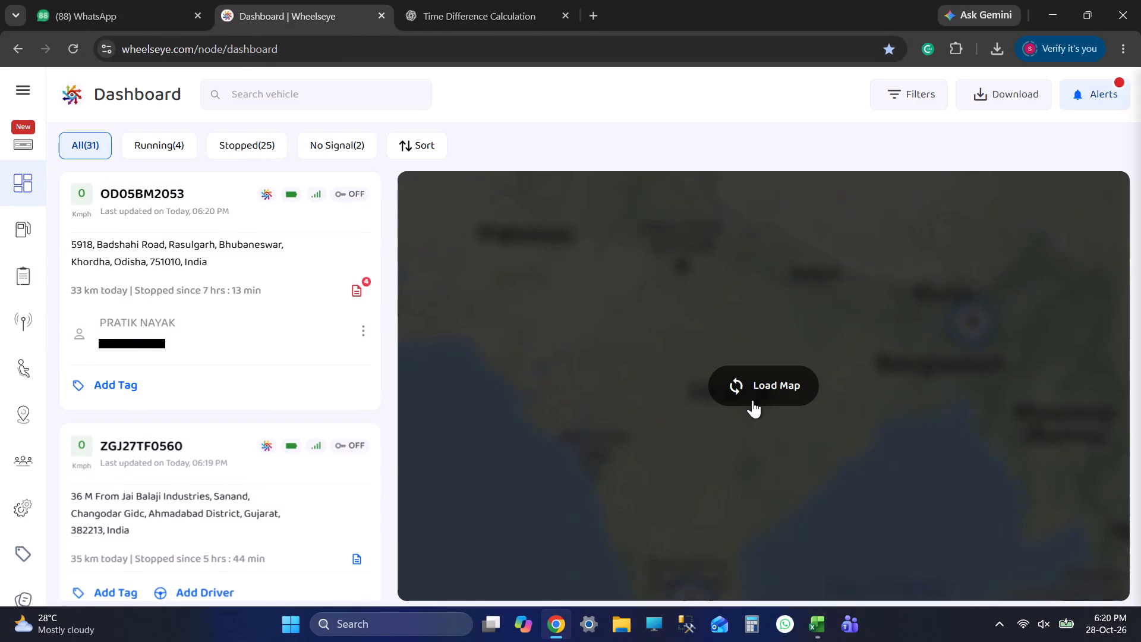
click(760, 396)
scroll(850, 481, up, 7)
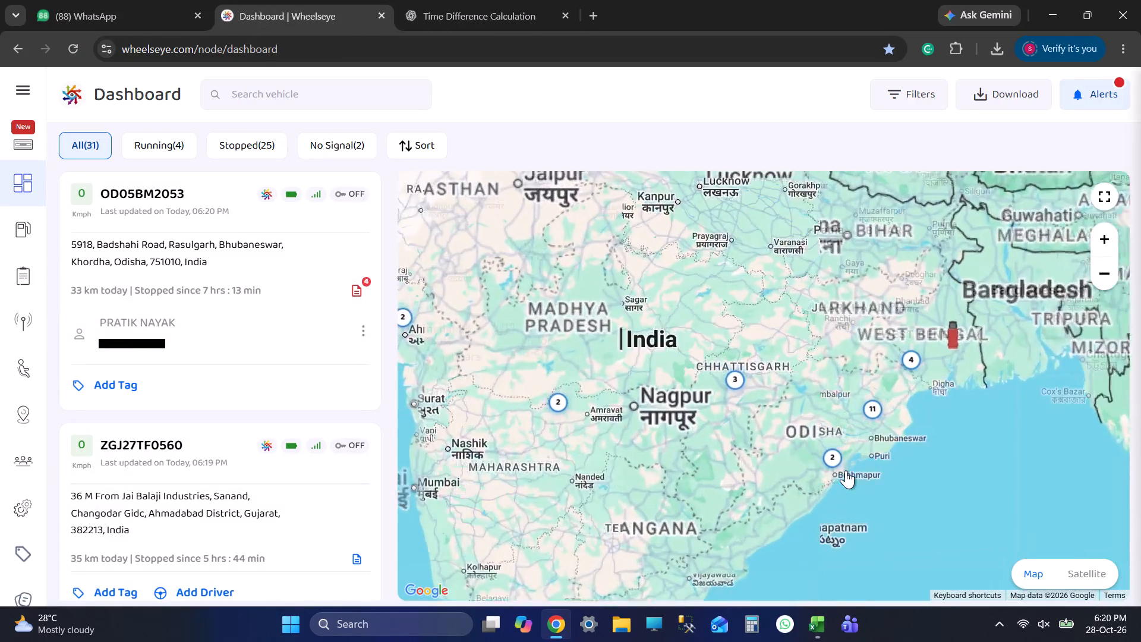
Locate the vehicle near Ichchapuram, south of Brahmapur, on the map and show its vehicle number to check its position.
scroll(846, 470, up, 14)
drag(802, 497, 849, 383)
scroll(841, 411, up, 5)
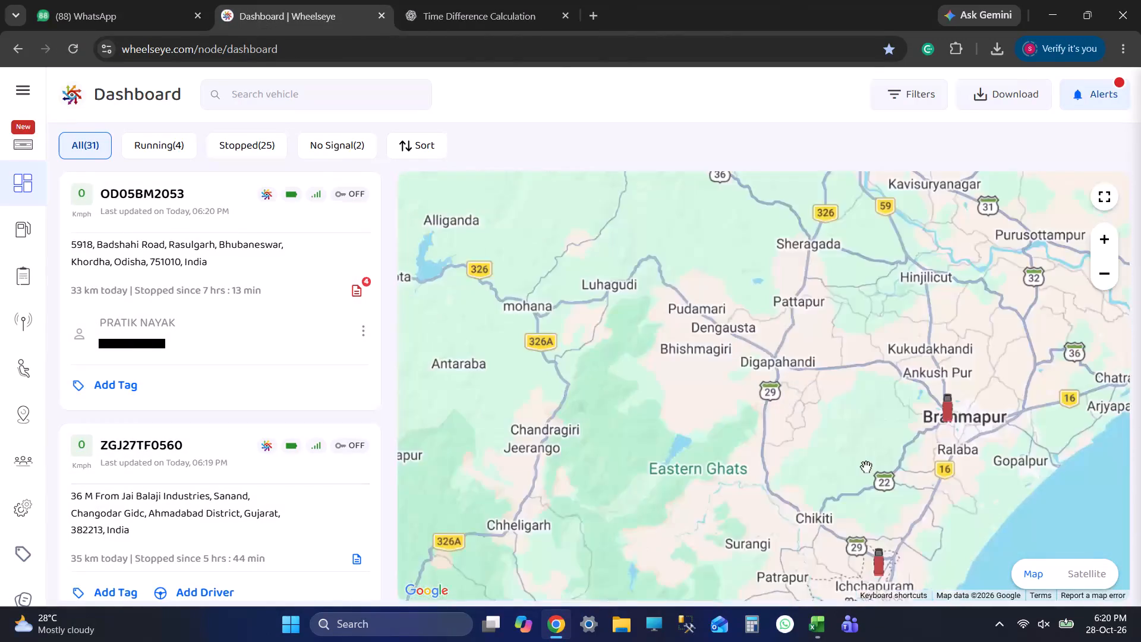
drag(895, 493, 834, 314)
click(847, 443)
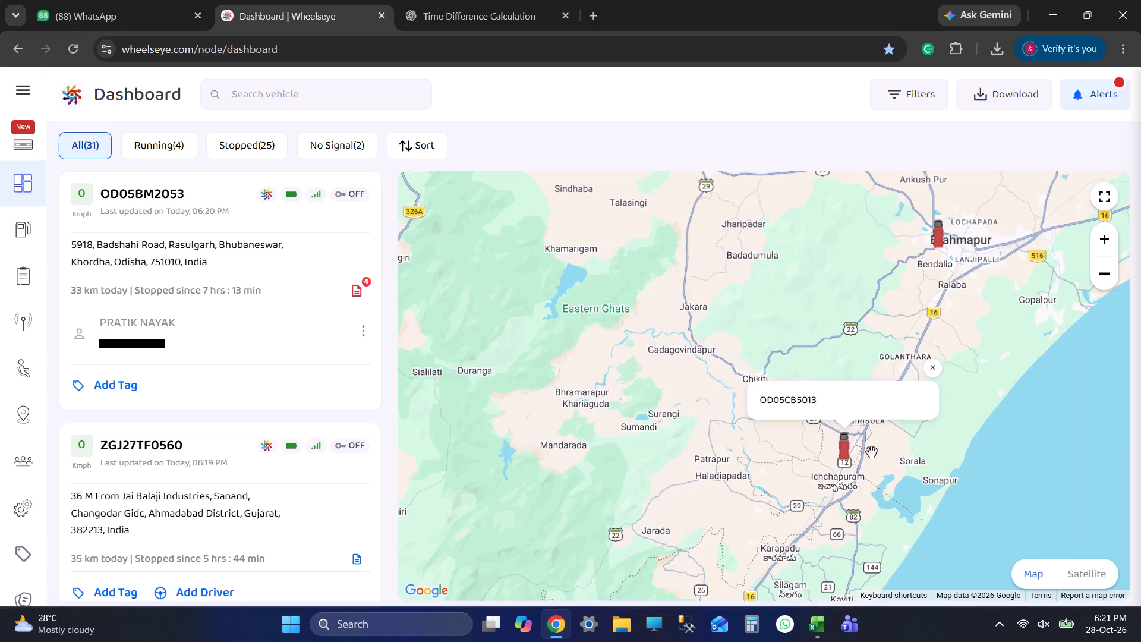
scroll(861, 452, up, 3)
scroll(860, 468, down, 6)
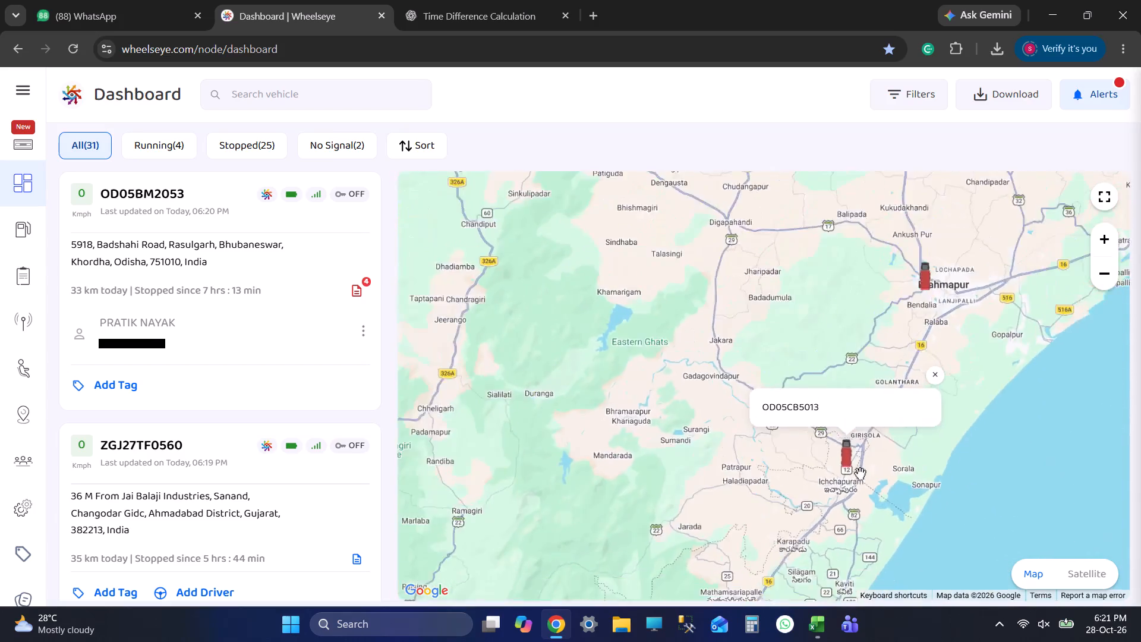
scroll(847, 476, up, 3)
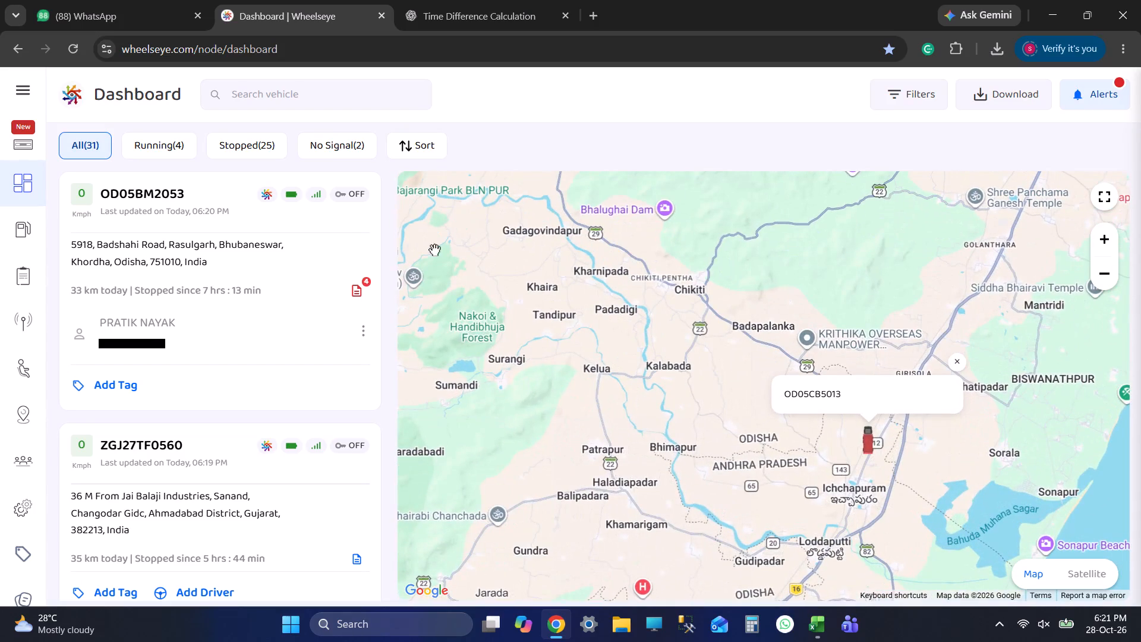
Switch to the Time Difference Calculation conversation in ChatGPT.
click(455, 0)
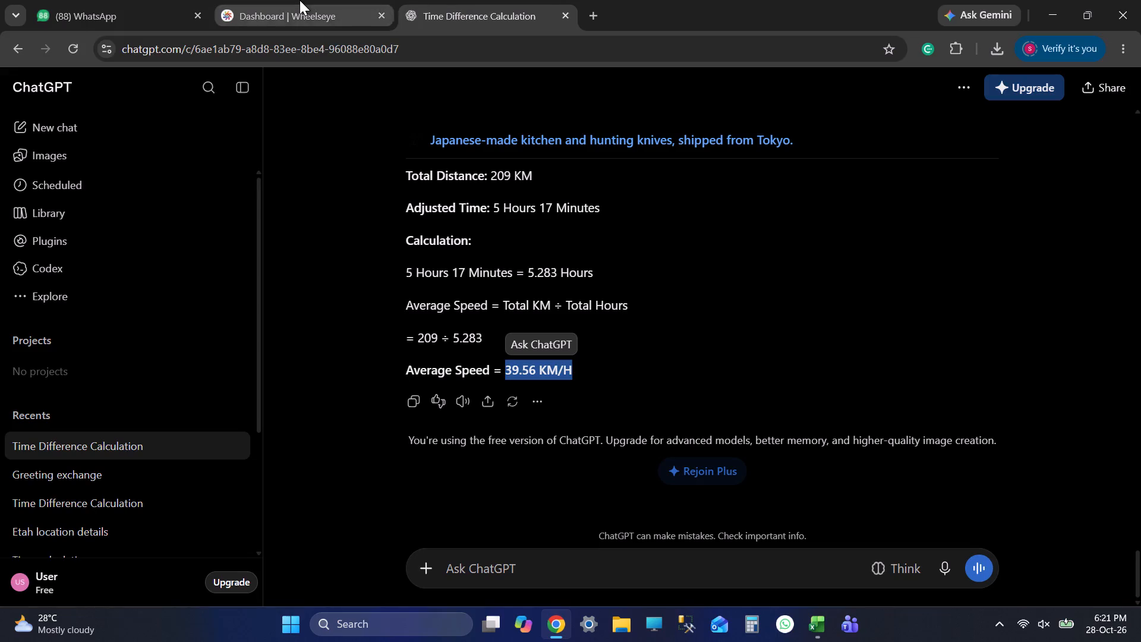
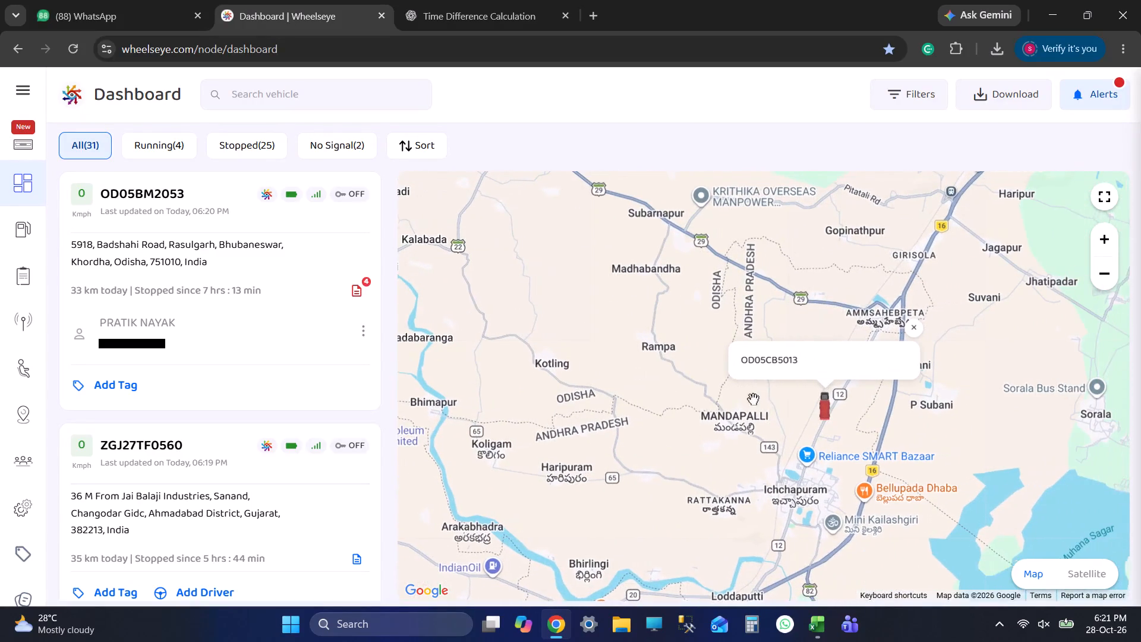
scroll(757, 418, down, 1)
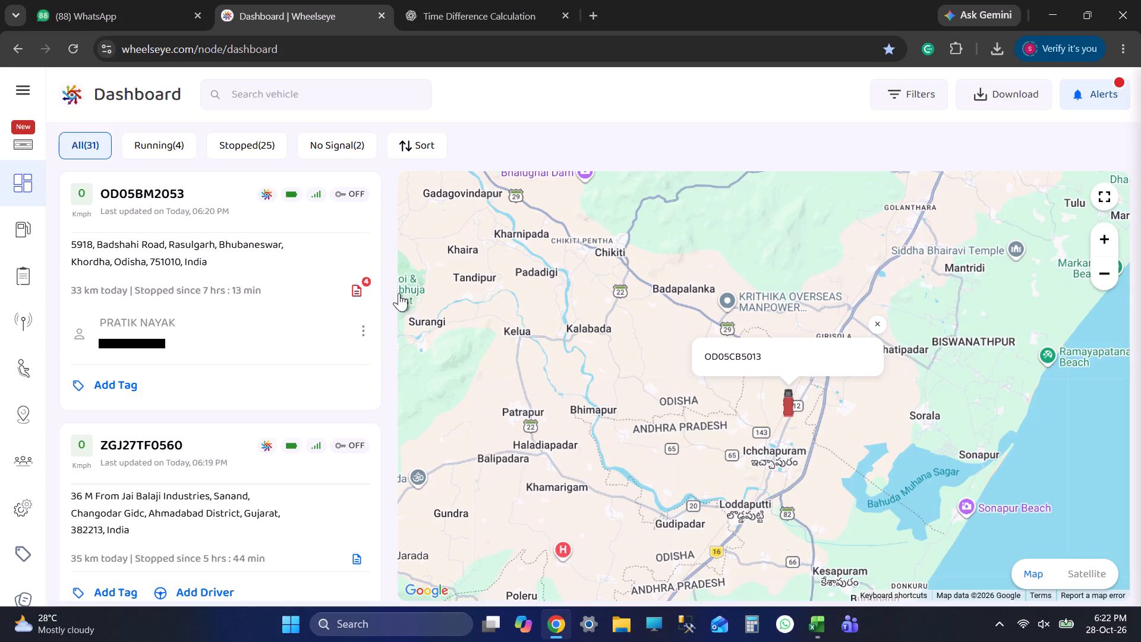
Reload the Wheelseye dashboard and load the map showing all vehicles.
click(74, 45)
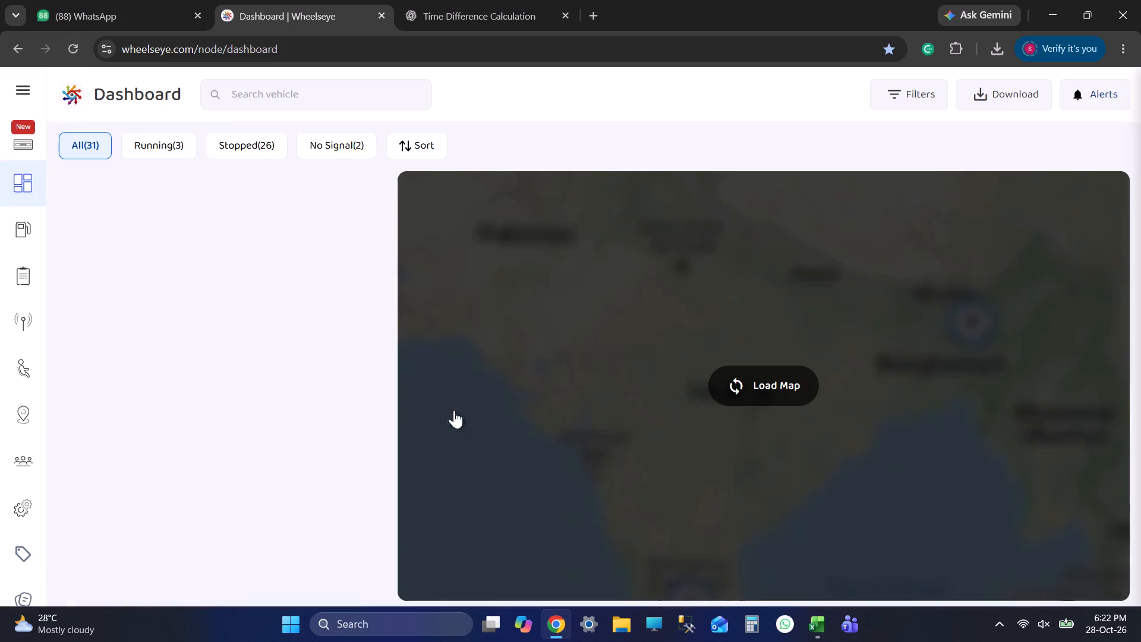
click(724, 372)
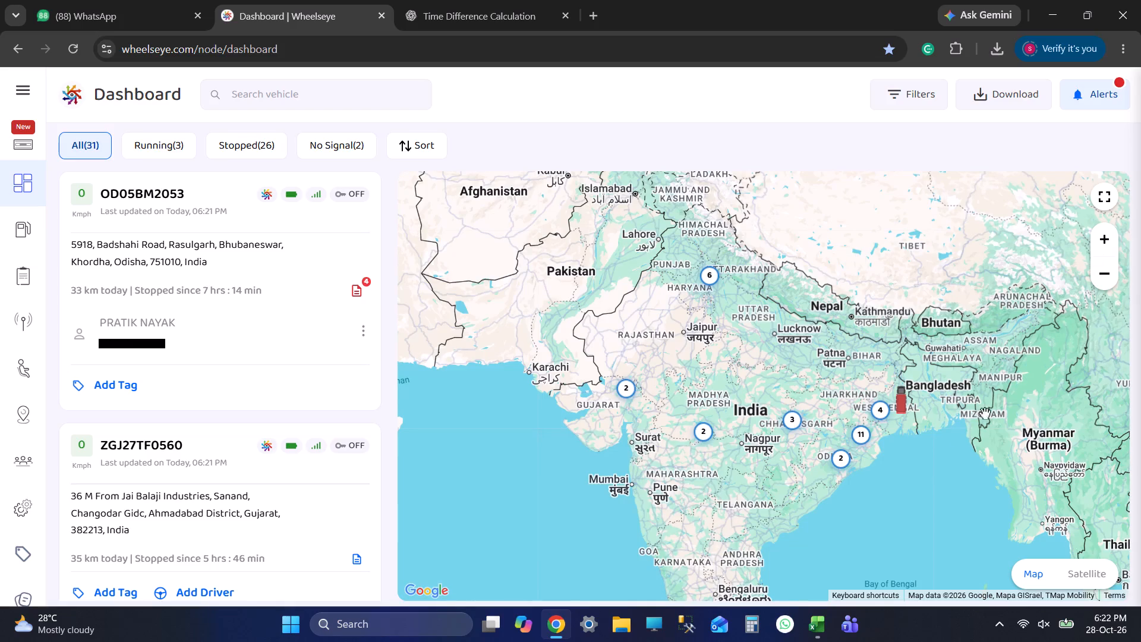
Examine the vehicles around Baripada and Kharagpur on the map and identify the truck beside highway 49 near Ramswarup.
scroll(908, 467, up, 3)
scroll(808, 371, up, 3)
scroll(869, 395, up, 3)
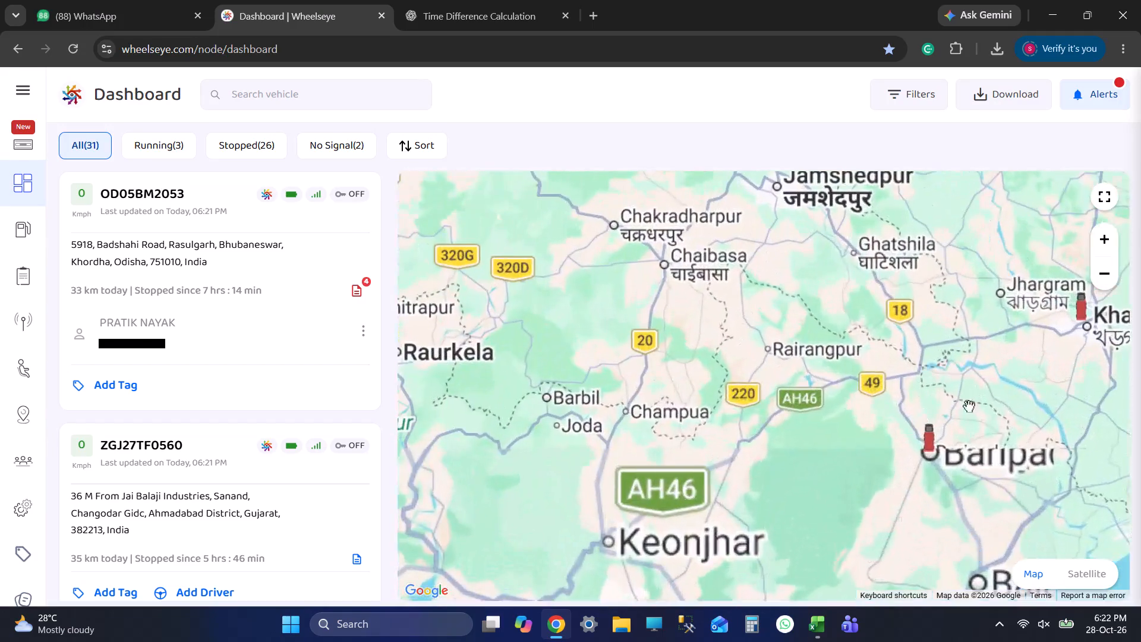
drag(997, 406, 956, 418)
scroll(893, 443, up, 3)
drag(893, 443, 855, 359)
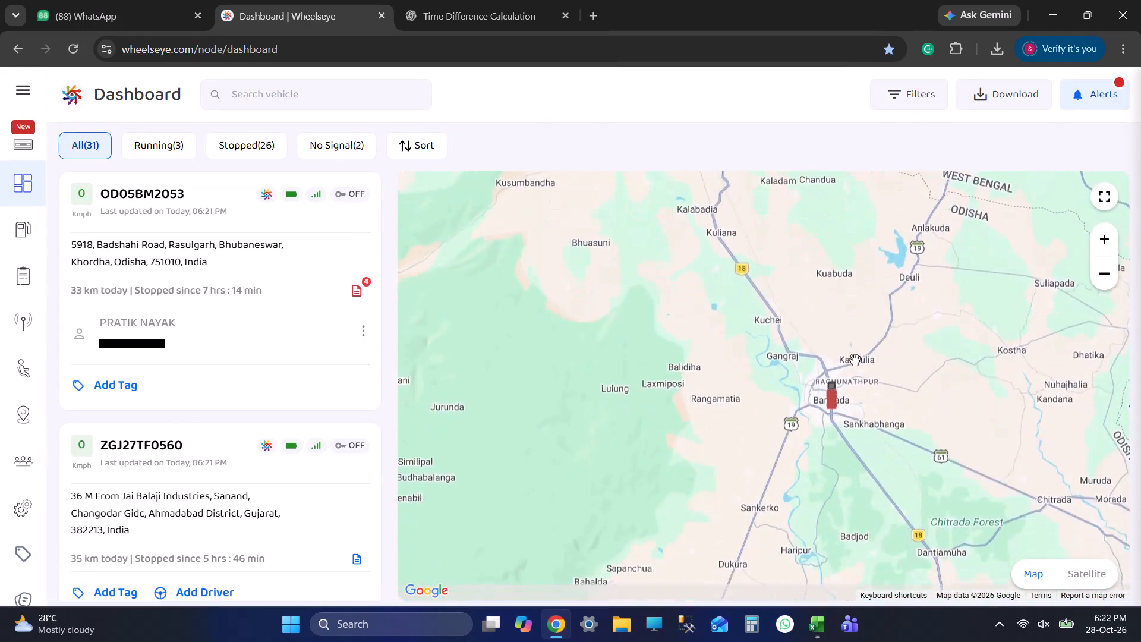
scroll(852, 380, down, 3)
drag(910, 362, 882, 521)
scroll(891, 507, down, 4)
drag(891, 507, 857, 462)
scroll(951, 424, up, 6)
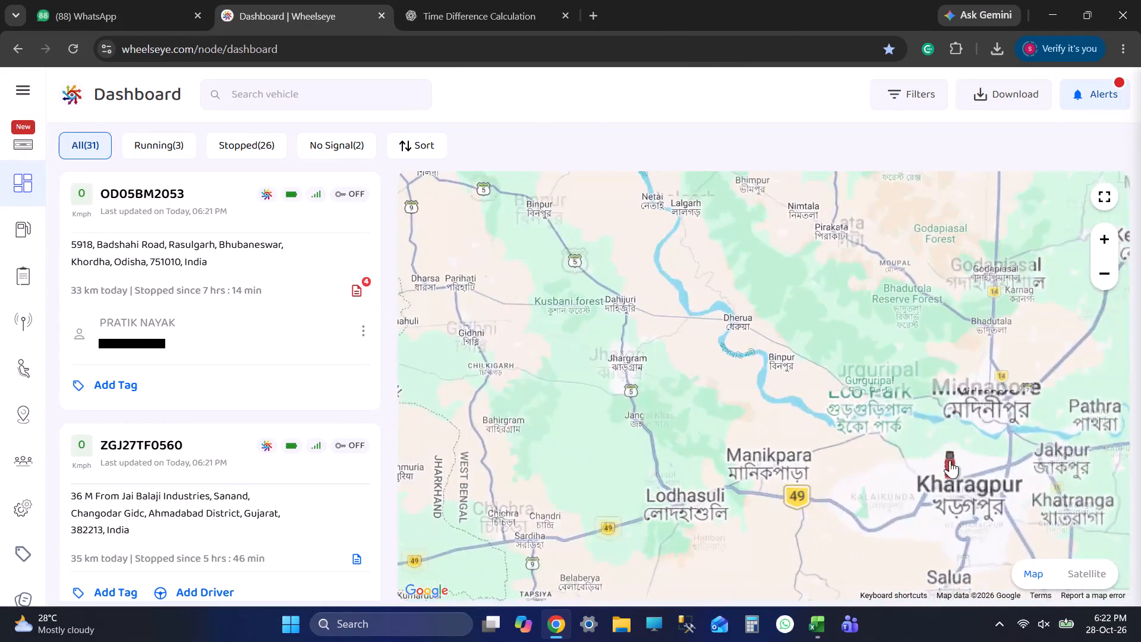
scroll(966, 473, up, 7)
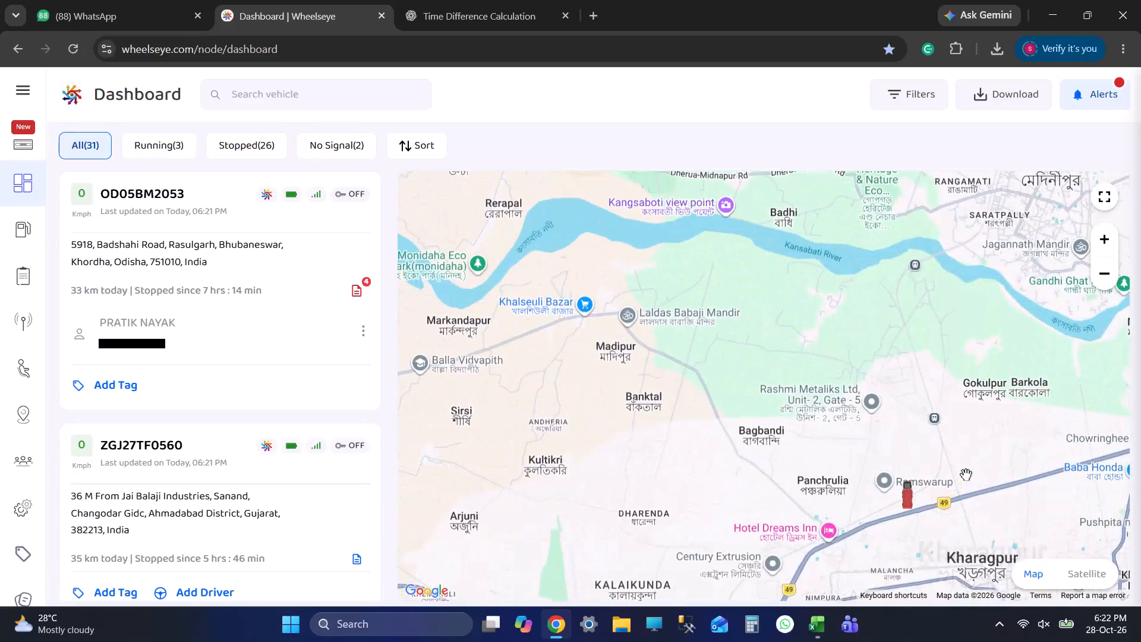
click(913, 490)
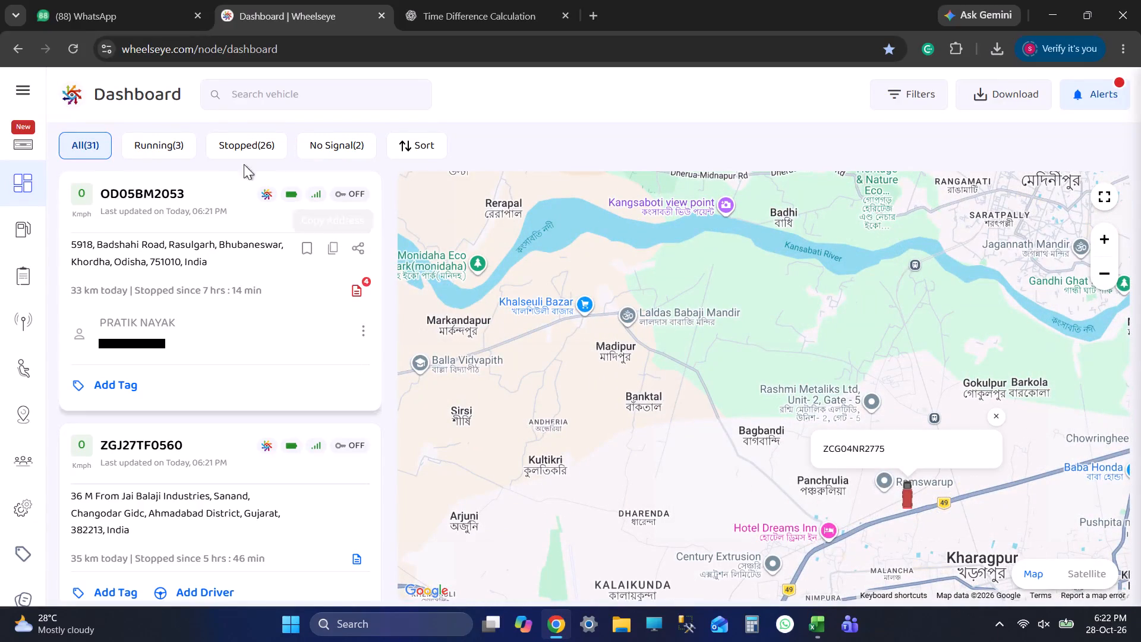
scroll(978, 541, up, 1)
scroll(839, 477, up, 3)
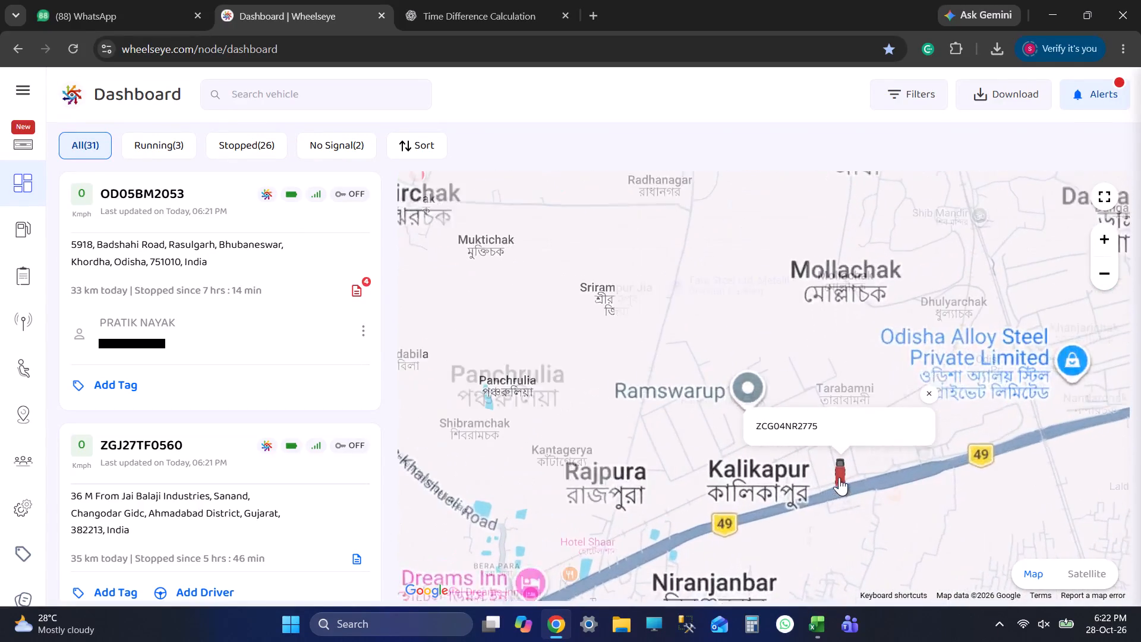
click(1090, 565)
scroll(837, 464, up, 4)
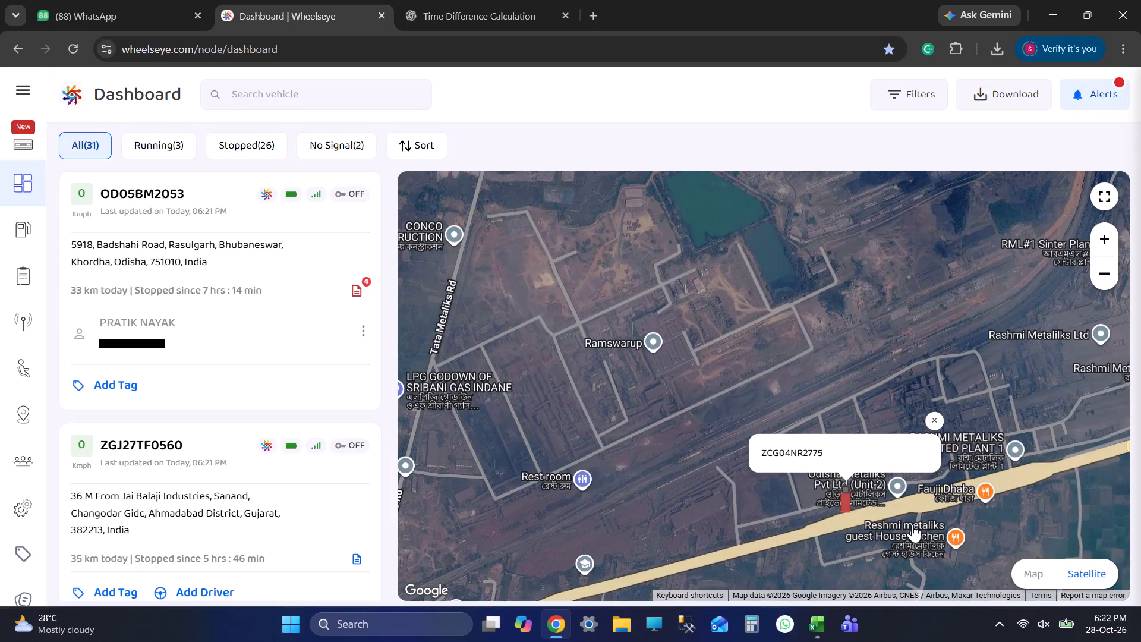
scroll(944, 530, down, 2)
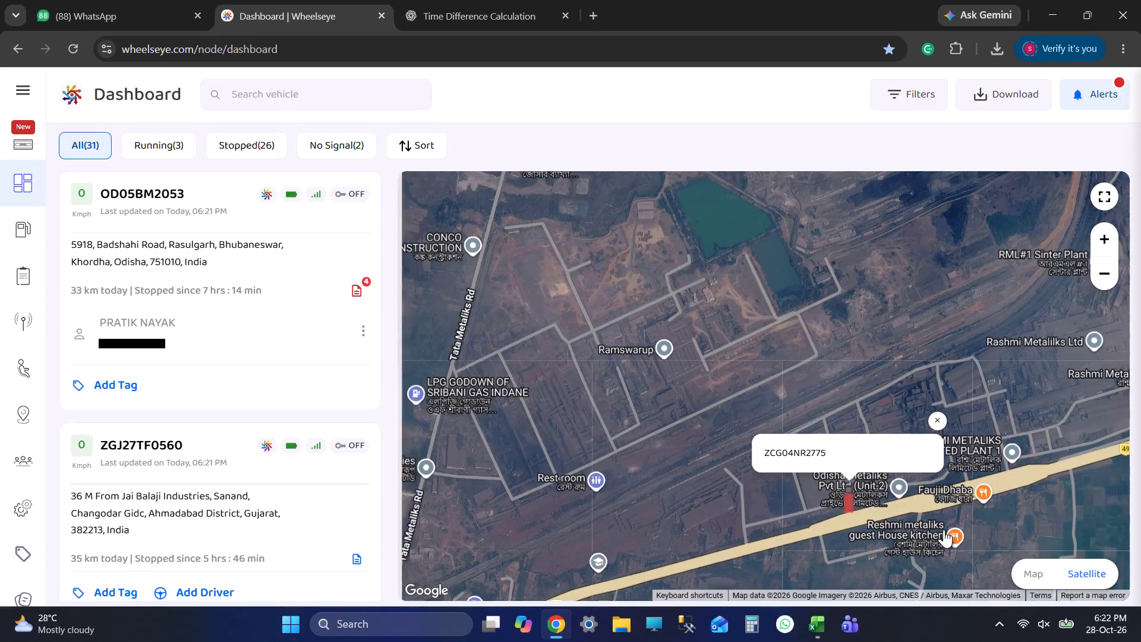
drag(944, 530, 877, 507)
scroll(877, 507, down, 5)
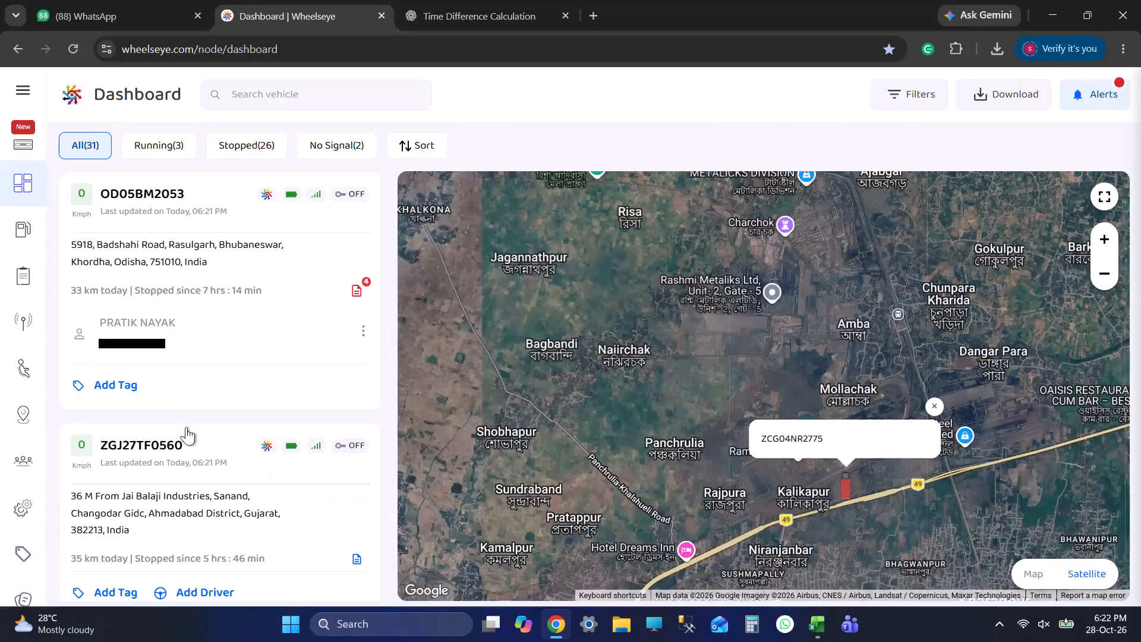
Search the dashboard for vehicle 2775 and open its route history for today.
click(251, 86)
text(2775)
key(Return)
click(241, 253)
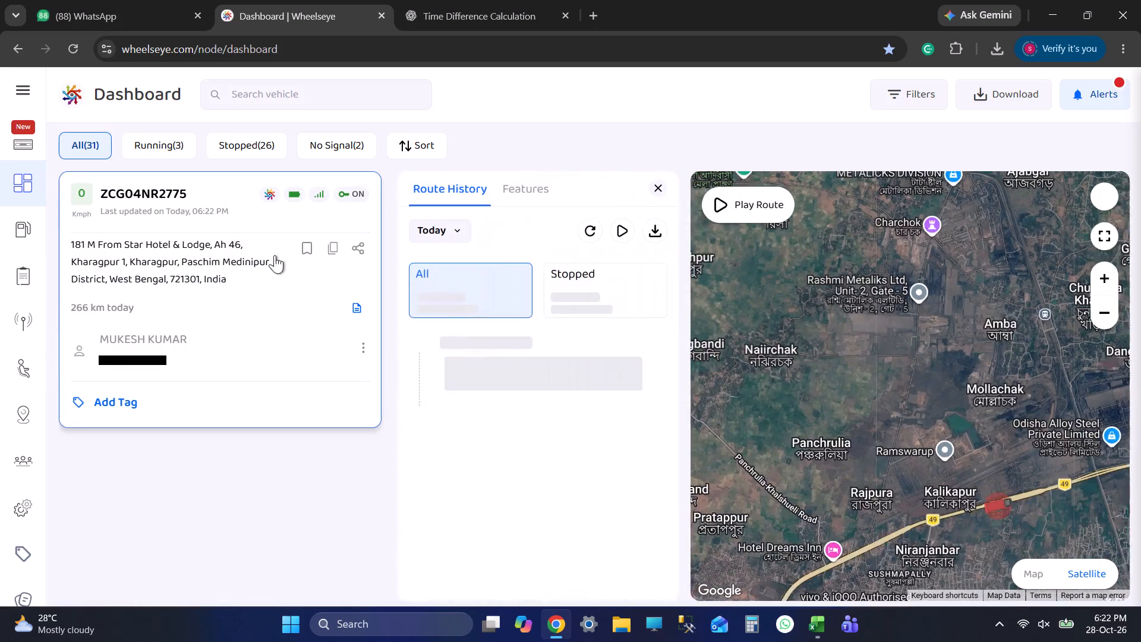
scroll(1089, 323, up, 7)
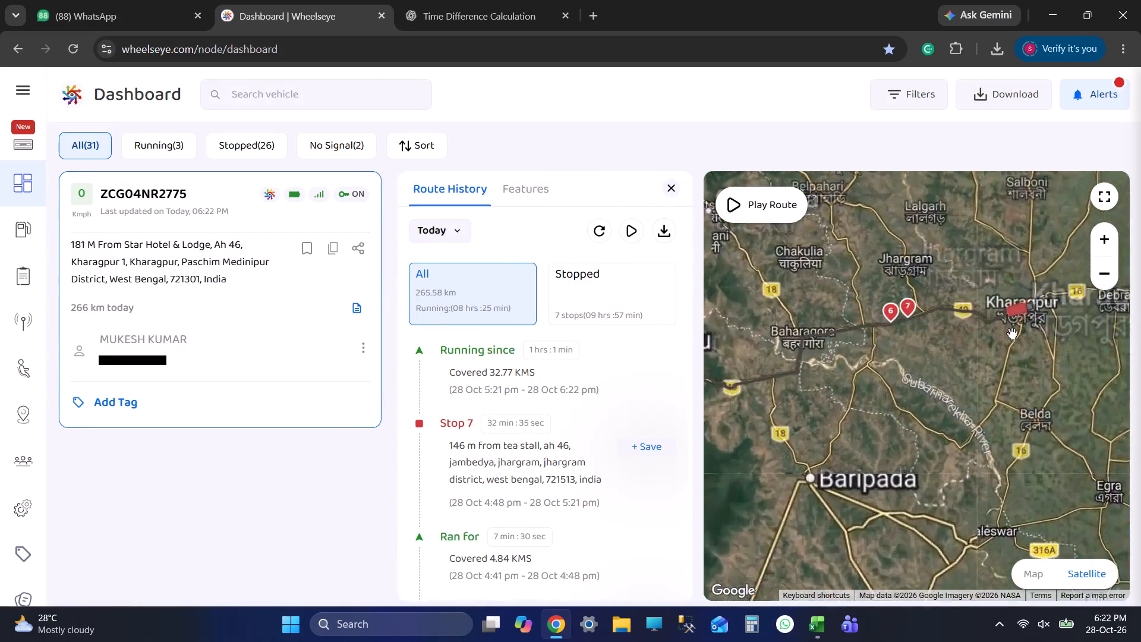
scroll(1012, 333, up, 3)
drag(1016, 288, 965, 344)
scroll(962, 308, up, 12)
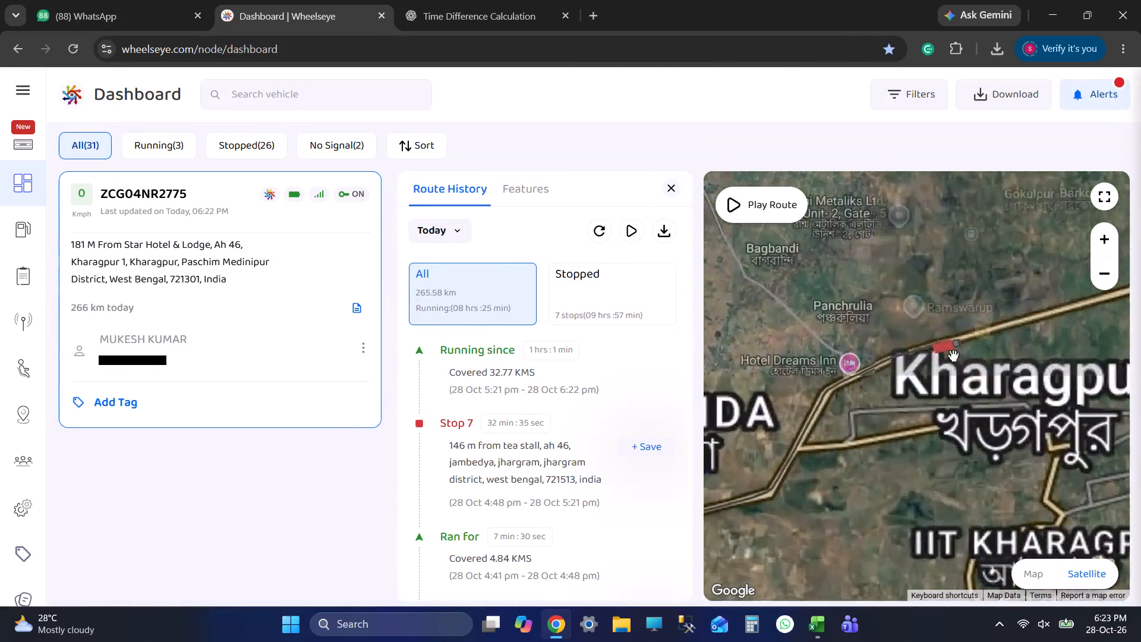
scroll(953, 355, up, 3)
scroll(940, 341, down, 1)
scroll(940, 341, up, 10)
drag(922, 307, 899, 365)
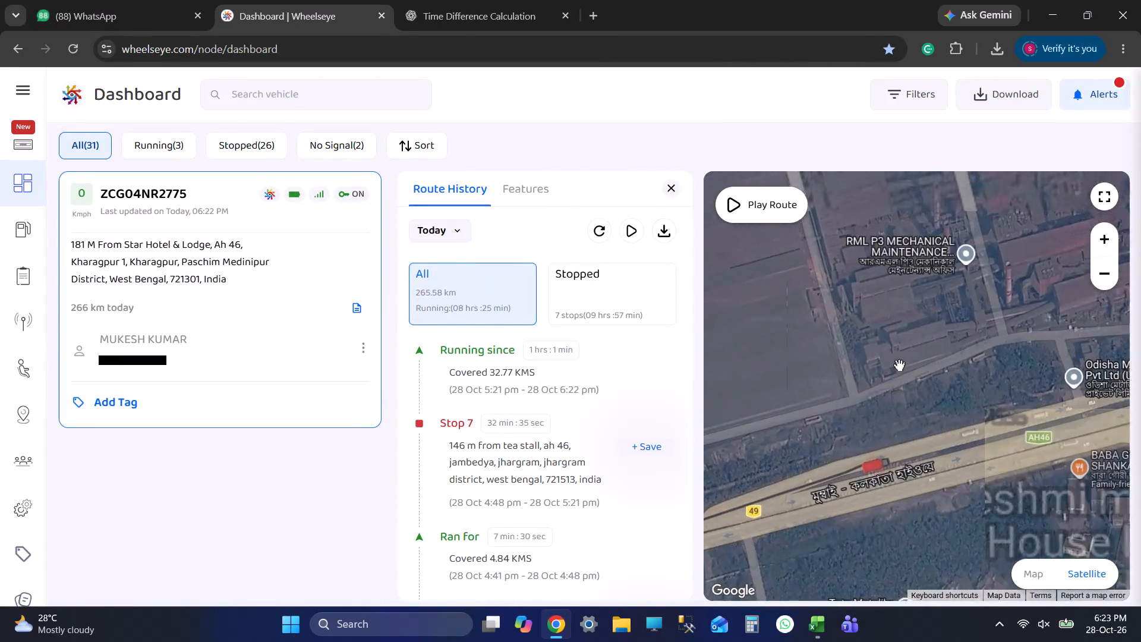
Show Stop 7 from vehicle 2775's route history on the map and examine the area around it.
scroll(899, 365, down, 4)
scroll(1053, 354, down, 4)
drag(1048, 355, 1022, 373)
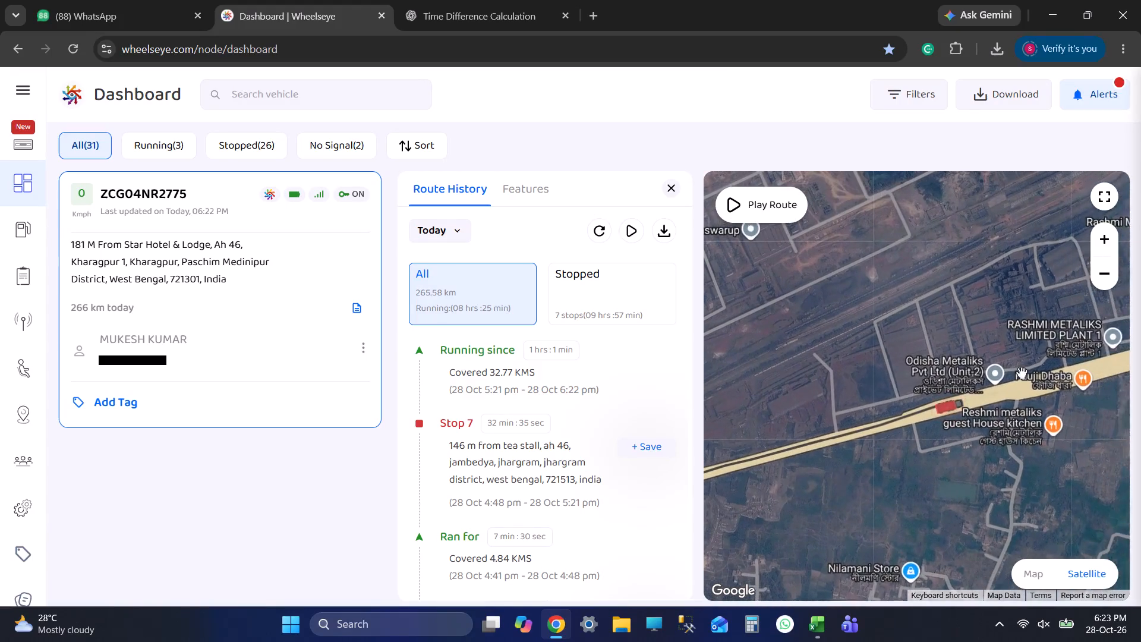
scroll(1022, 373, down, 3)
scroll(1010, 384, up, 1)
scroll(1010, 384, down, 4)
click(530, 449)
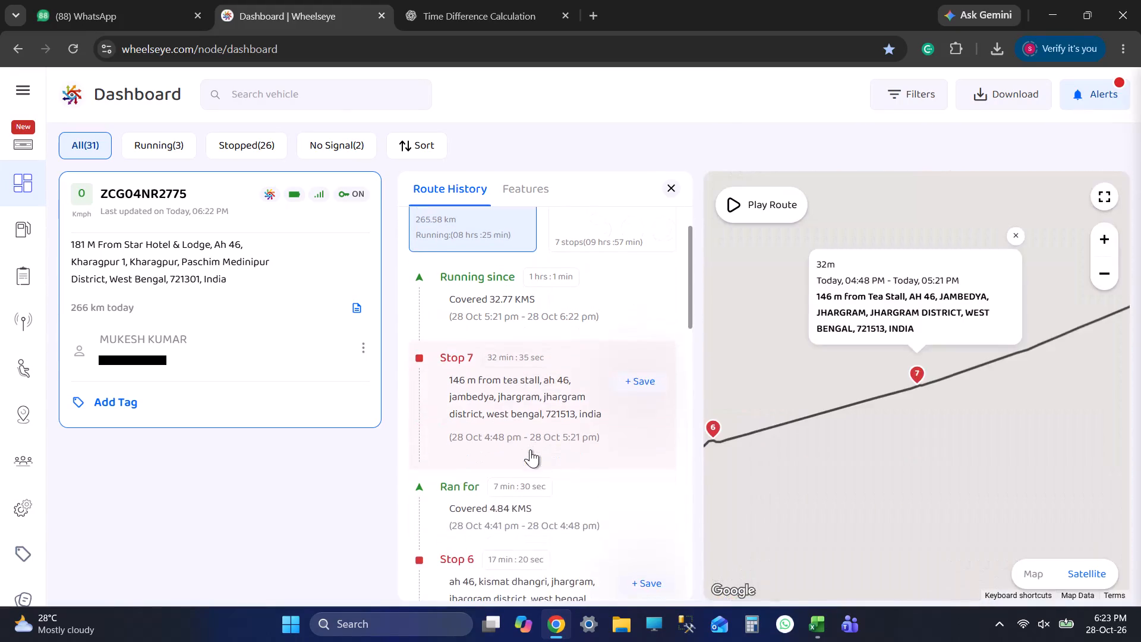
drag(931, 423, 827, 490)
scroll(884, 477, down, 1)
scroll(884, 477, up, 1)
scroll(884, 477, down, 3)
drag(965, 433, 885, 503)
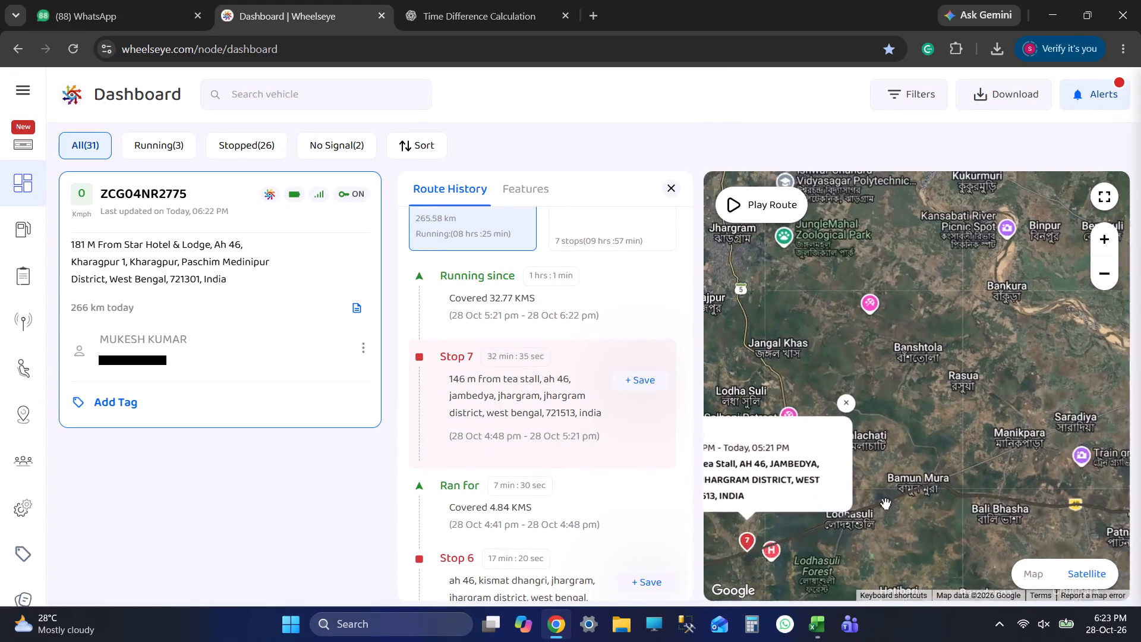
click(803, 452)
Examine vehicle 2775's current position on highway 49 near Kharagpur, around Ramswarup and Rashmi Metaliks Limited Plant 1.
drag(942, 407, 891, 432)
scroll(880, 402, down, 4)
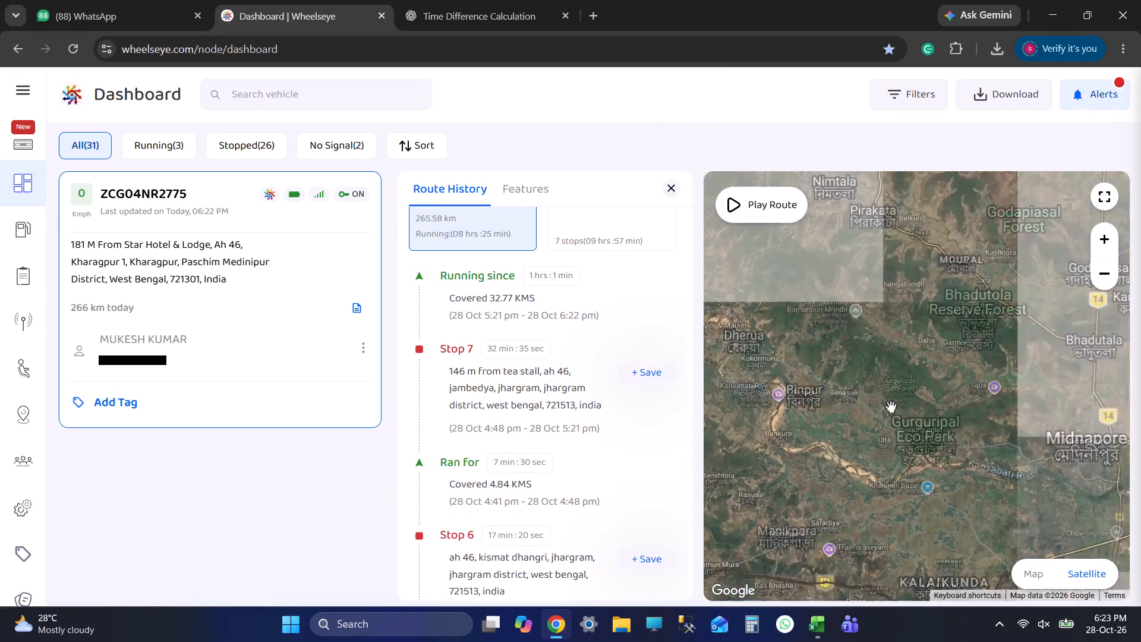
scroll(893, 411, down, 3)
scroll(946, 482, up, 10)
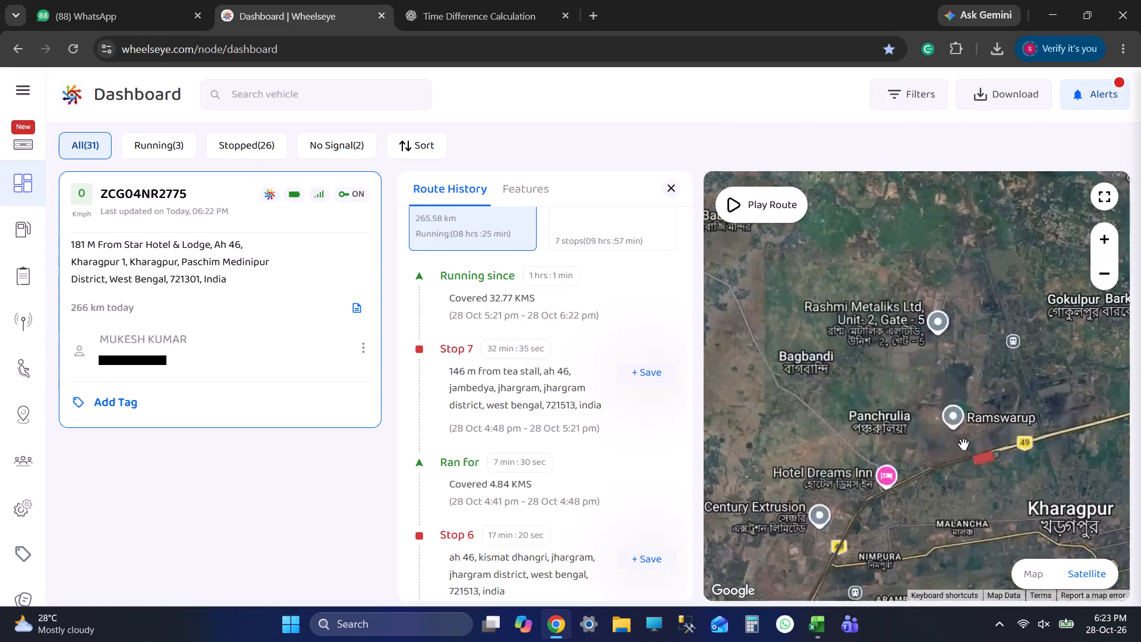
drag(970, 444, 871, 445)
scroll(895, 439, up, 6)
scroll(895, 439, down, 2)
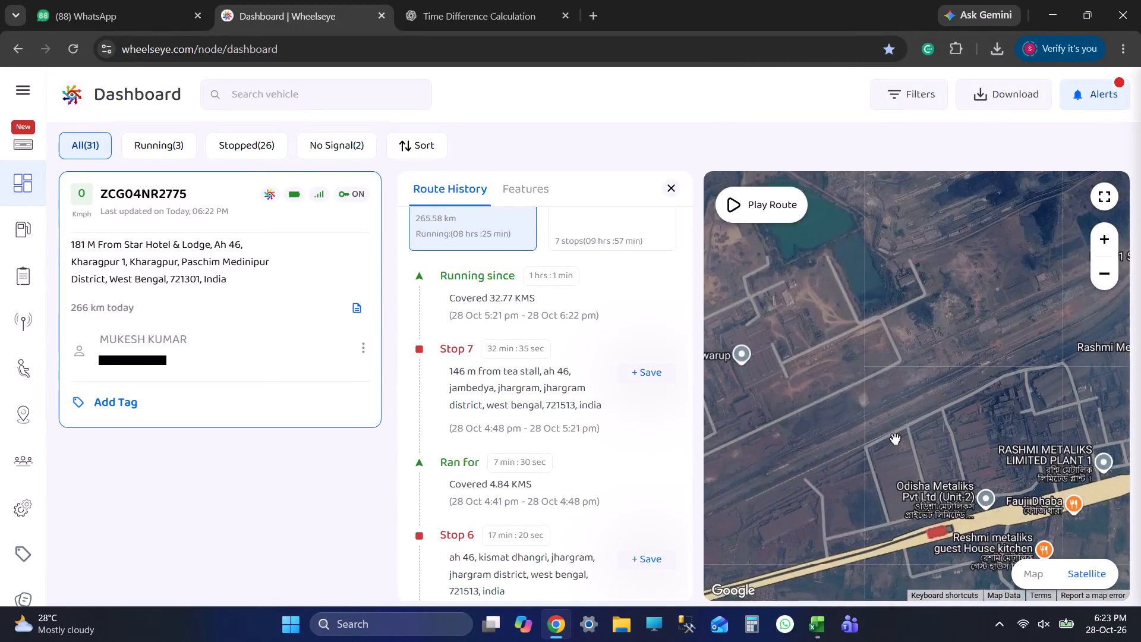
scroll(895, 439, down, 3)
scroll(895, 439, up, 7)
scroll(925, 450, down, 5)
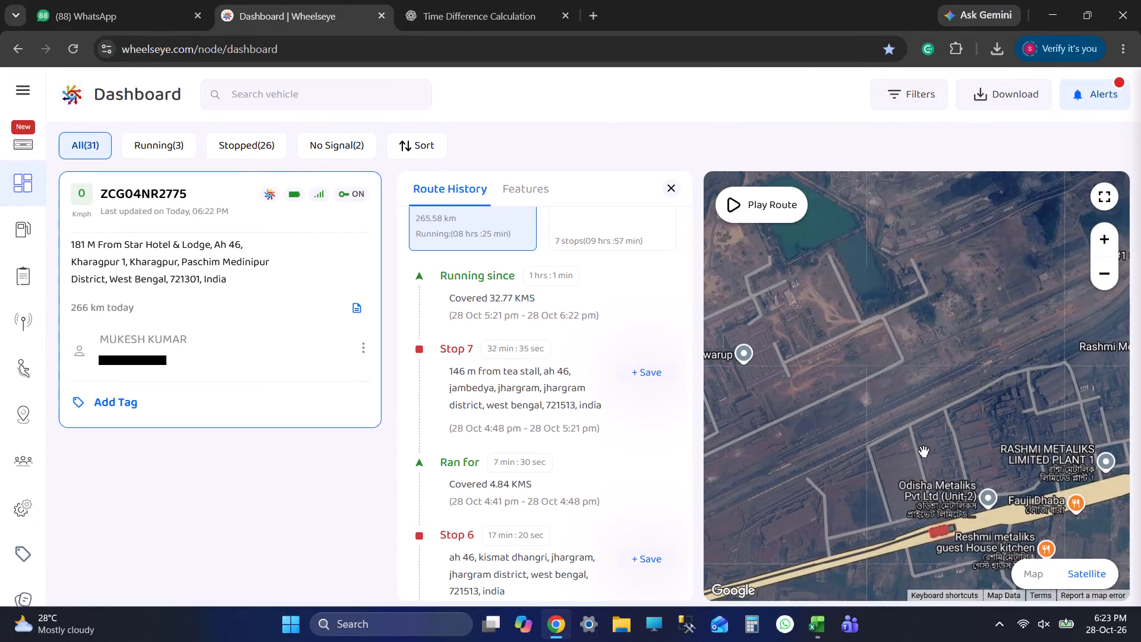
drag(1032, 458, 957, 417)
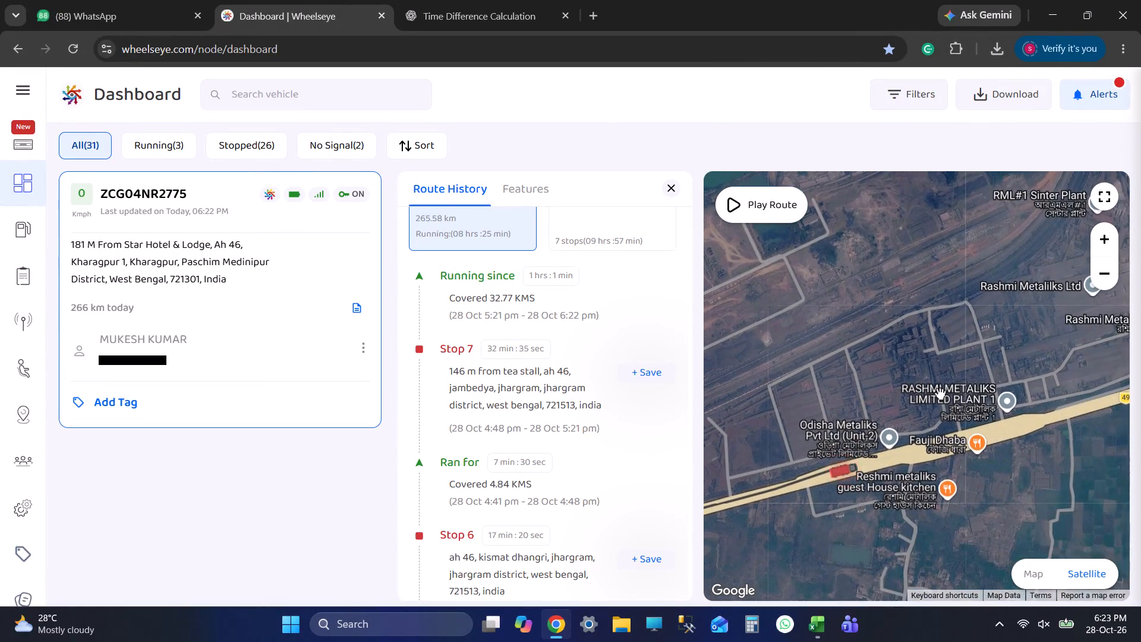
scroll(940, 394, up, 1)
scroll(940, 394, down, 4)
scroll(940, 394, up, 3)
scroll(940, 394, down, 5)
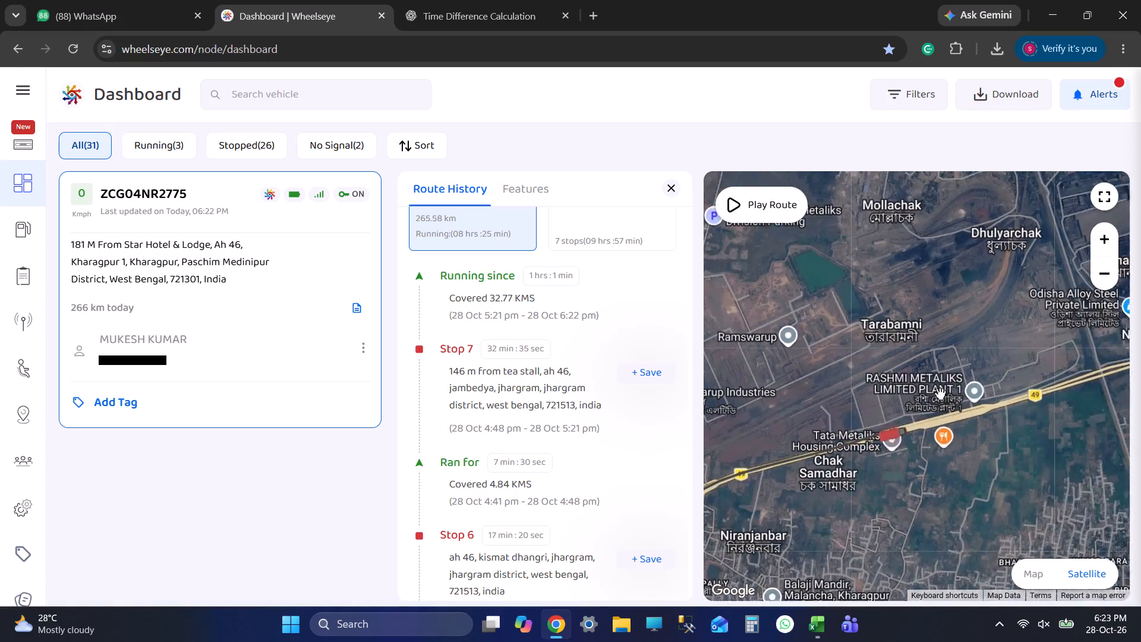
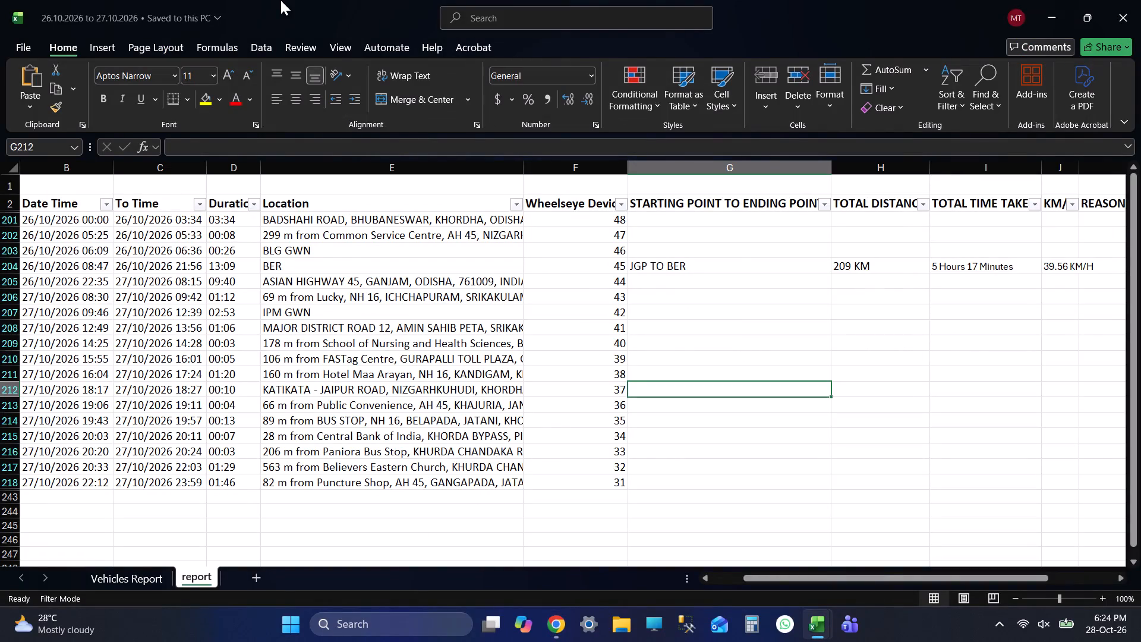
Save the 26.10.2026 to 27.10.2026 trip report workbook.
key(ctrl+s)
key(ctrl+s)
key(ctrl+s)
key(ctrl+s)
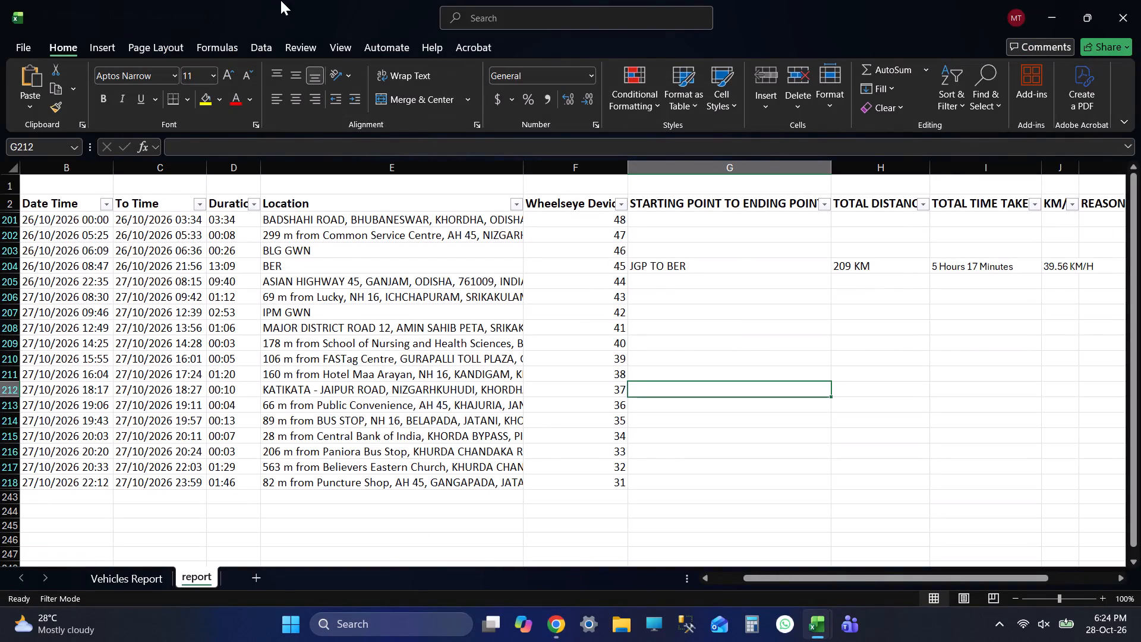
key(ctrl+s)
key(ctrl+s)
key(ctrl+s)
key(ctrl+s)
key(ctrl+s)
key(ctrl+s)
key(ctrl+s)
key(ctrl+s)
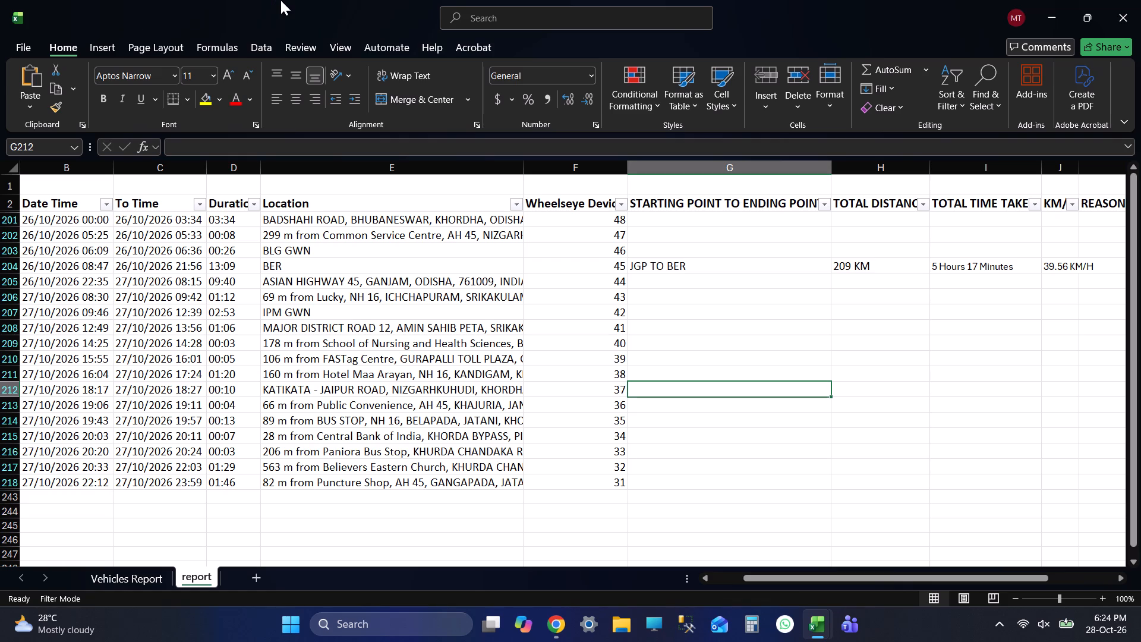
key(ctrl+s)
key(ctrl+s)
key(ctrl+s)
key(ctrl+s)
Switch back to Chrome with the Wheelseye dashboard showing the route history of vehicle 2775.
key(alt+Tab)
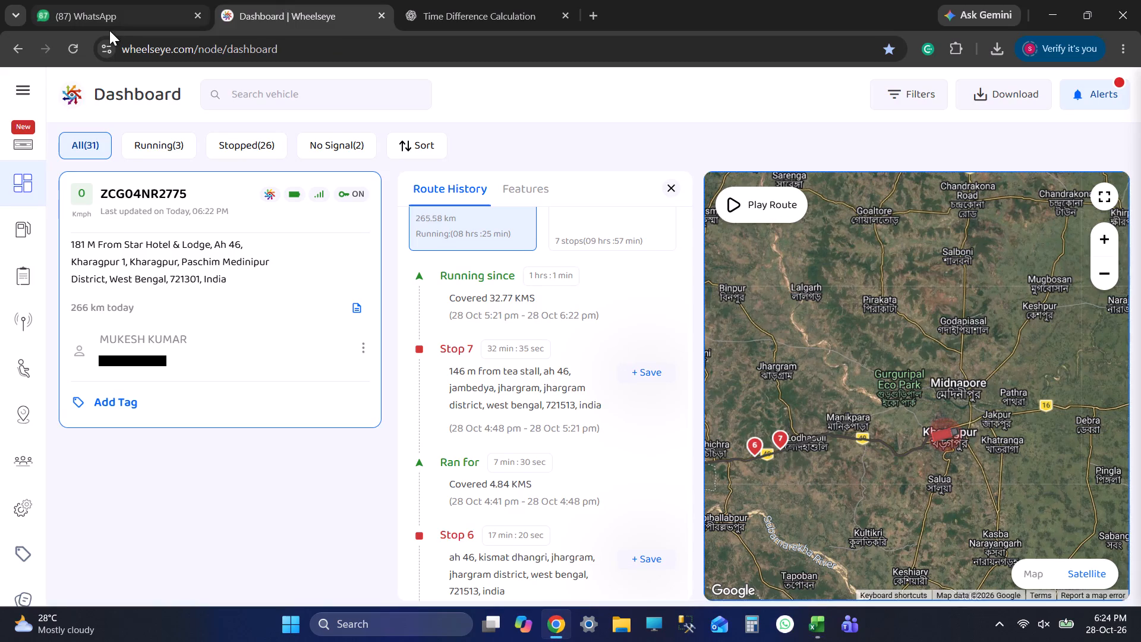
Reload the vehicle dashboard with its map and examine the vehicles around Kharagpur, Baripada and Kolkata.
click(84, 48)
click(734, 413)
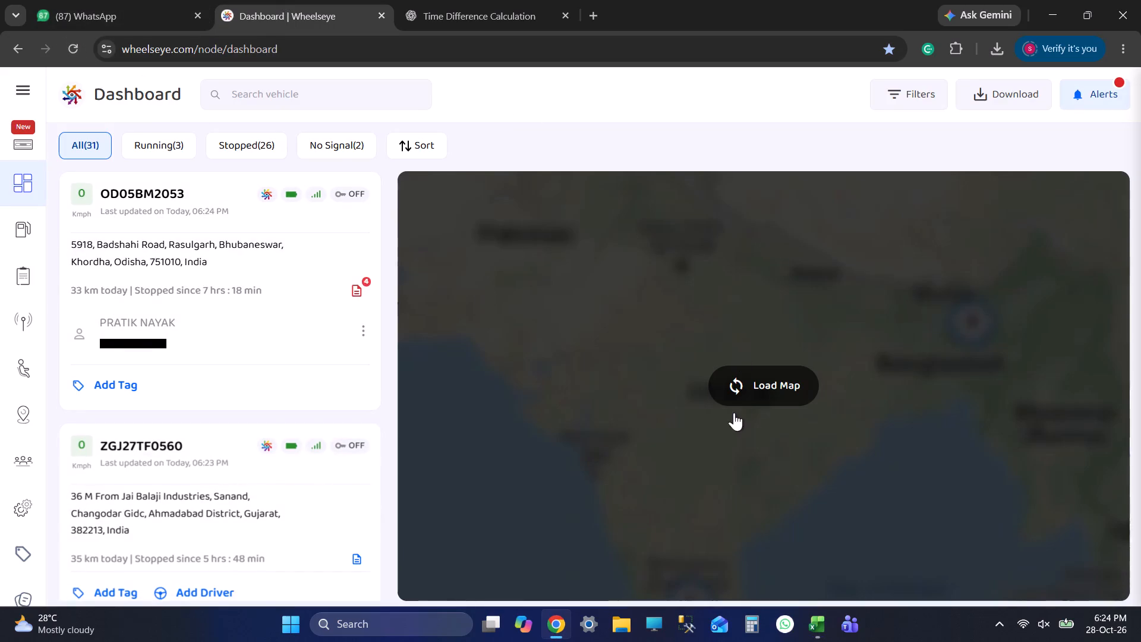
scroll(918, 405, up, 2)
scroll(859, 369, up, 1)
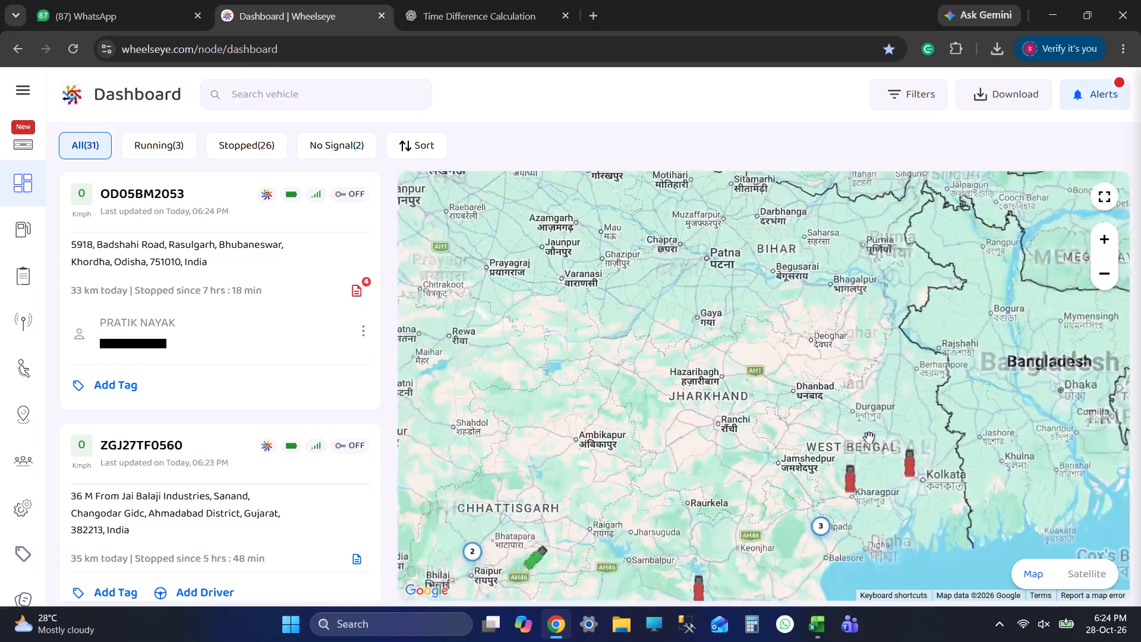
scroll(869, 438, up, 2)
drag(852, 459, 812, 269)
scroll(817, 384, up, 3)
drag(748, 488, 746, 477)
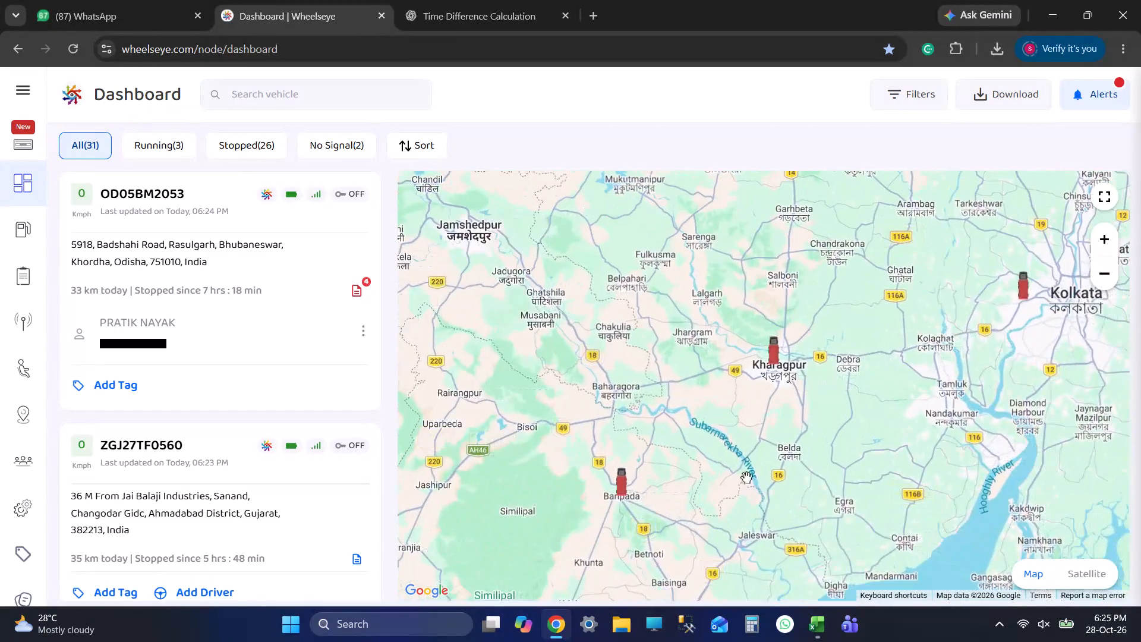
drag(746, 477, 749, 314)
click(431, 5)
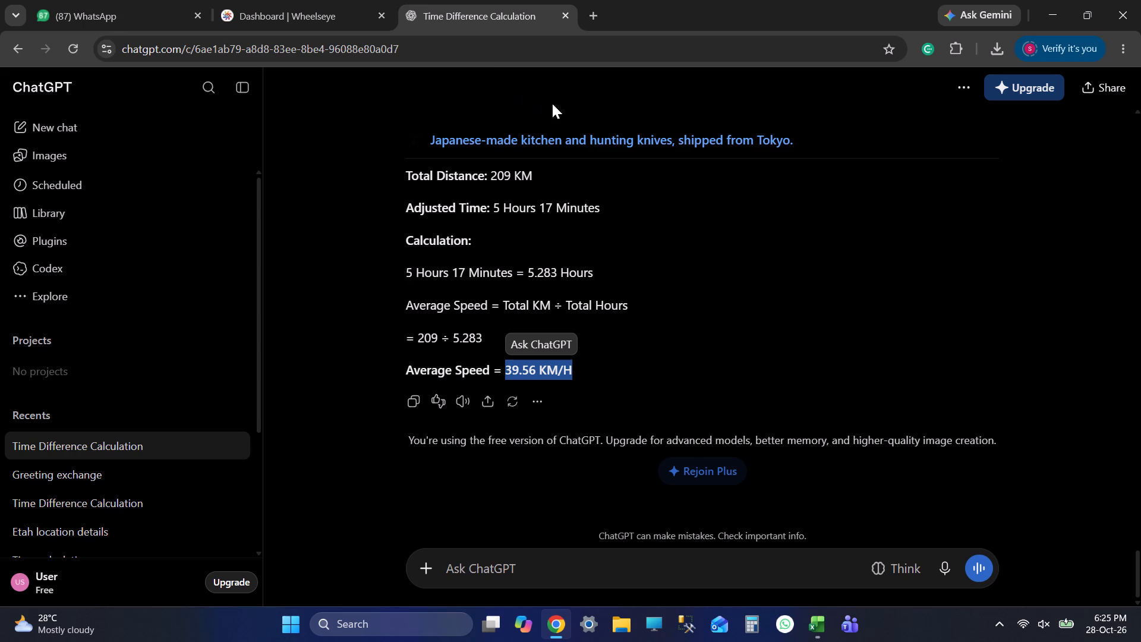
click(937, 48)
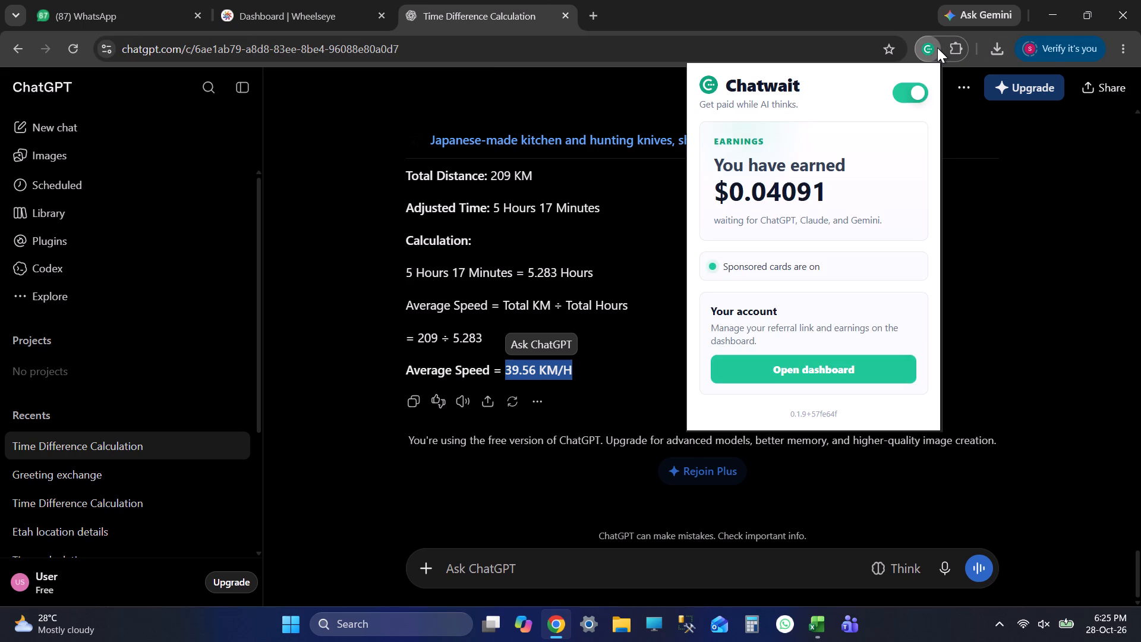
drag(1060, 185, 1048, 187)
click(921, 53)
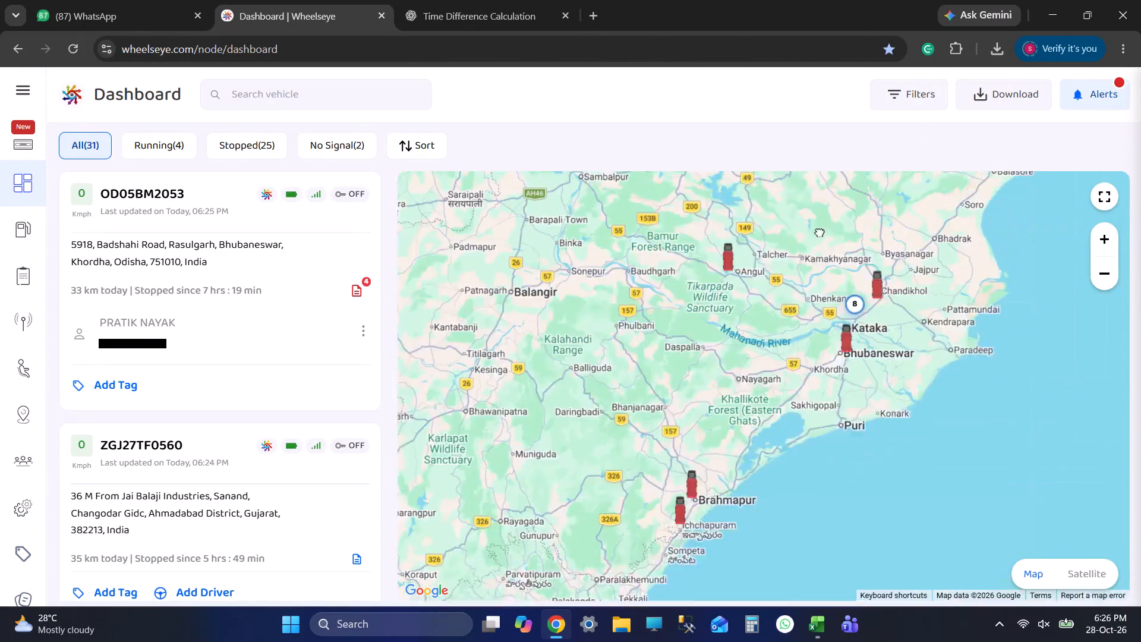
drag(819, 231, 866, 291)
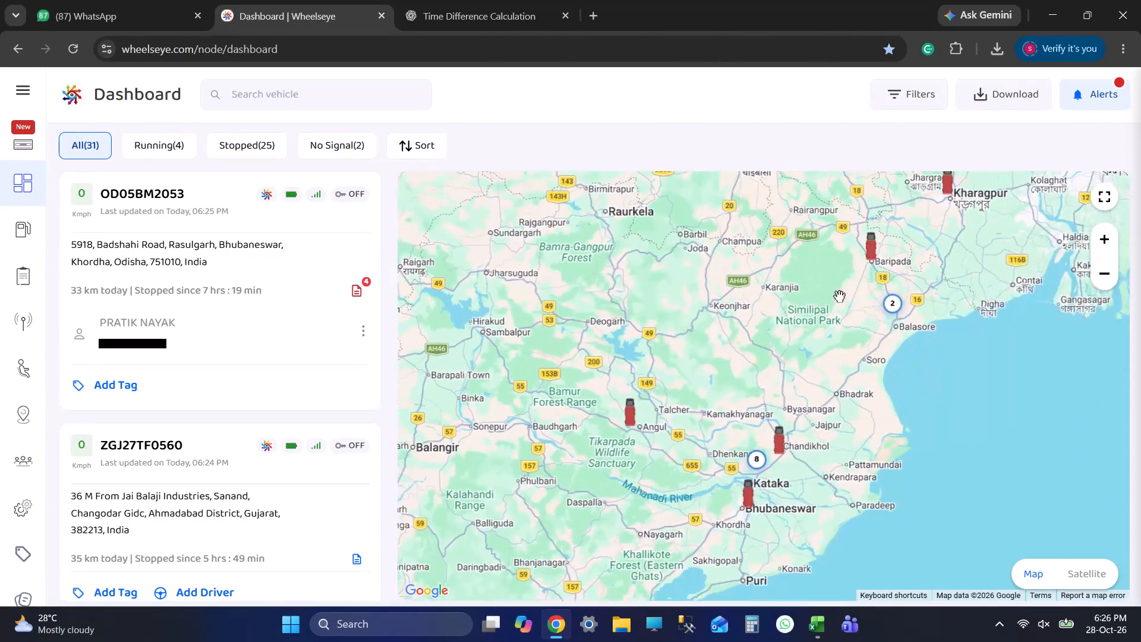
Filter the dashboard to running vehicles and examine their map positions, focusing on the one between Chandikhol and Chhatia.
click(168, 142)
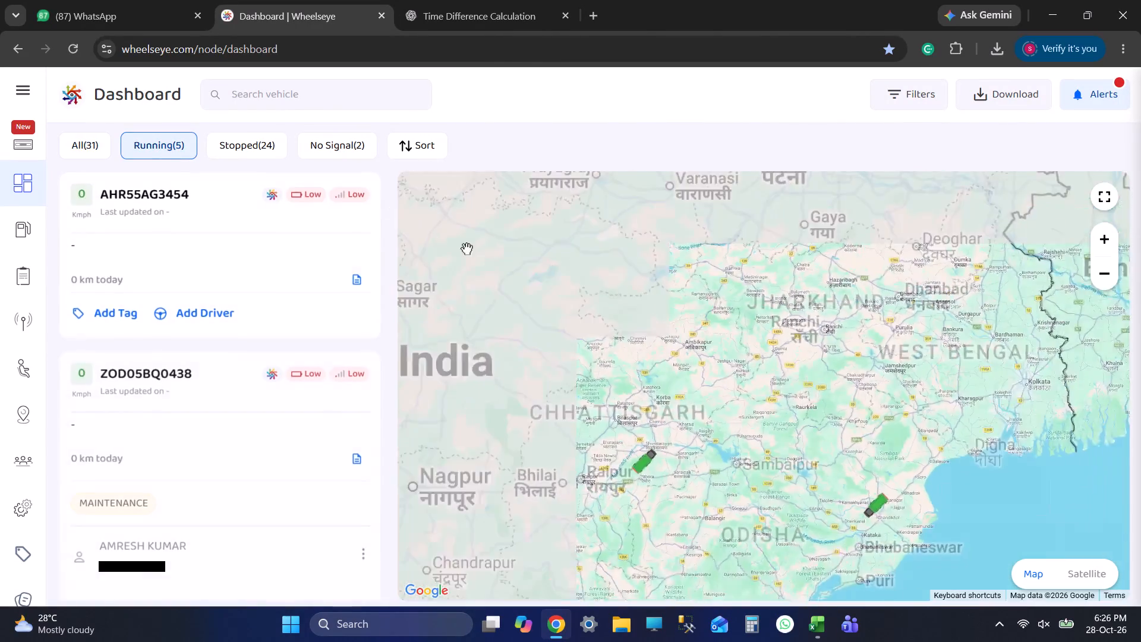
scroll(668, 348, down, 2)
scroll(739, 474, up, 2)
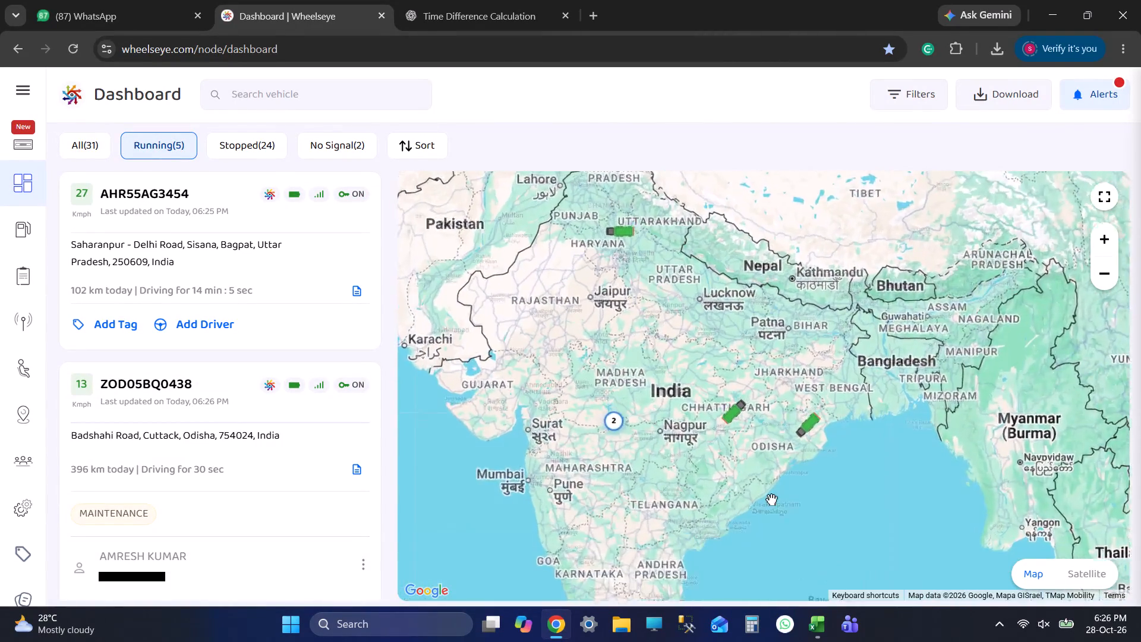
scroll(771, 499, up, 1)
scroll(647, 267, up, 2)
scroll(764, 315, down, 3)
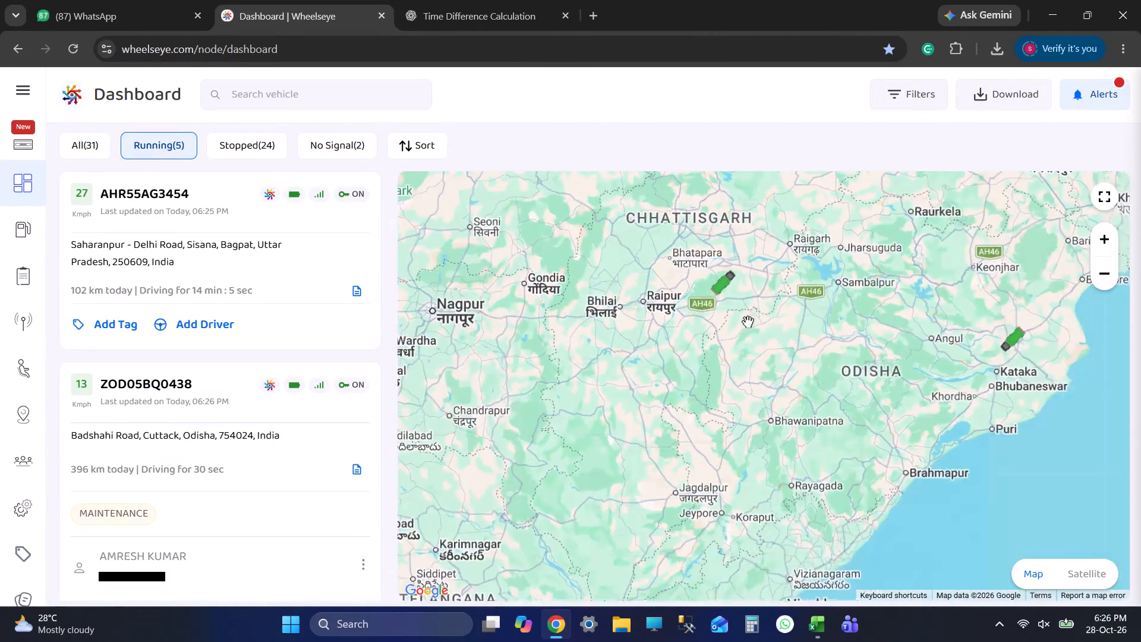
scroll(966, 317, up, 3)
scroll(973, 372, up, 2)
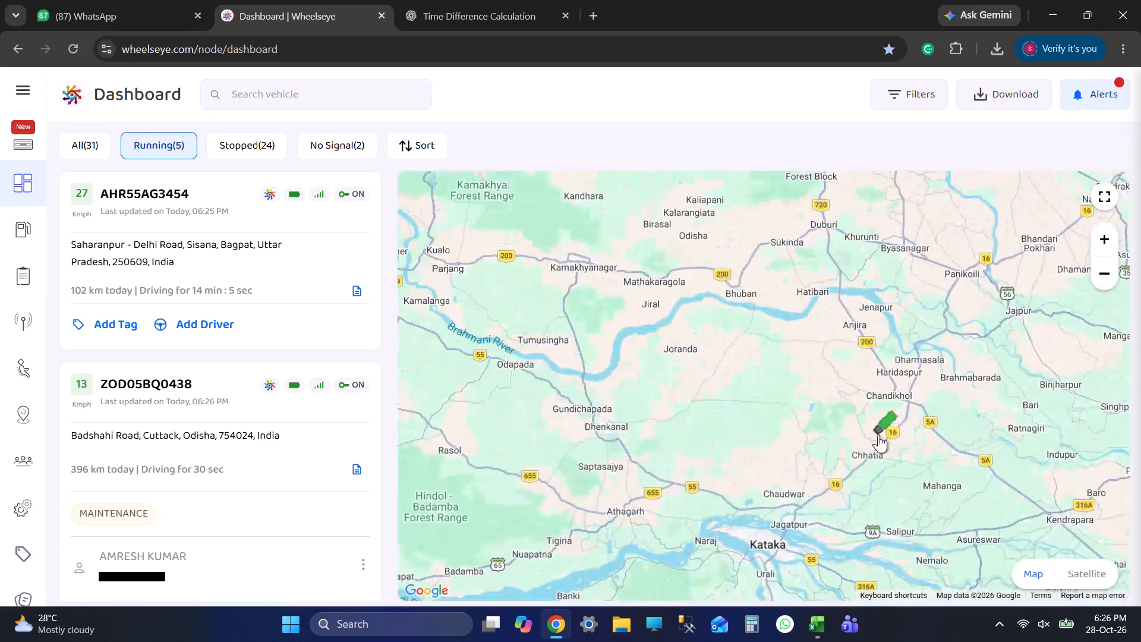
scroll(881, 435, up, 3)
scroll(908, 408, down, 3)
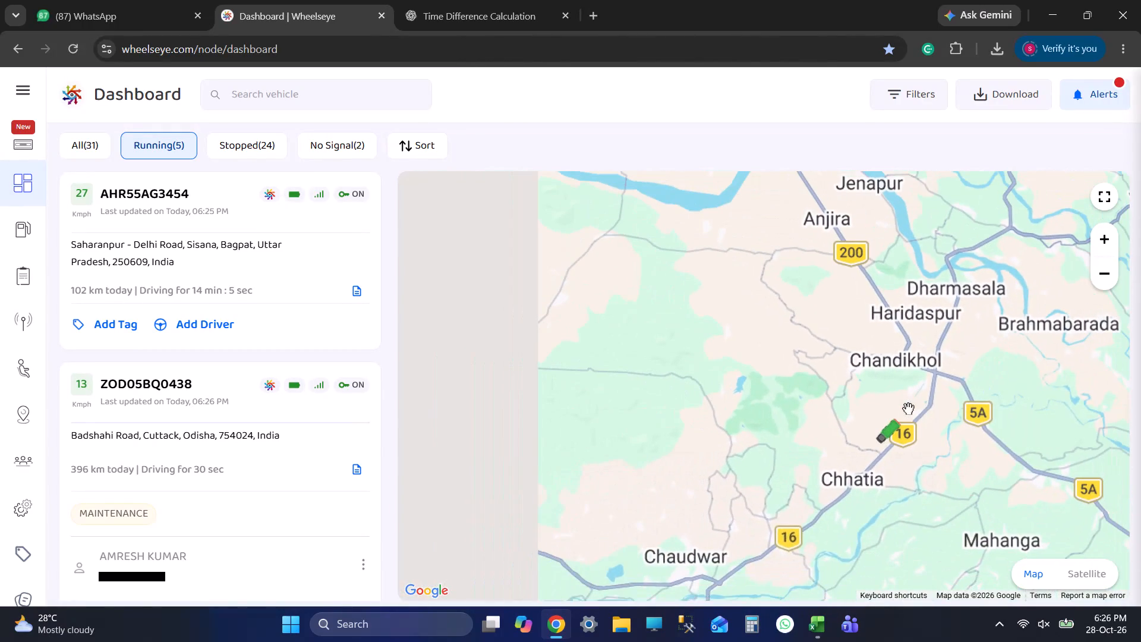
scroll(869, 426, down, 3)
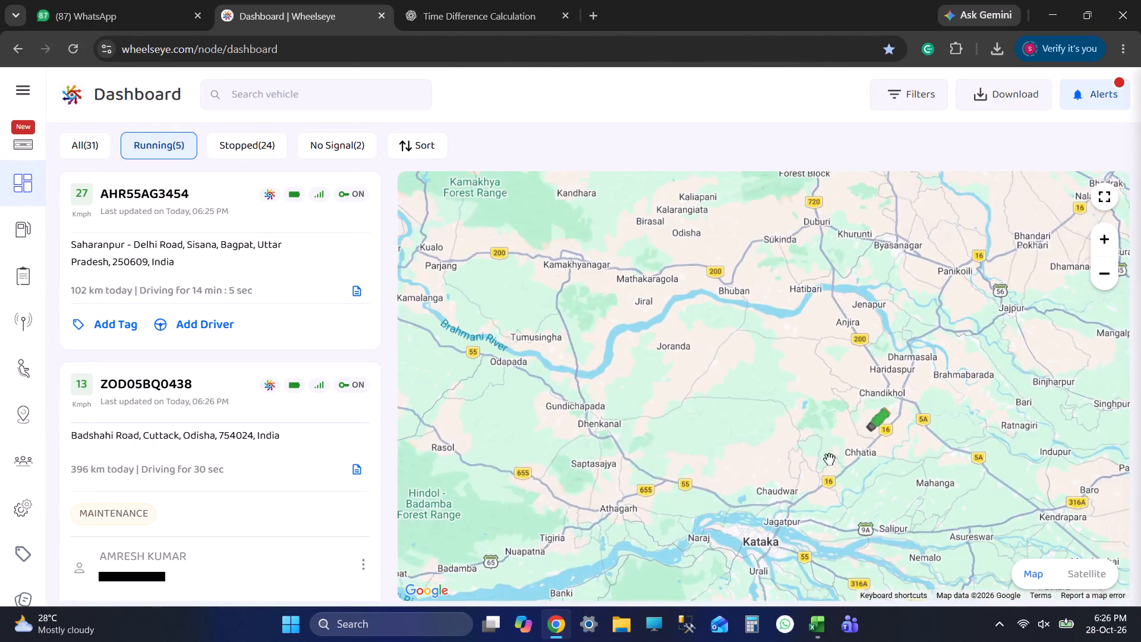
scroll(806, 482, down, 1)
drag(801, 495, 759, 386)
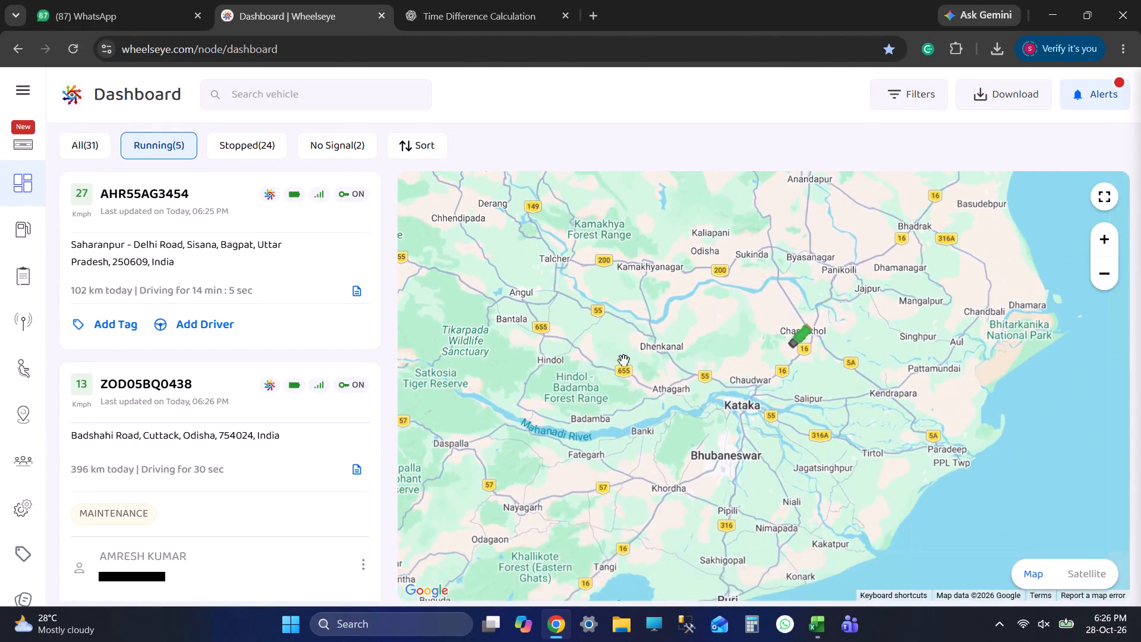
scroll(157, 443, down, 4)
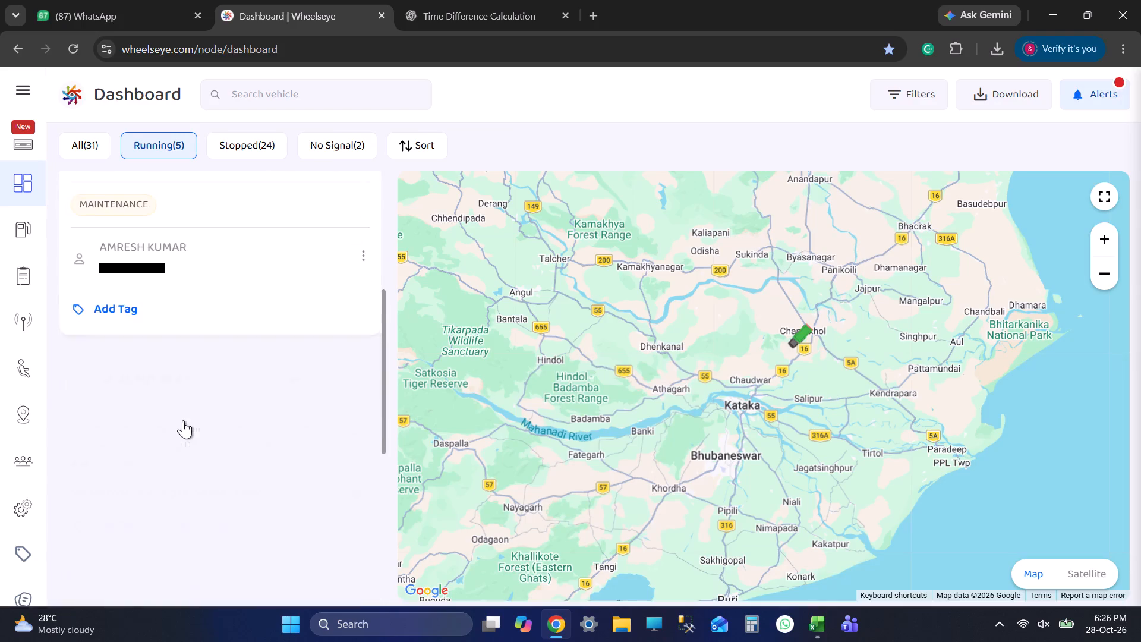
scroll(184, 421, down, 11)
scroll(203, 436, up, 5)
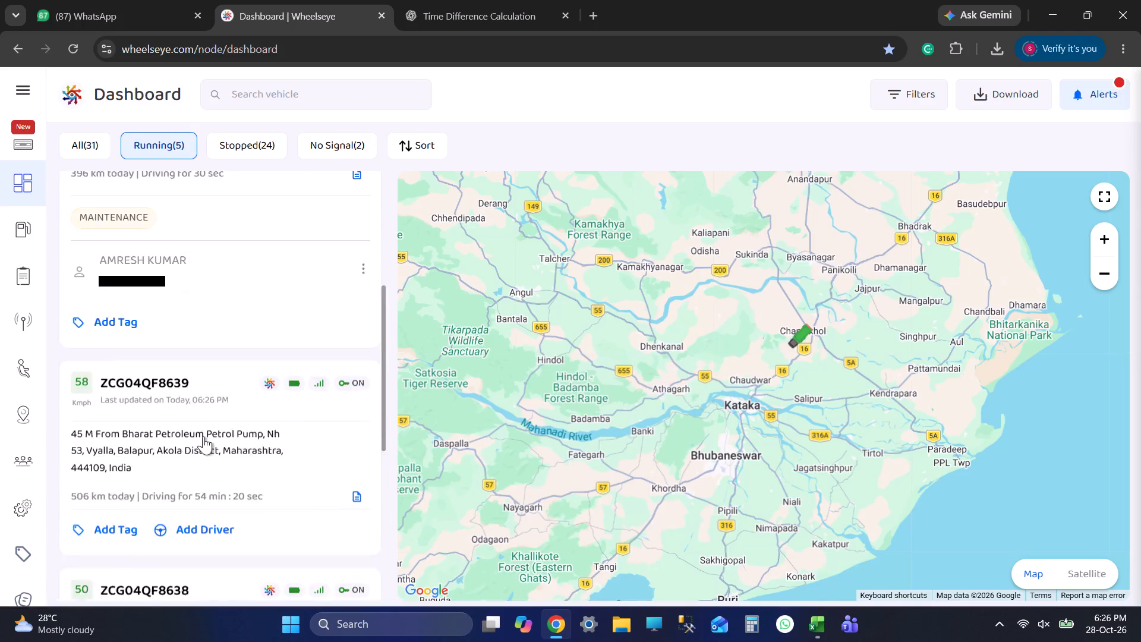
scroll(203, 436, up, 8)
click(206, 251)
scroll(223, 430, down, 2)
scroll(223, 430, up, 1)
scroll(223, 430, down, 2)
scroll(223, 430, up, 2)
click(223, 430)
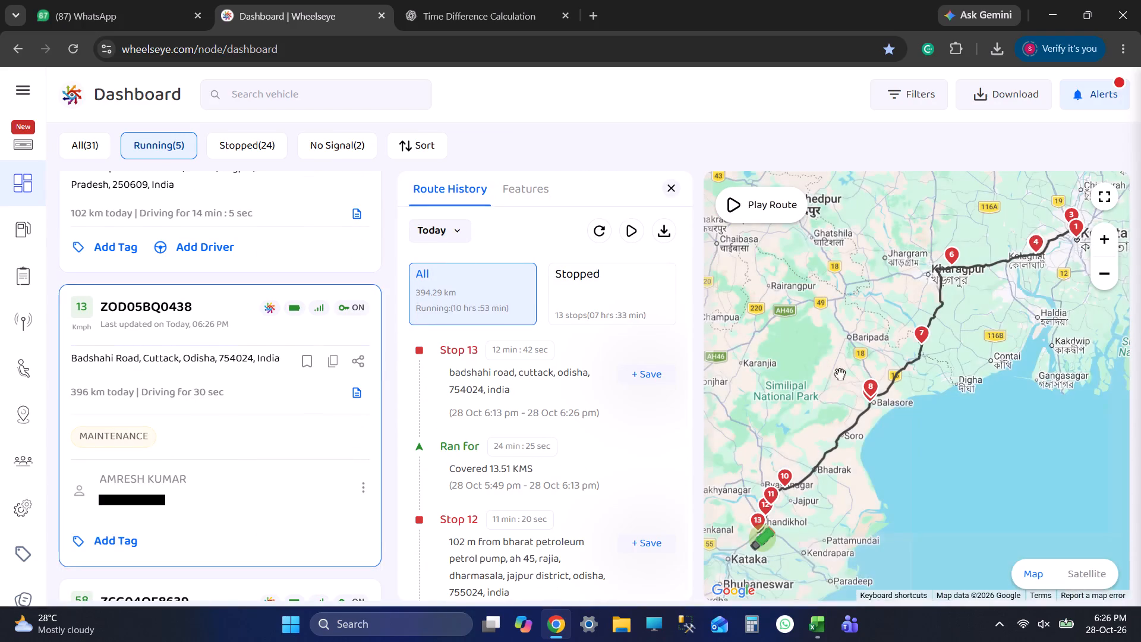
drag(759, 484, 852, 387)
scroll(855, 409, up, 1)
drag(1009, 292, 902, 362)
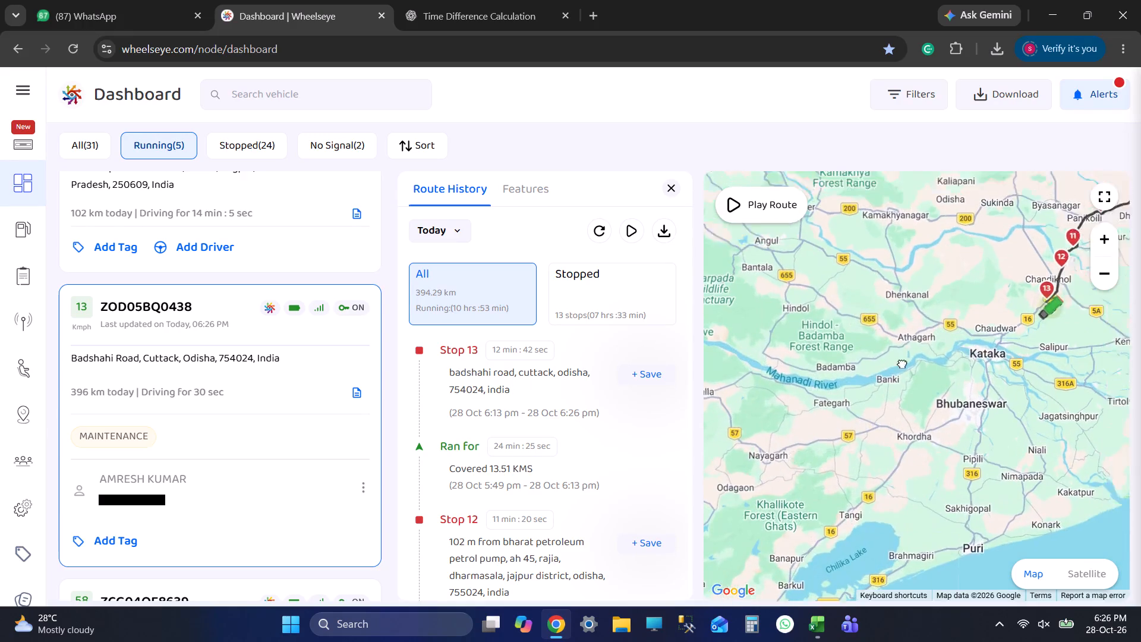
drag(902, 362, 870, 380)
scroll(907, 322, up, 3)
scroll(490, 457, down, 1)
click(503, 475)
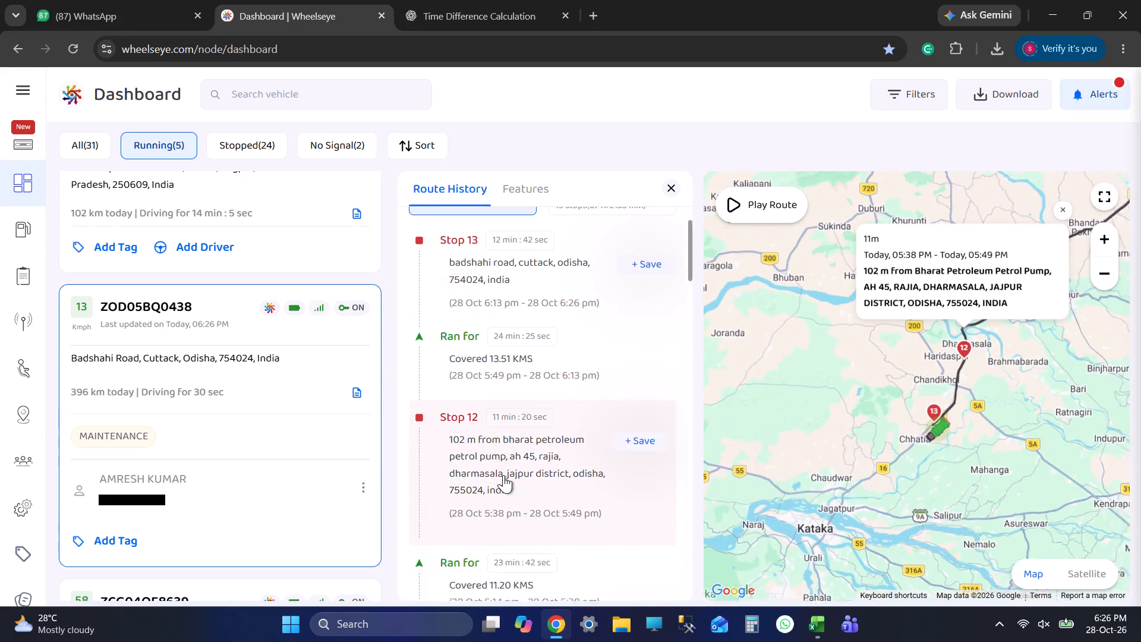
scroll(509, 470, down, 2)
click(502, 465)
scroll(504, 467, down, 2)
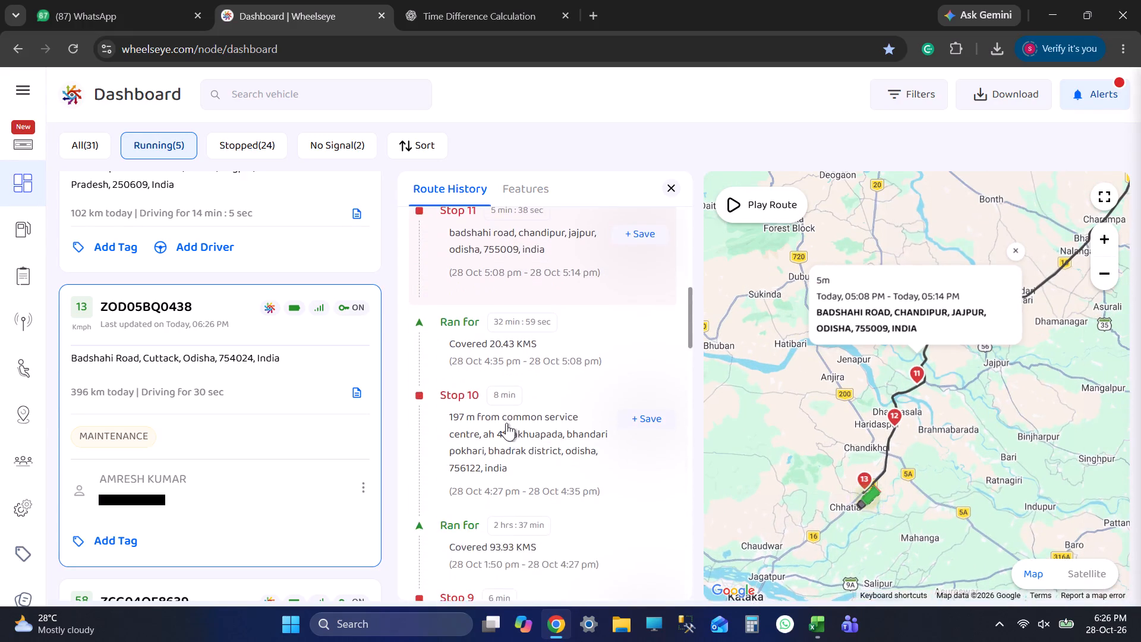
click(506, 417)
scroll(554, 429, down, 3)
click(541, 394)
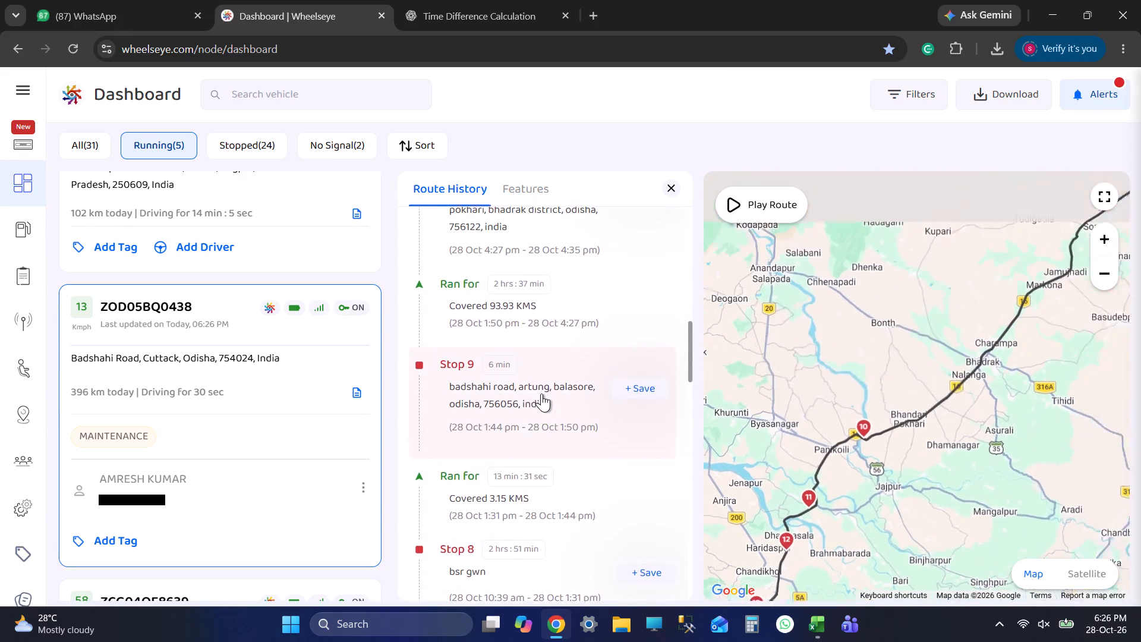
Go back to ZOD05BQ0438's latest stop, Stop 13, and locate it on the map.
scroll(541, 394, up, 3)
scroll(559, 314, up, 2)
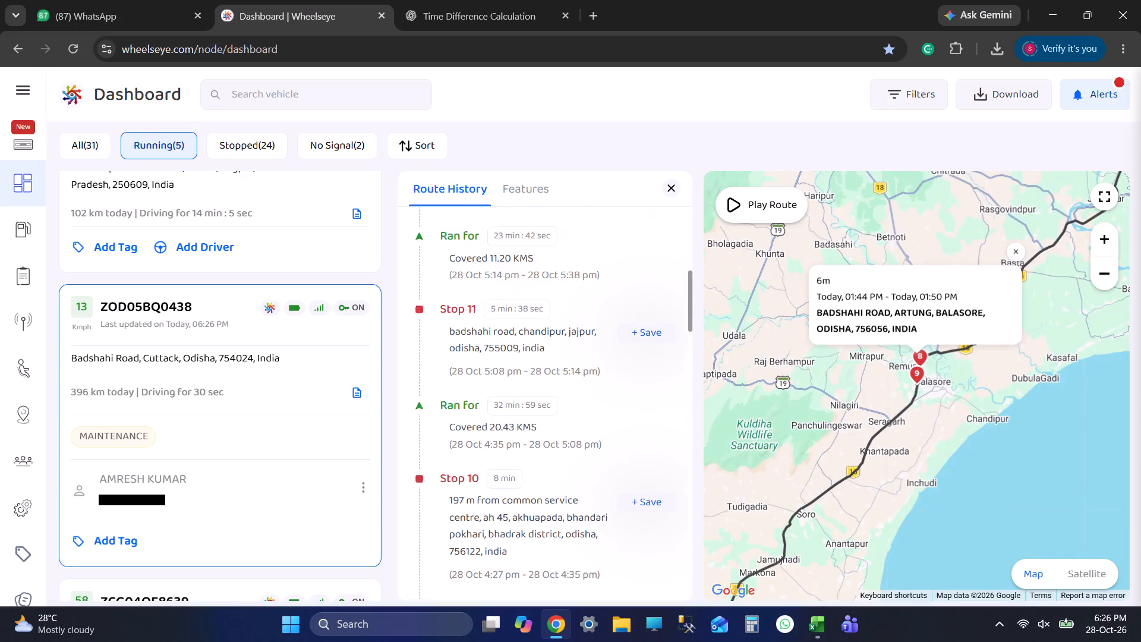
scroll(545, 369, up, 8)
click(533, 397)
scroll(945, 396, up, 1)
scroll(945, 396, down, 3)
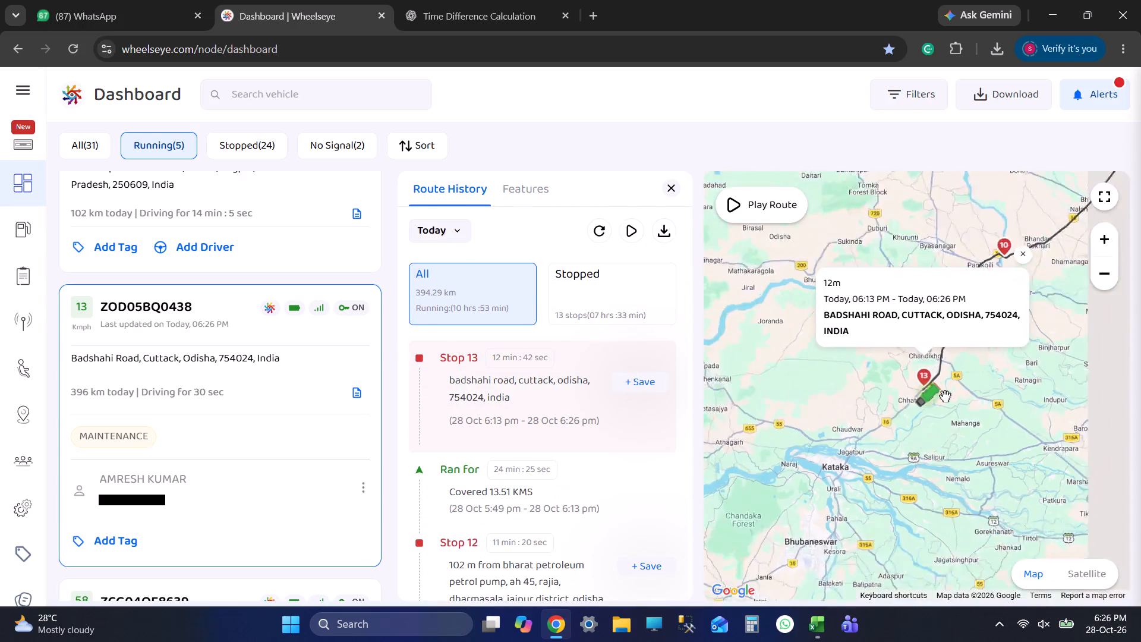
scroll(945, 396, down, 3)
scroll(208, 403, down, 3)
click(207, 402)
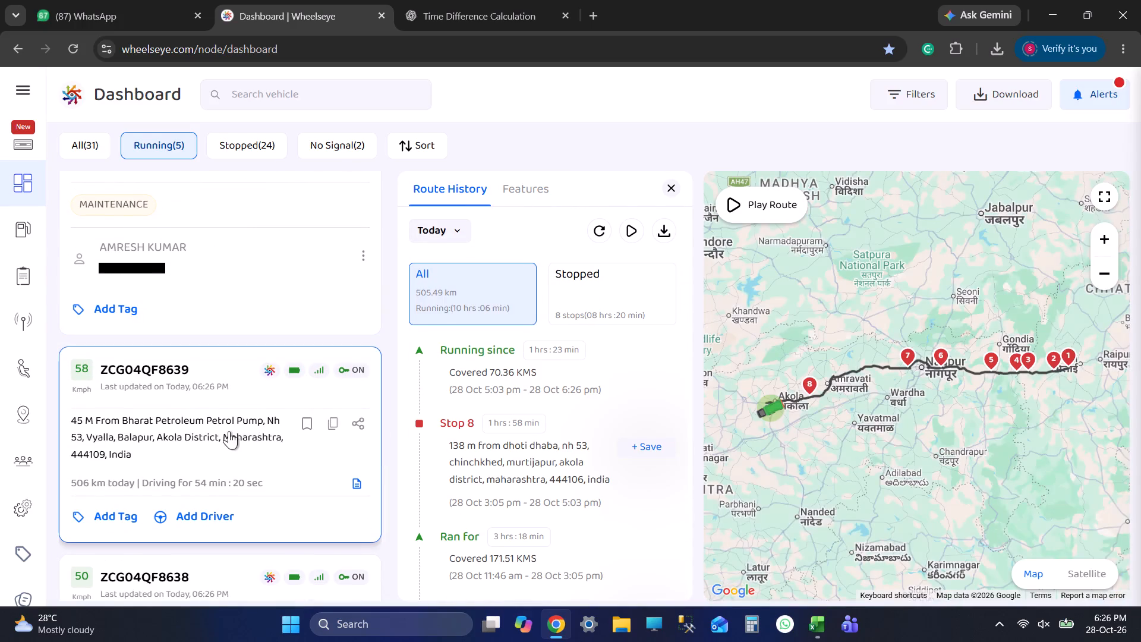
scroll(724, 438, down, 10)
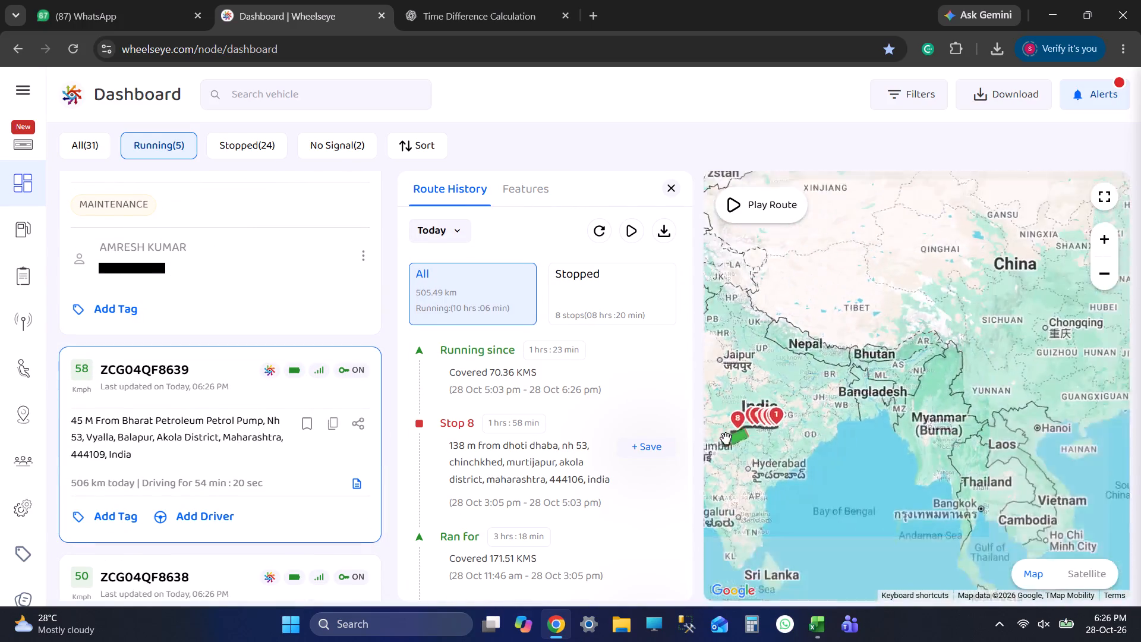
drag(726, 438, 849, 413)
scroll(849, 413, up, 3)
scroll(205, 457, down, 4)
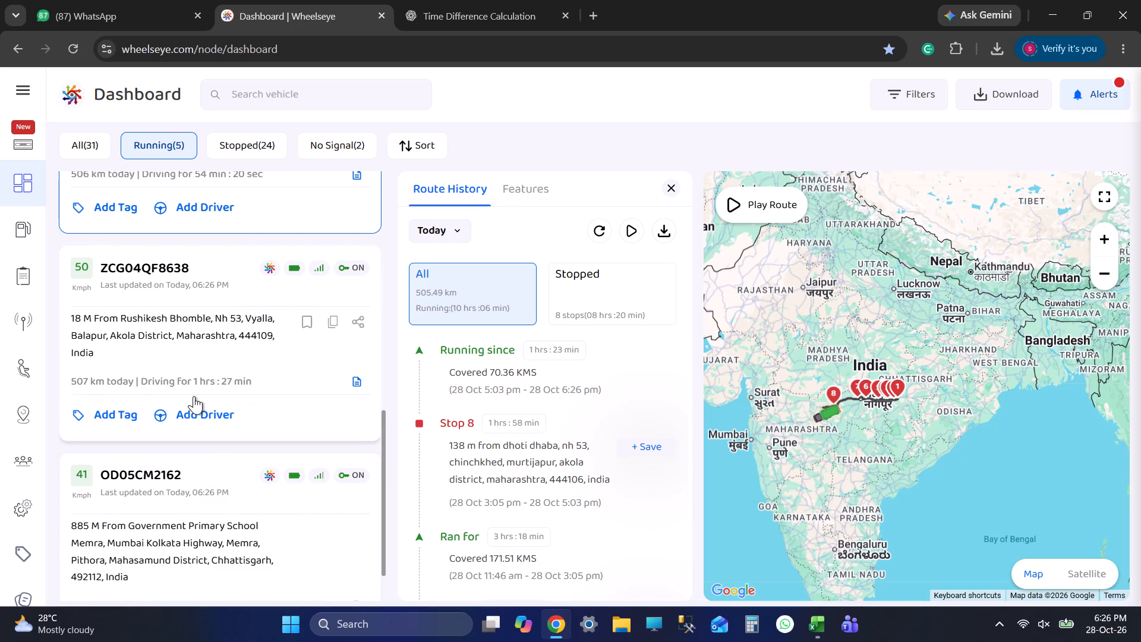
scroll(194, 370, up, 1)
click(194, 370)
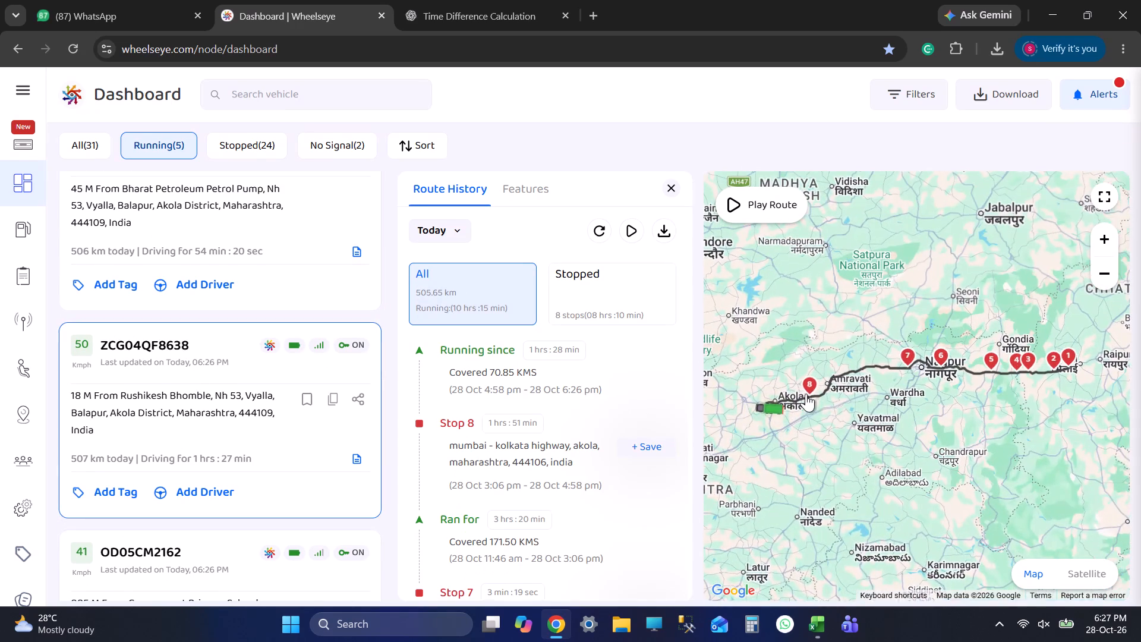
scroll(749, 405, up, 5)
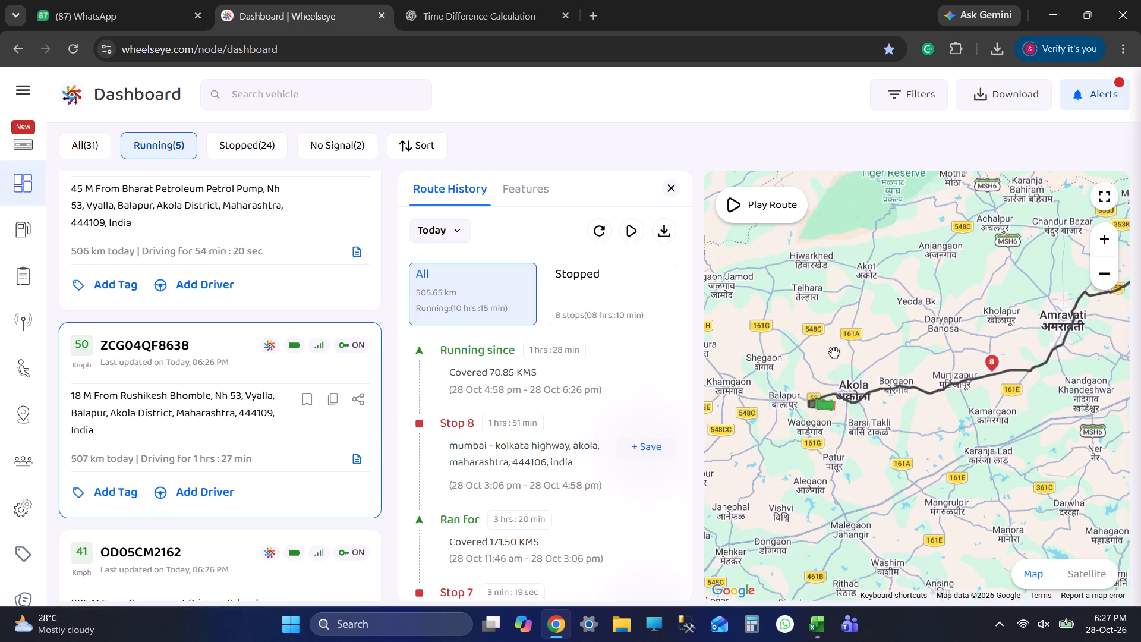
scroll(834, 353, down, 3)
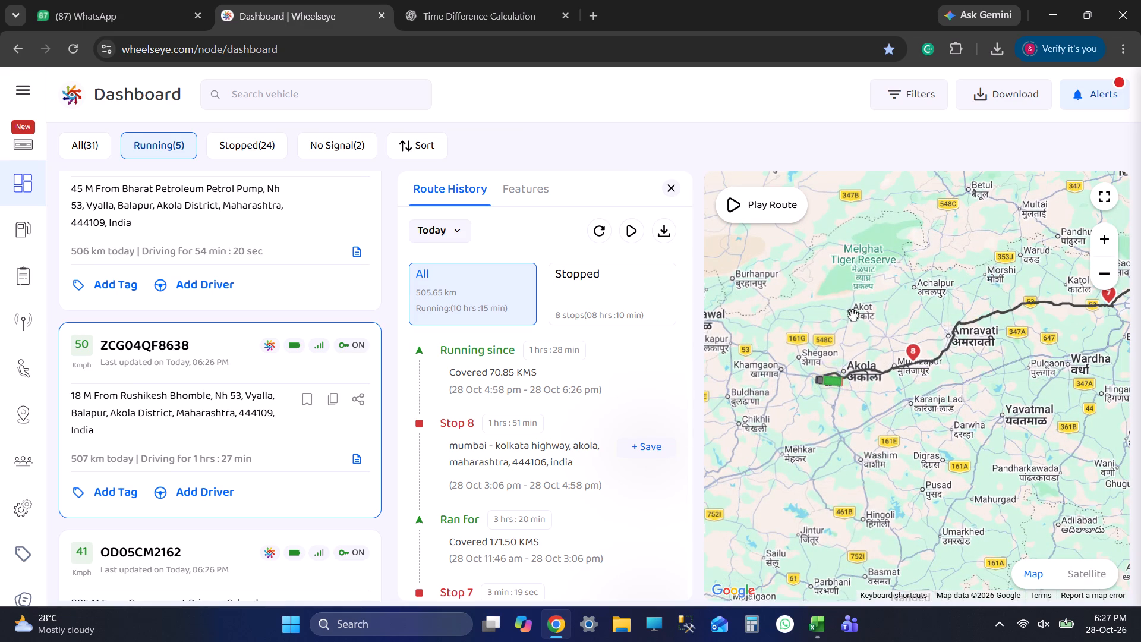
scroll(888, 325, down, 4)
scroll(888, 307, up, 1)
scroll(888, 307, down, 1)
scroll(888, 307, up, 1)
scroll(888, 307, down, 1)
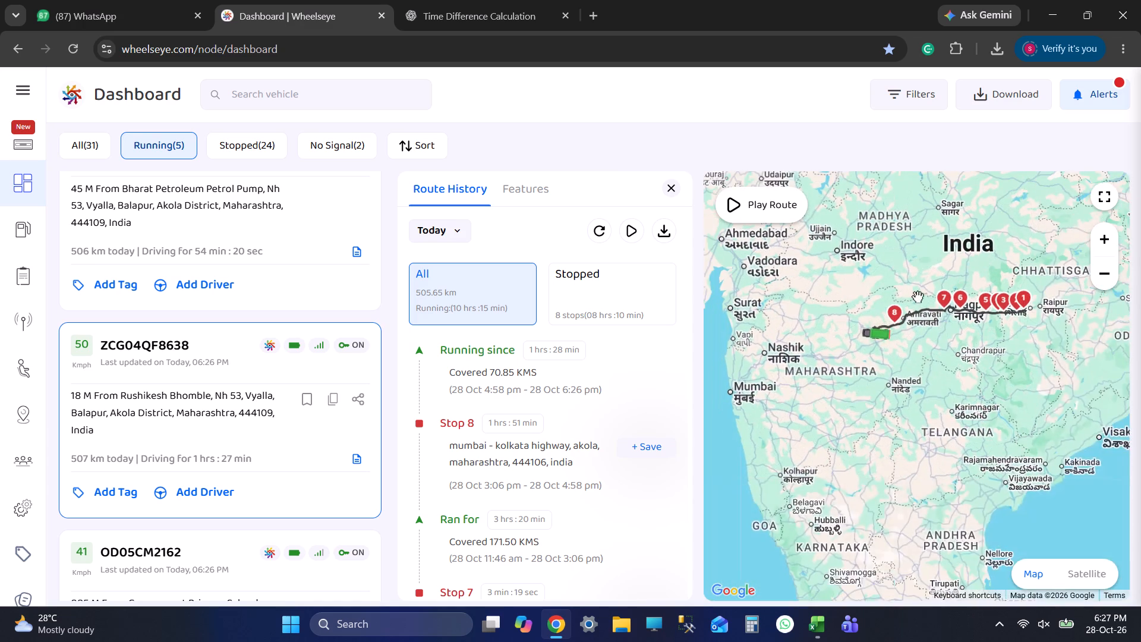
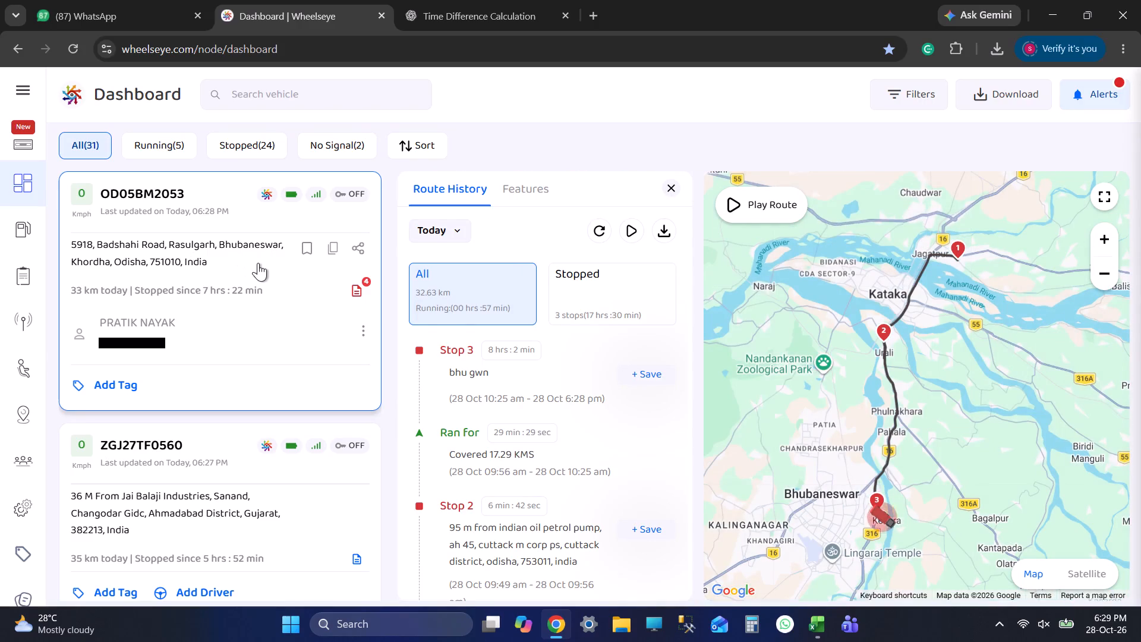
scroll(258, 287, down, 1)
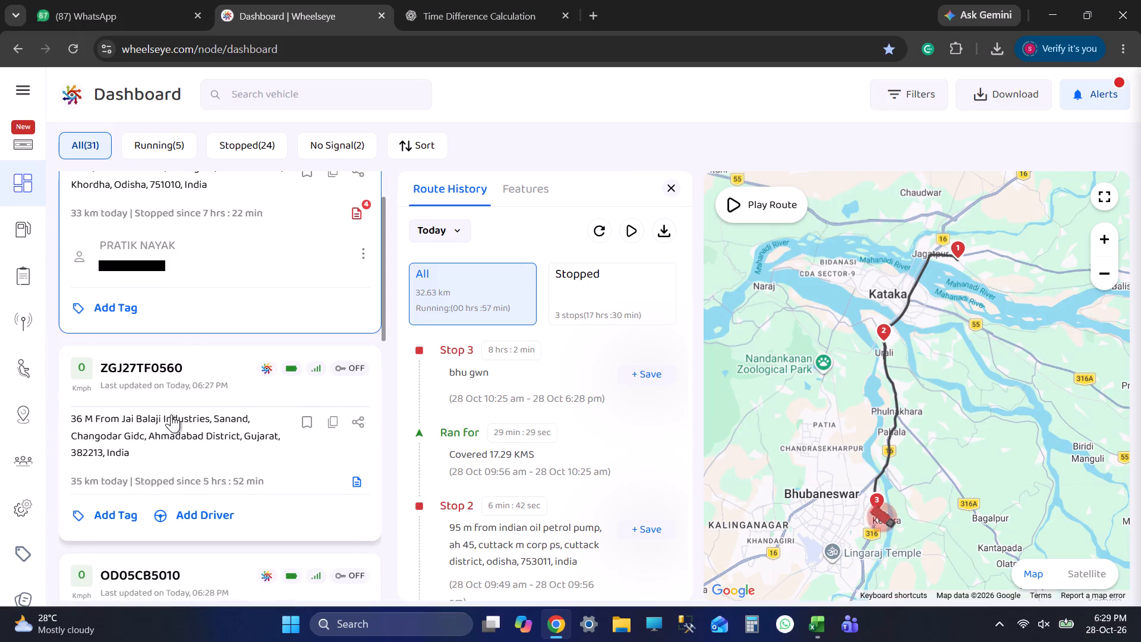
click(171, 414)
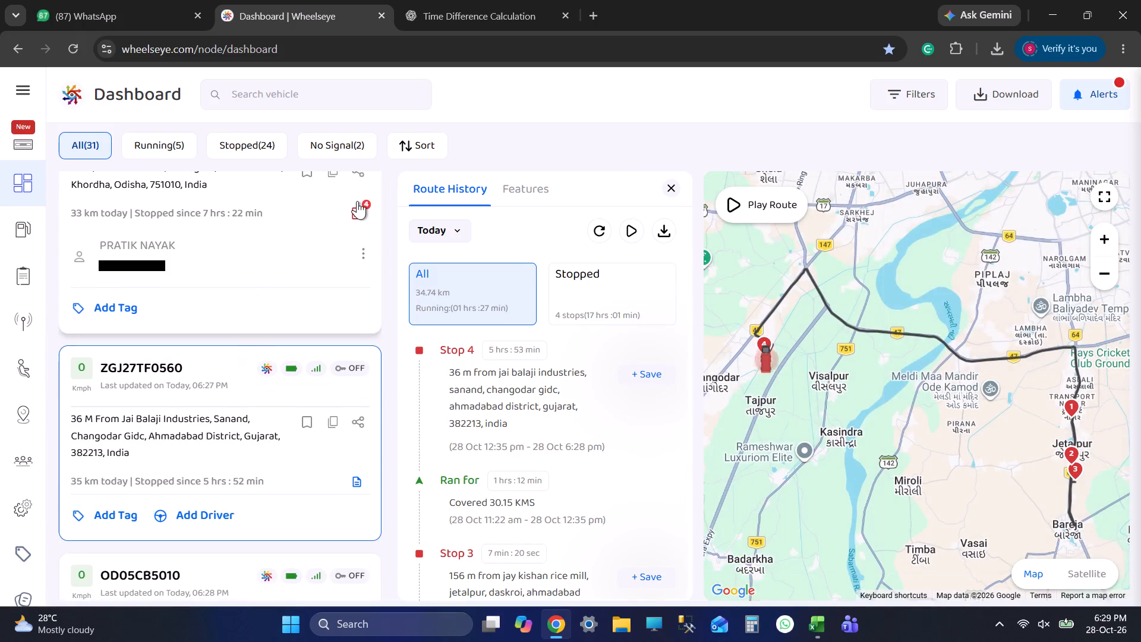
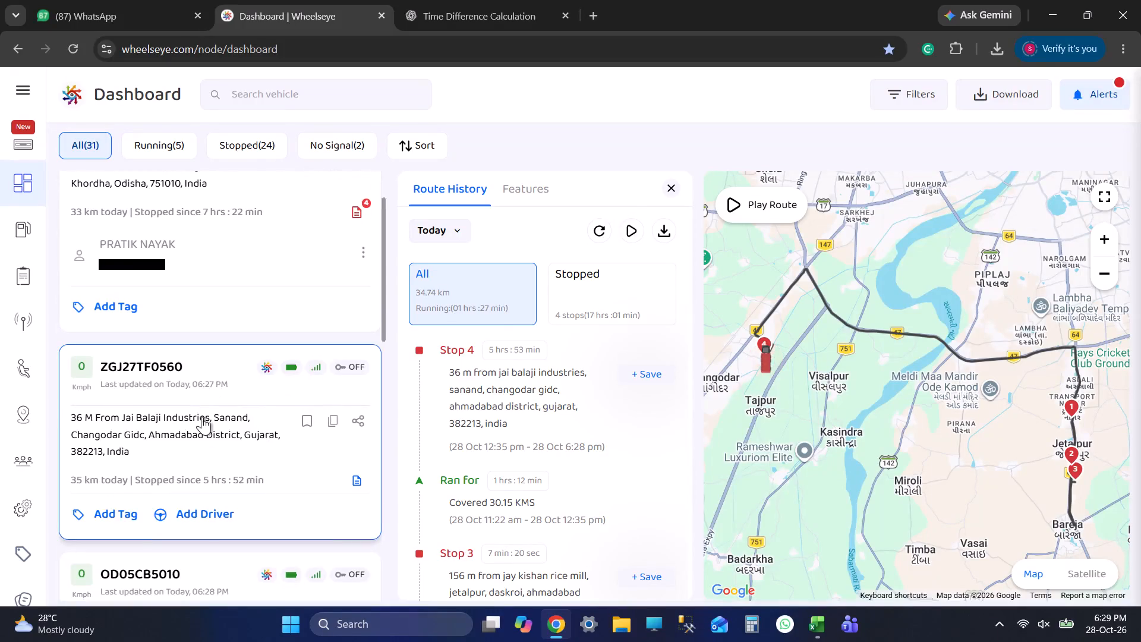
scroll(202, 417, down, 1)
click(172, 339)
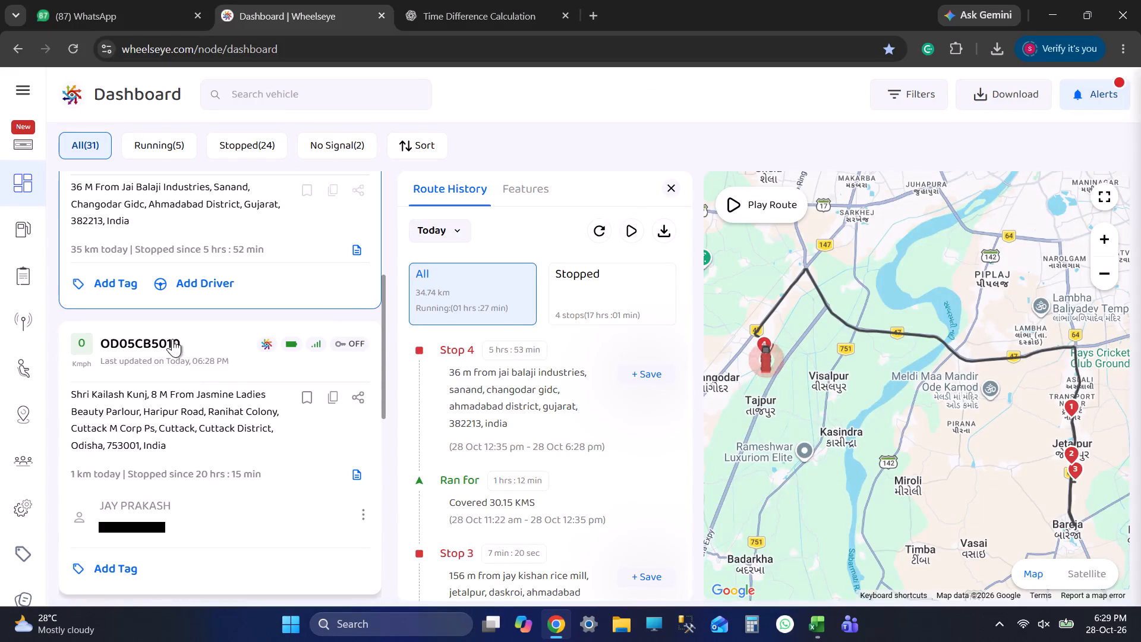
scroll(844, 363, down, 8)
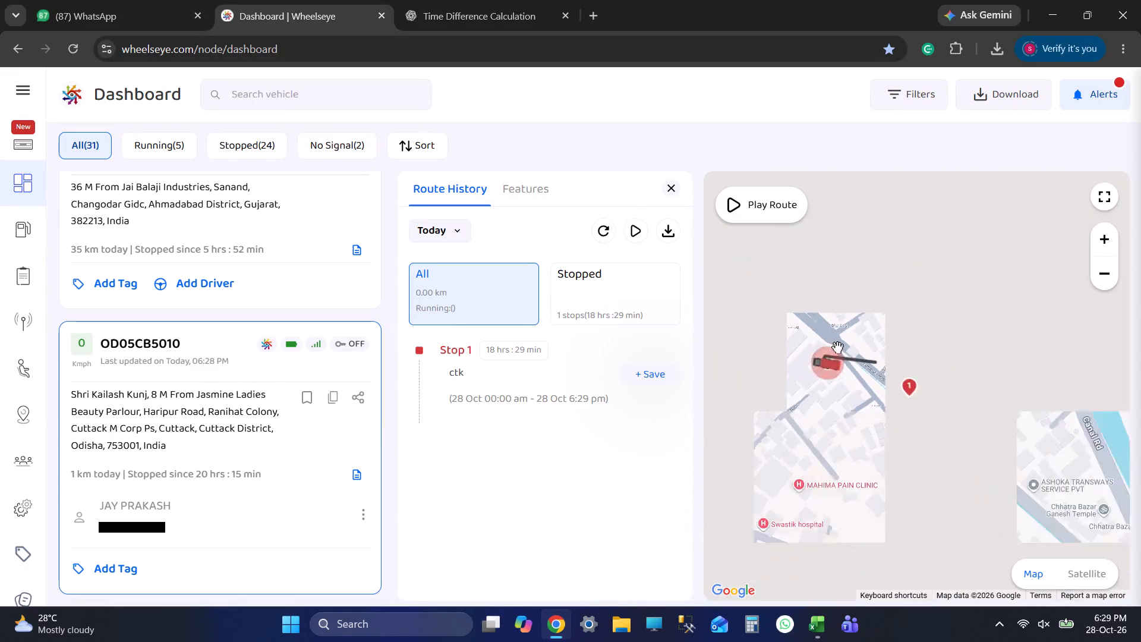
scroll(841, 347, down, 8)
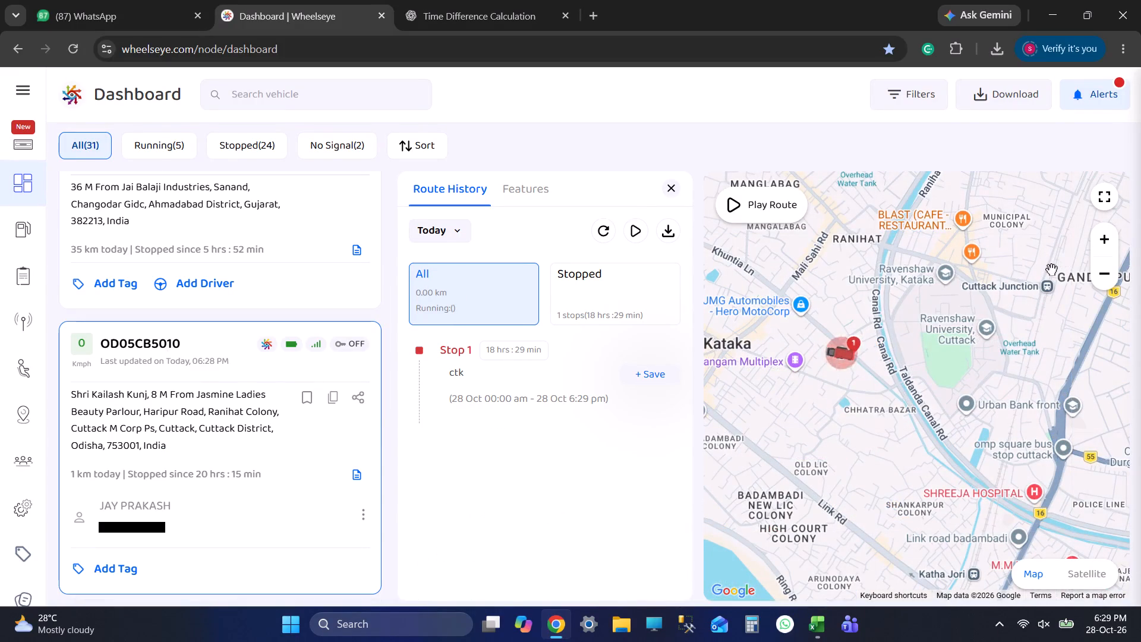
scroll(1051, 269, down, 2)
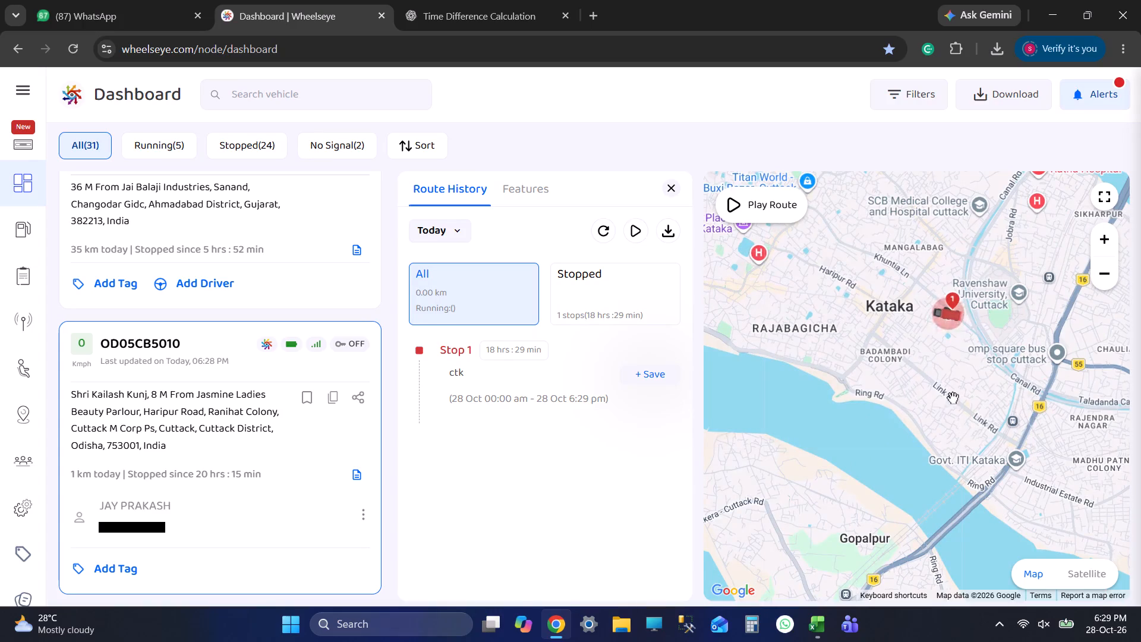
drag(940, 412, 871, 477)
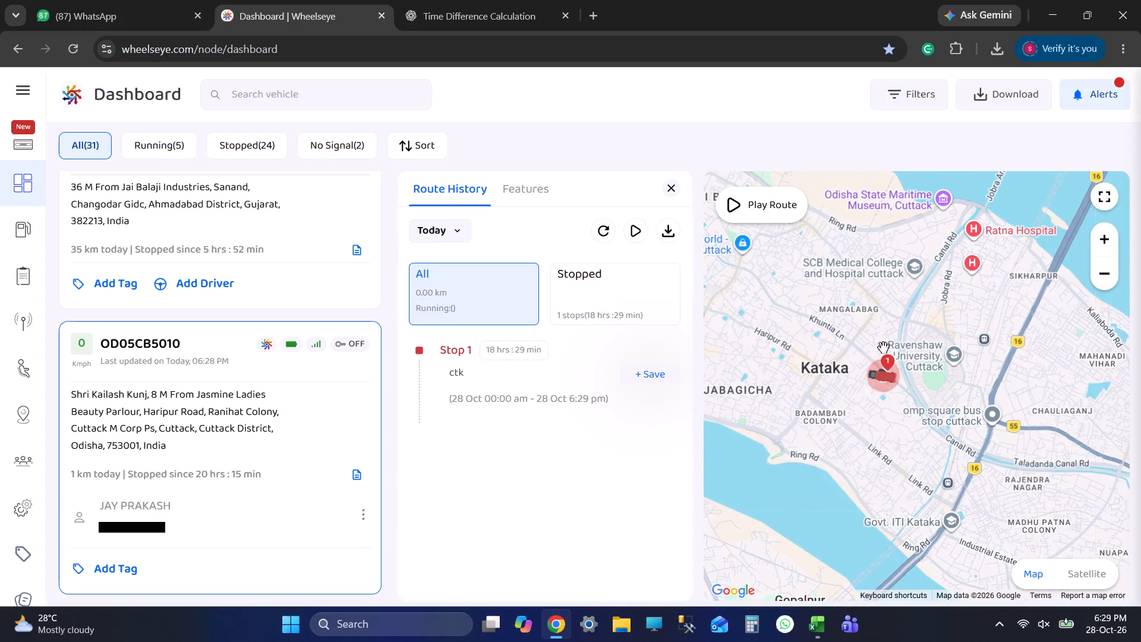
scroll(938, 360, down, 2)
scroll(955, 300, up, 2)
drag(875, 503, 929, 351)
scroll(929, 351, up, 1)
drag(842, 446, 875, 418)
scroll(875, 418, up, 1)
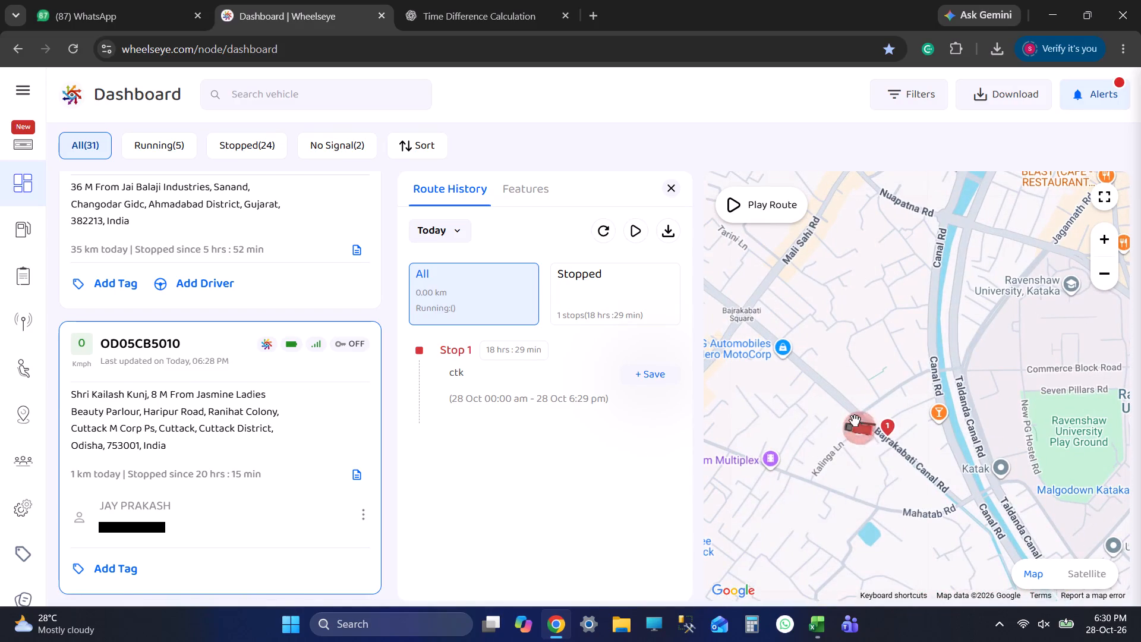
click(859, 436)
triple_click(859, 436)
click(859, 436)
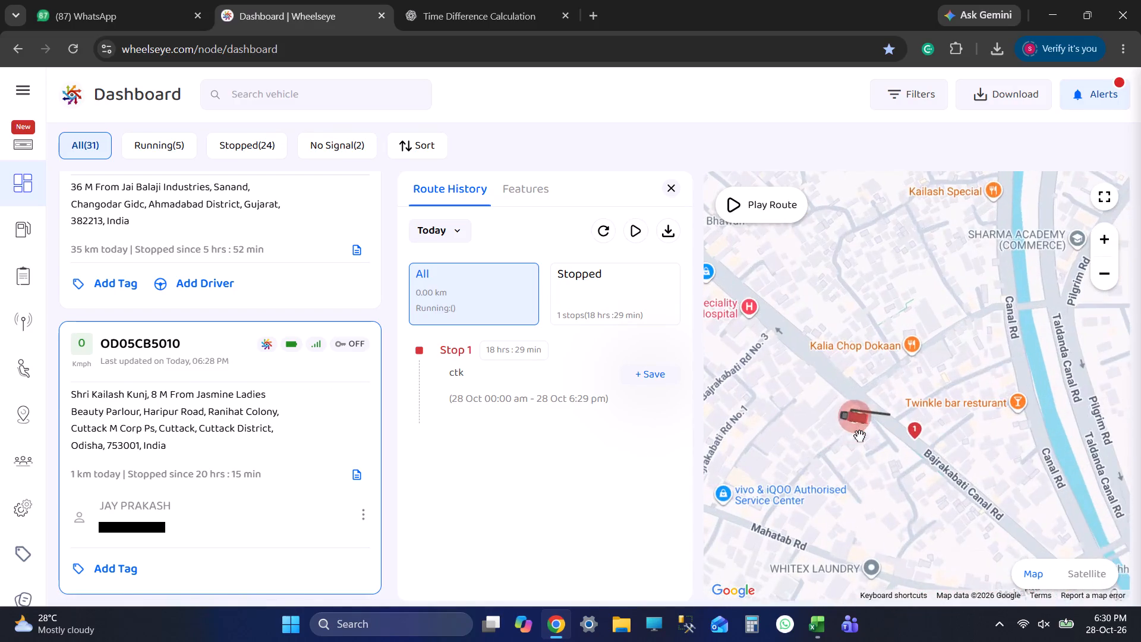
scroll(859, 436, down, 5)
scroll(859, 436, up, 1)
scroll(859, 436, down, 8)
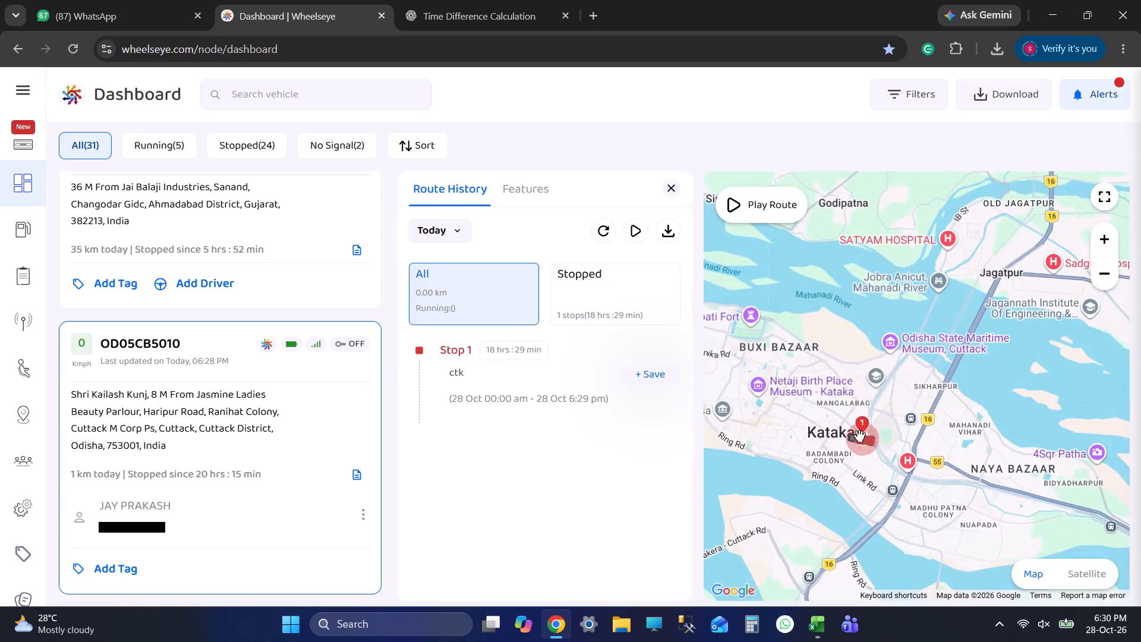